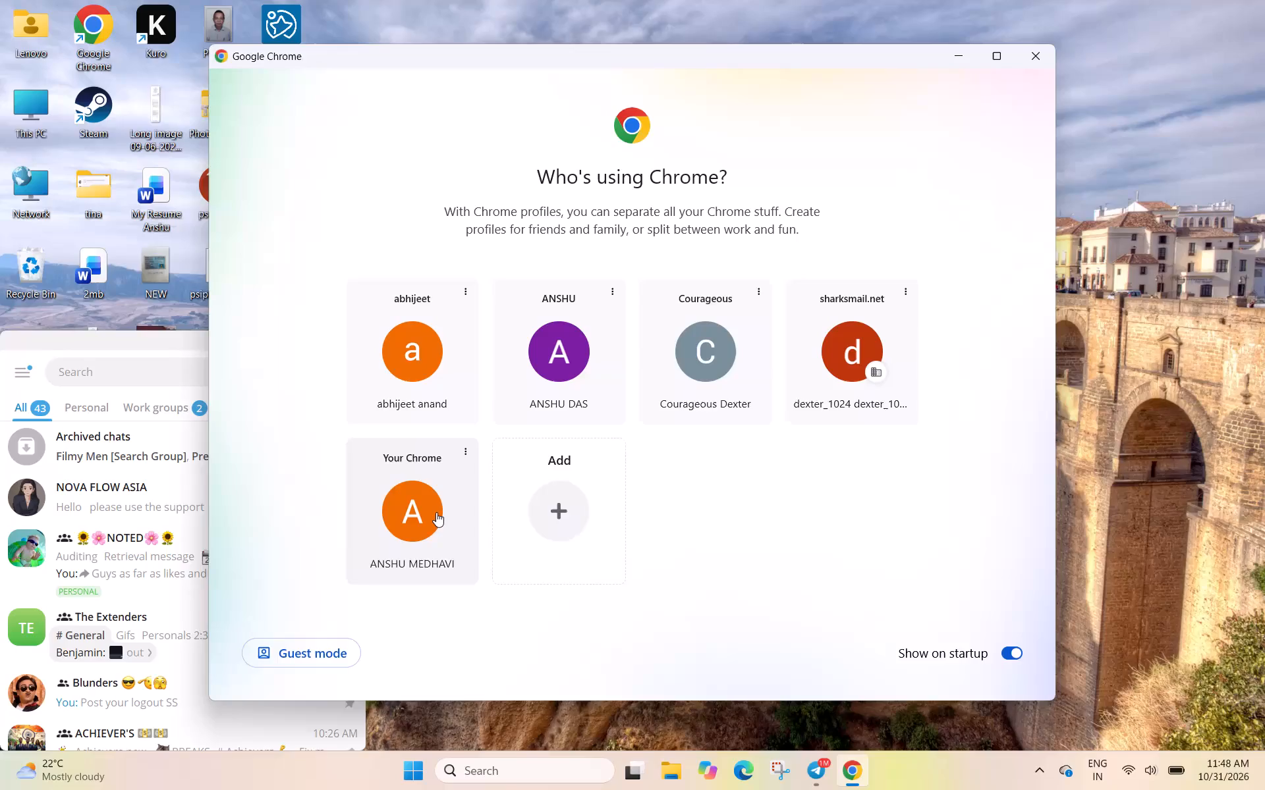
# Open the "Your Chrome" browser profile and go to the orbita.life dashboard.
pyautogui.click(436, 513)
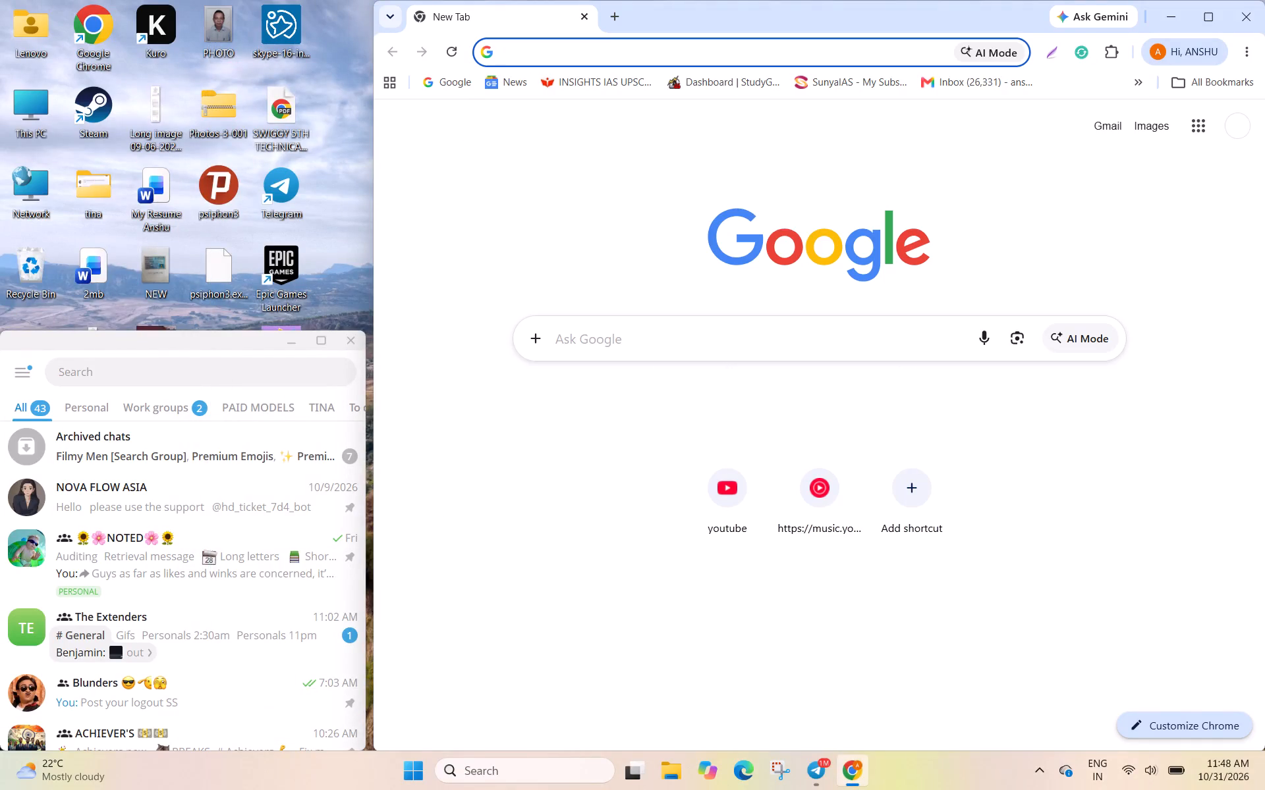
pyautogui.click(548, 51)
pyautogui.write('or')
pyautogui.click(601, 80)
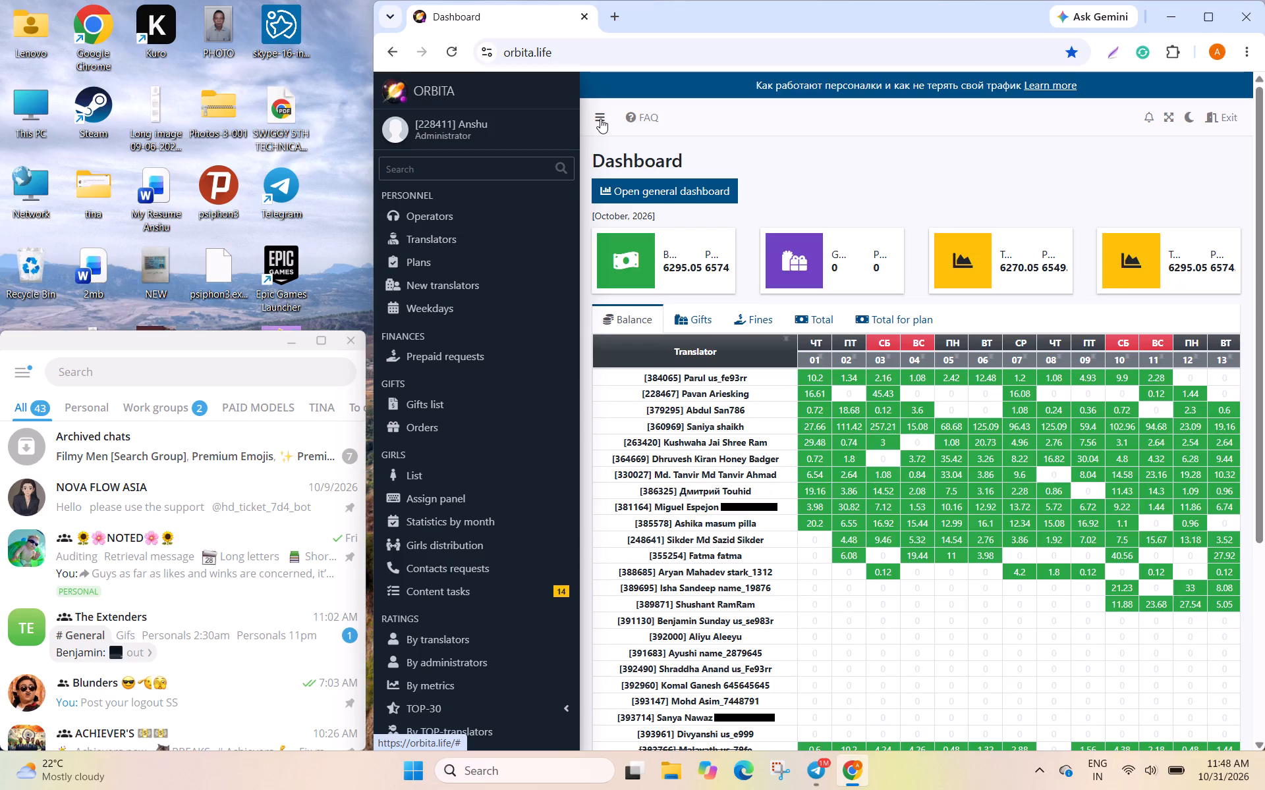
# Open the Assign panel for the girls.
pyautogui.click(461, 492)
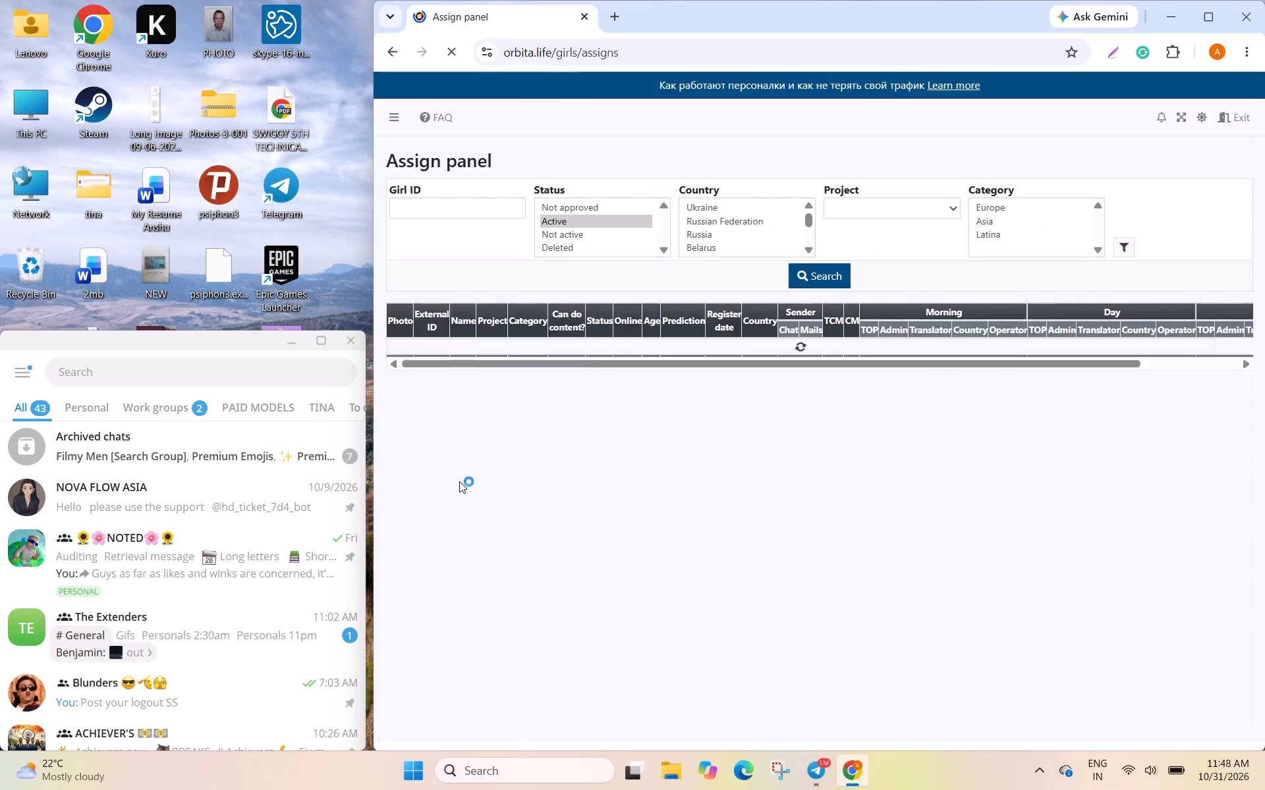
# Return to the dashboard and examine the translators' daily balances, totals and plan percentages for October 2026.
pyautogui.click(422, 80)
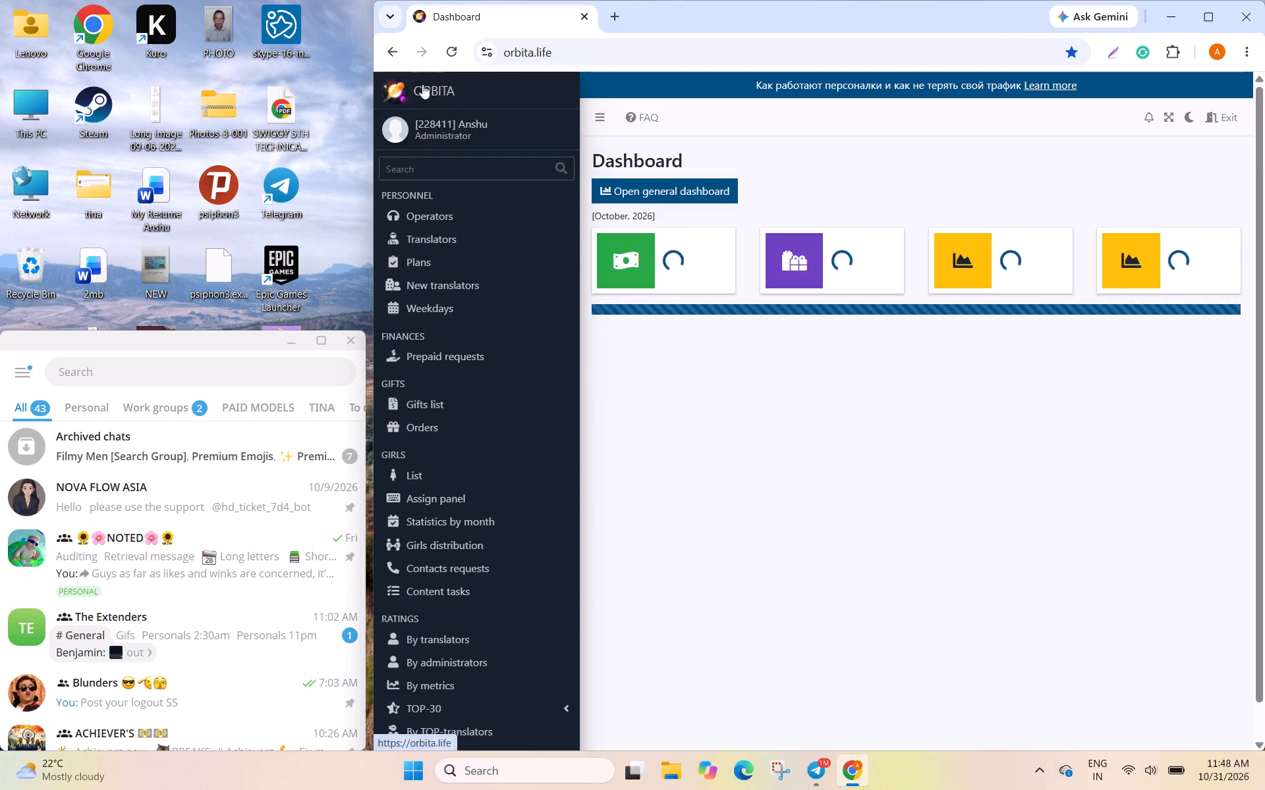
pyautogui.scroll(-2, 1014, 473)
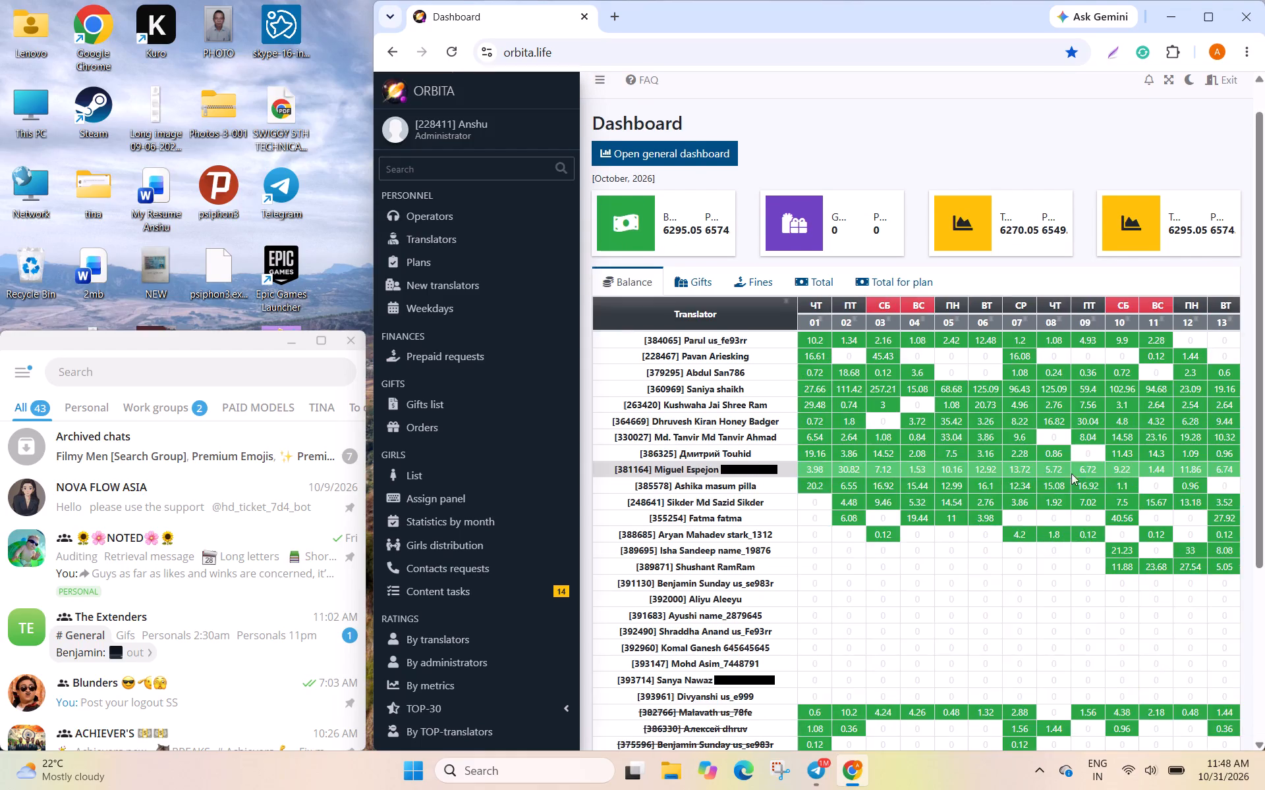
pyautogui.scroll(-5, 1083, 475)
pyautogui.scroll(-4, 1066, 540)
pyautogui.moveTo(882, 732); pyautogui.dragTo(1201, 731)
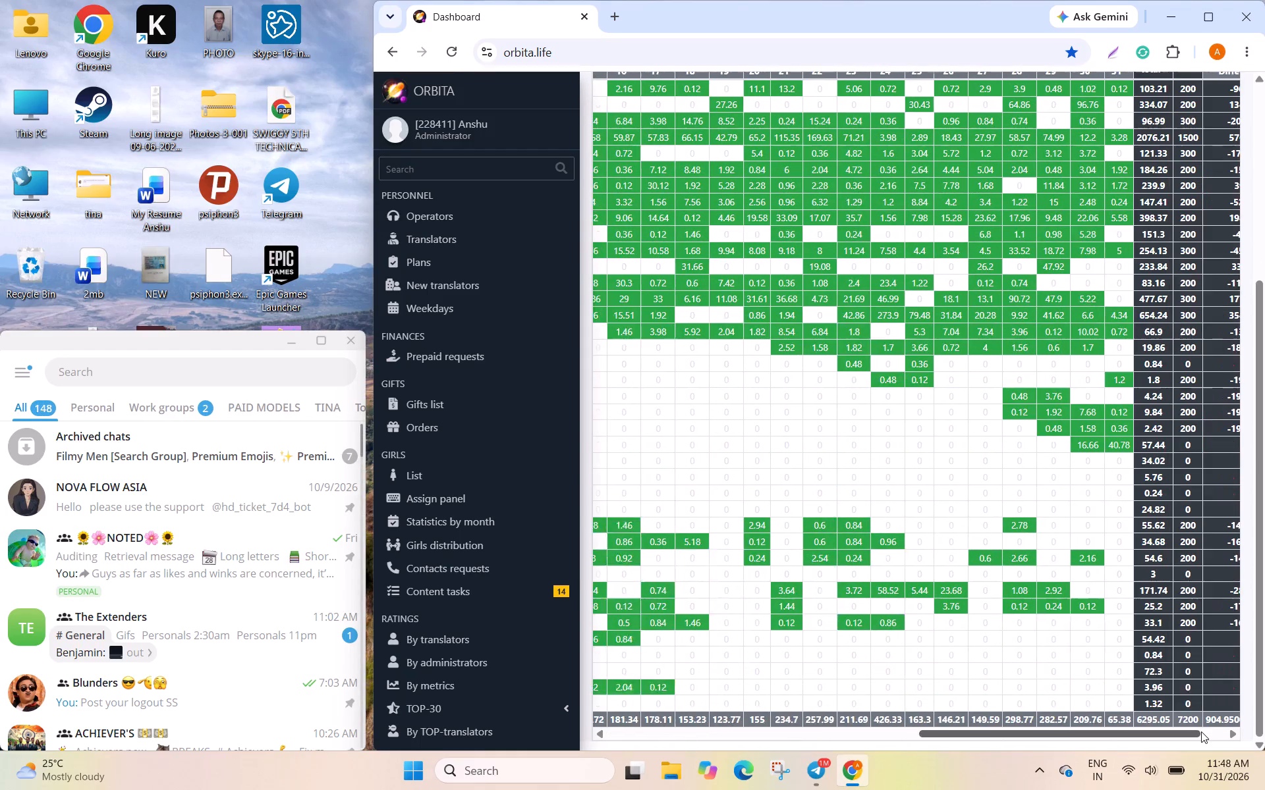
pyautogui.moveTo(1201, 731); pyautogui.dragTo(1243, 731)
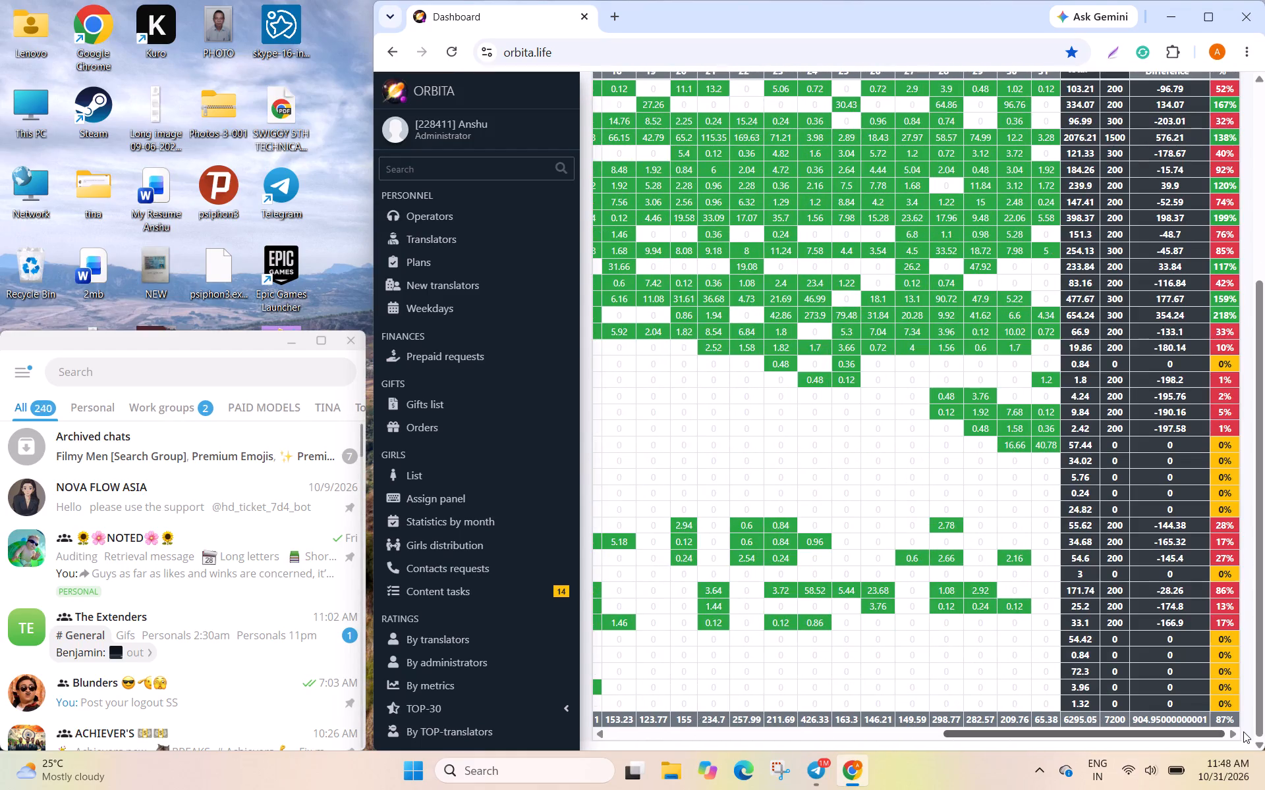
pyautogui.moveTo(1243, 731); pyautogui.dragTo(960, 745)
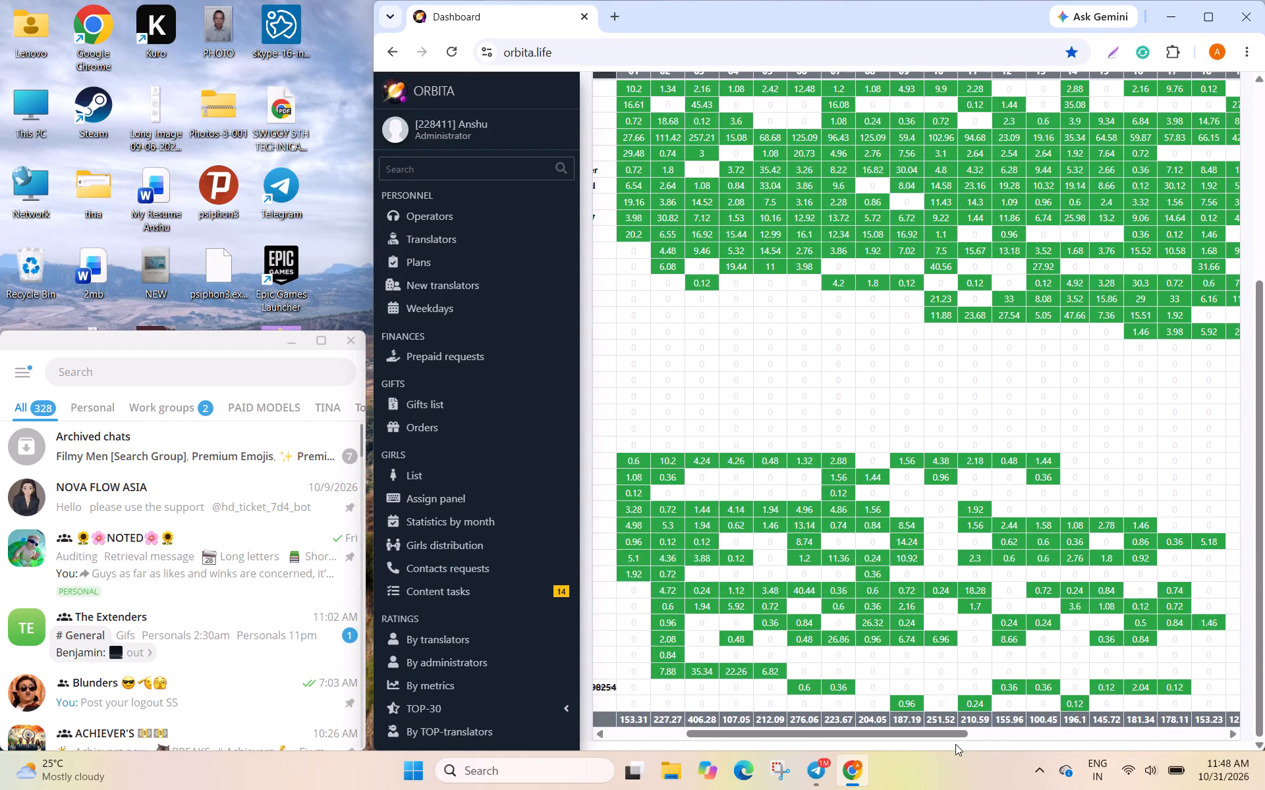
pyautogui.click(951, 743)
pyautogui.moveTo(945, 736); pyautogui.dragTo(748, 730)
pyautogui.scroll(2, 761, 612)
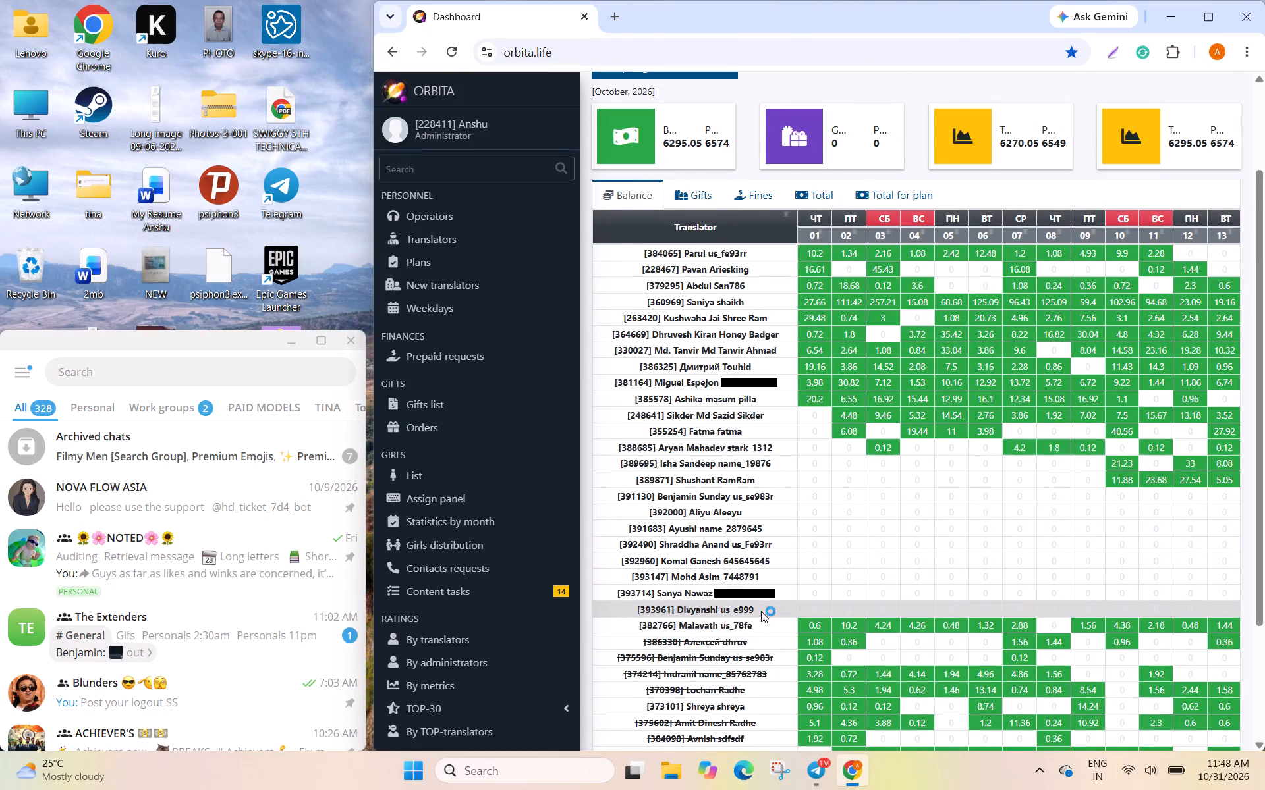
pyautogui.scroll(-1, 761, 611)
pyautogui.scroll(1, 761, 611)
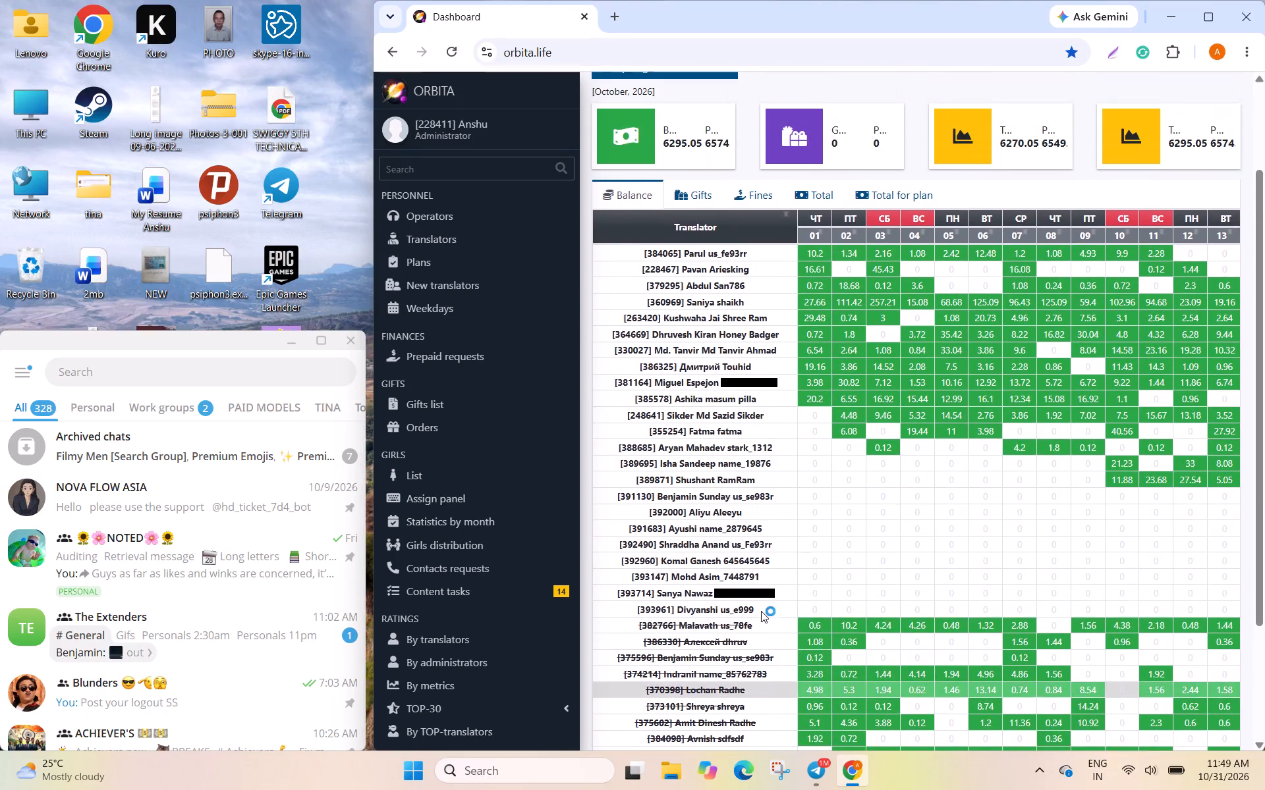
pyautogui.scroll(3, 761, 611)
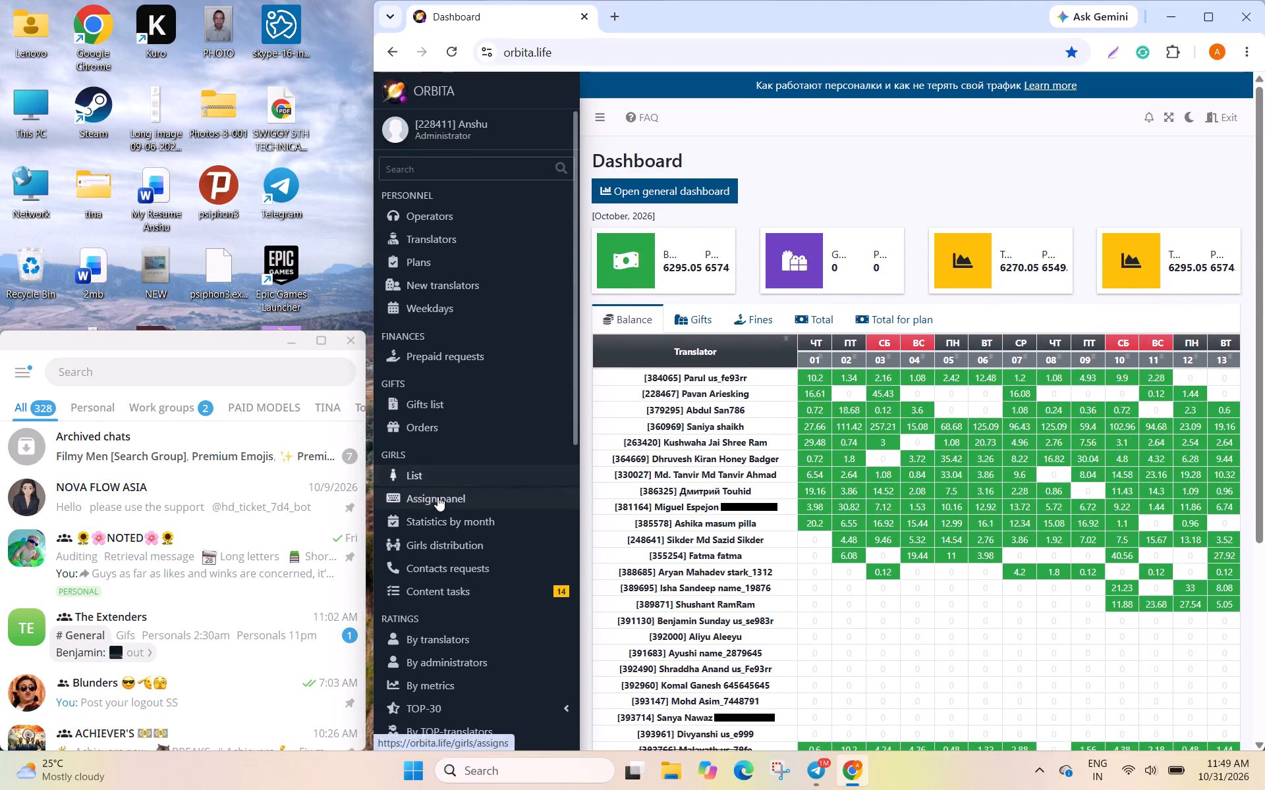
# Open the Assign panel for the girls.
pyautogui.click(437, 496)
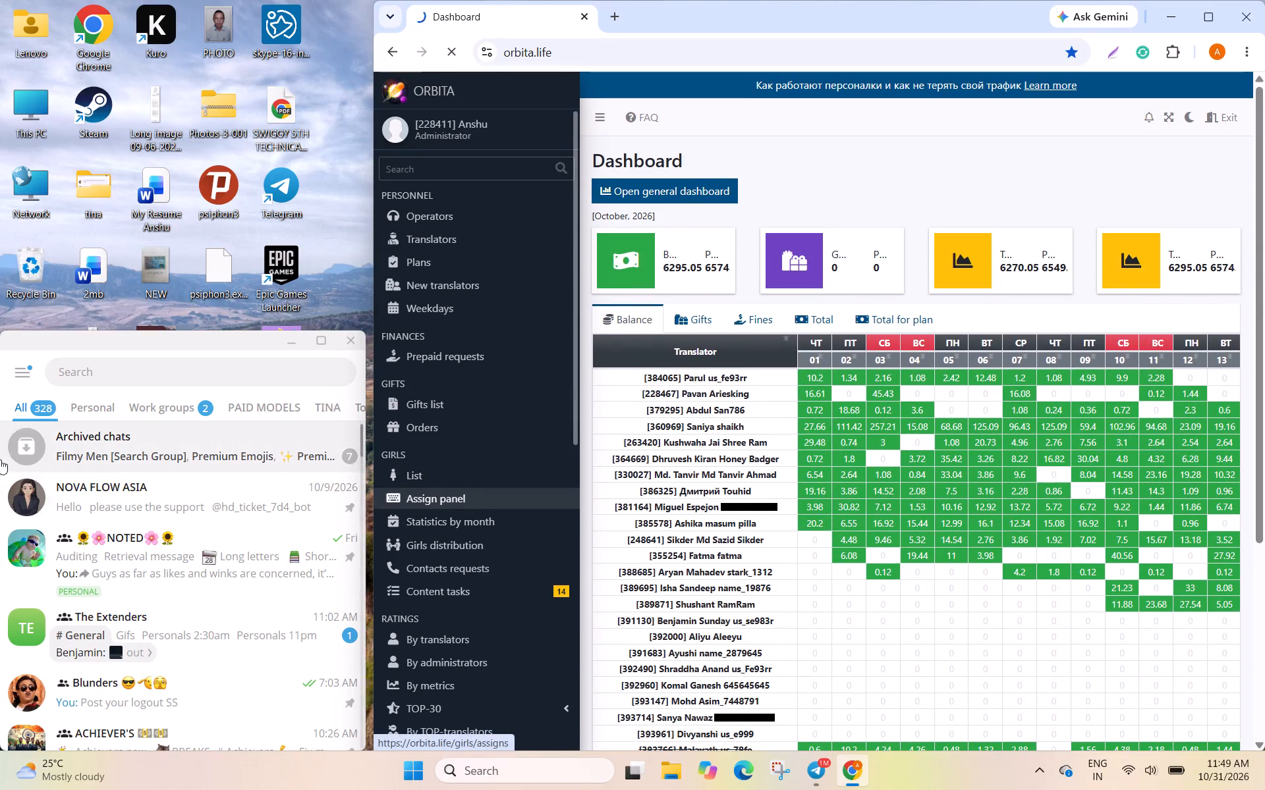
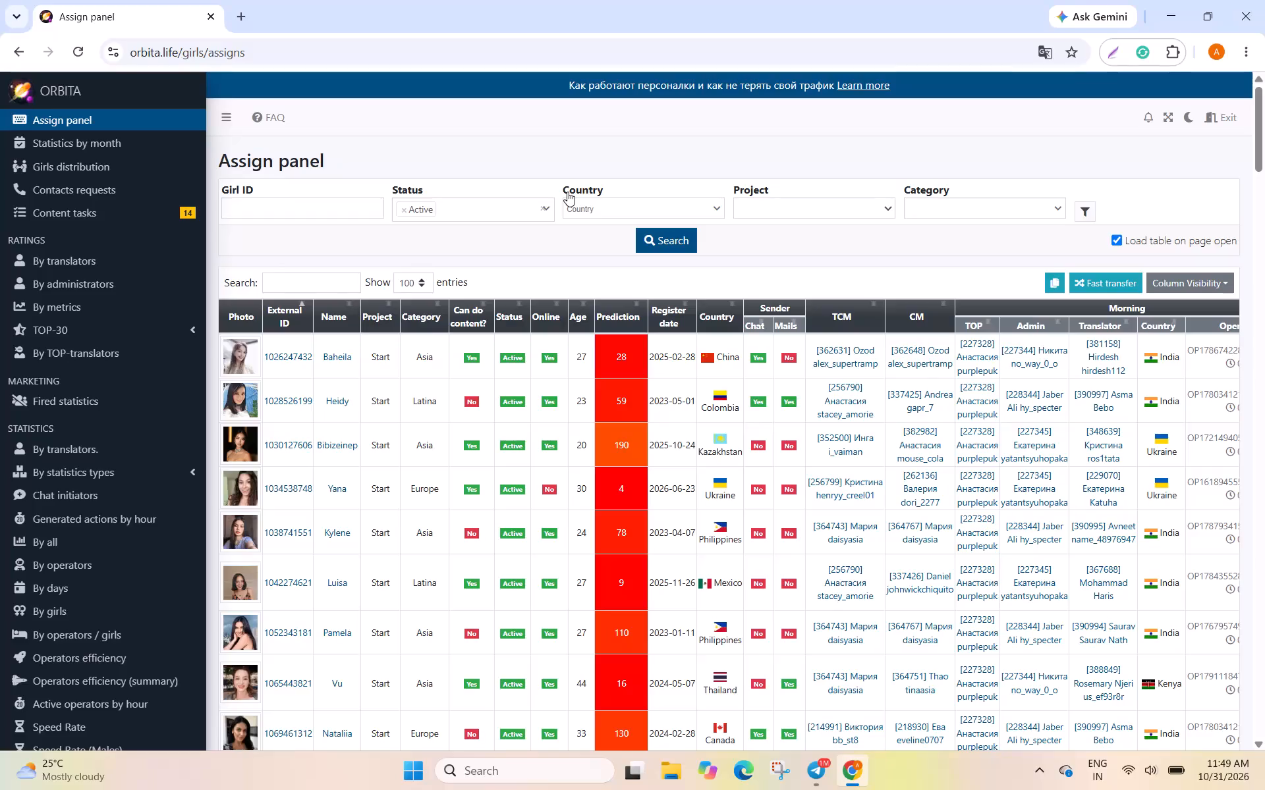
# Search the girls' assignment table for "shrad" and view the matching rows.
pyautogui.hotkey('ctrl', '-')
pyautogui.hotkey('ctrl', '-')
pyautogui.hotkey('ctrl', '-')
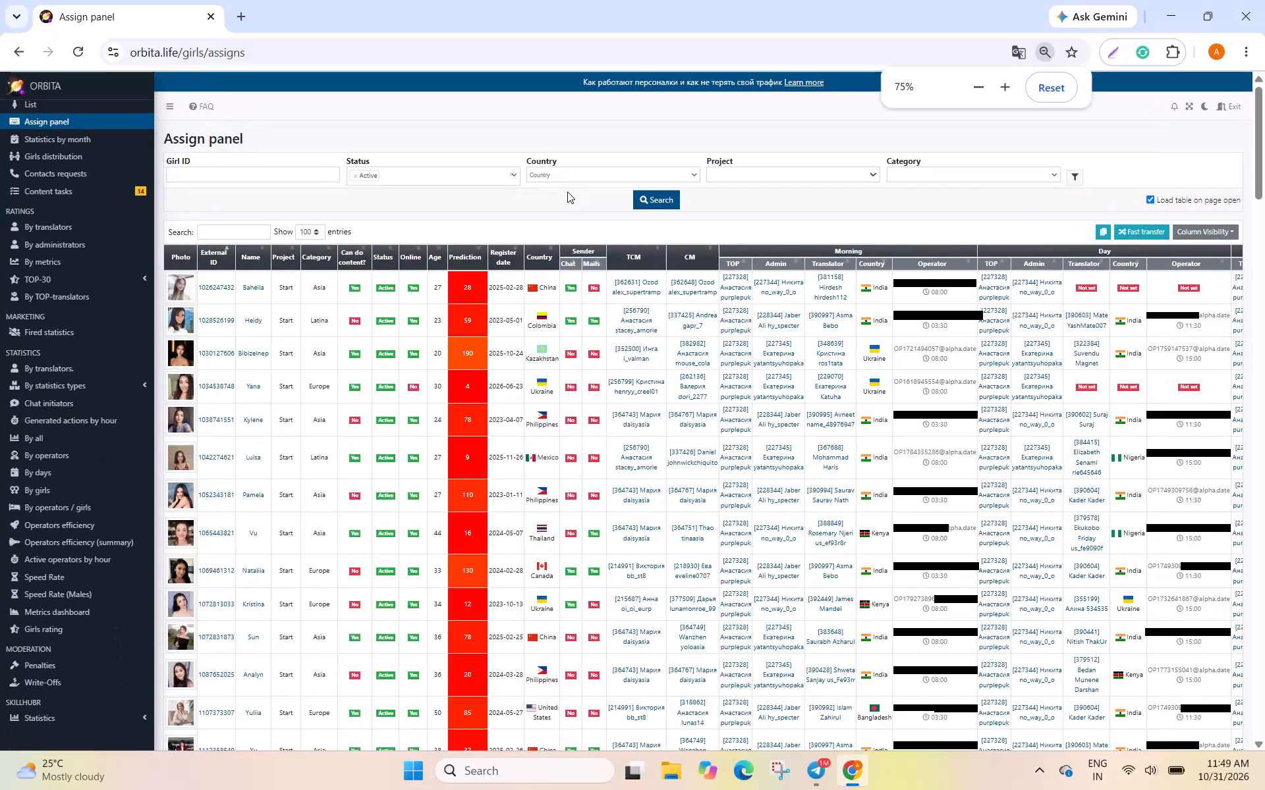
pyautogui.hotkey('ctrl', '-')
pyautogui.hotkey('ctrl', '-')
pyautogui.hotkey('ctrl', '-')
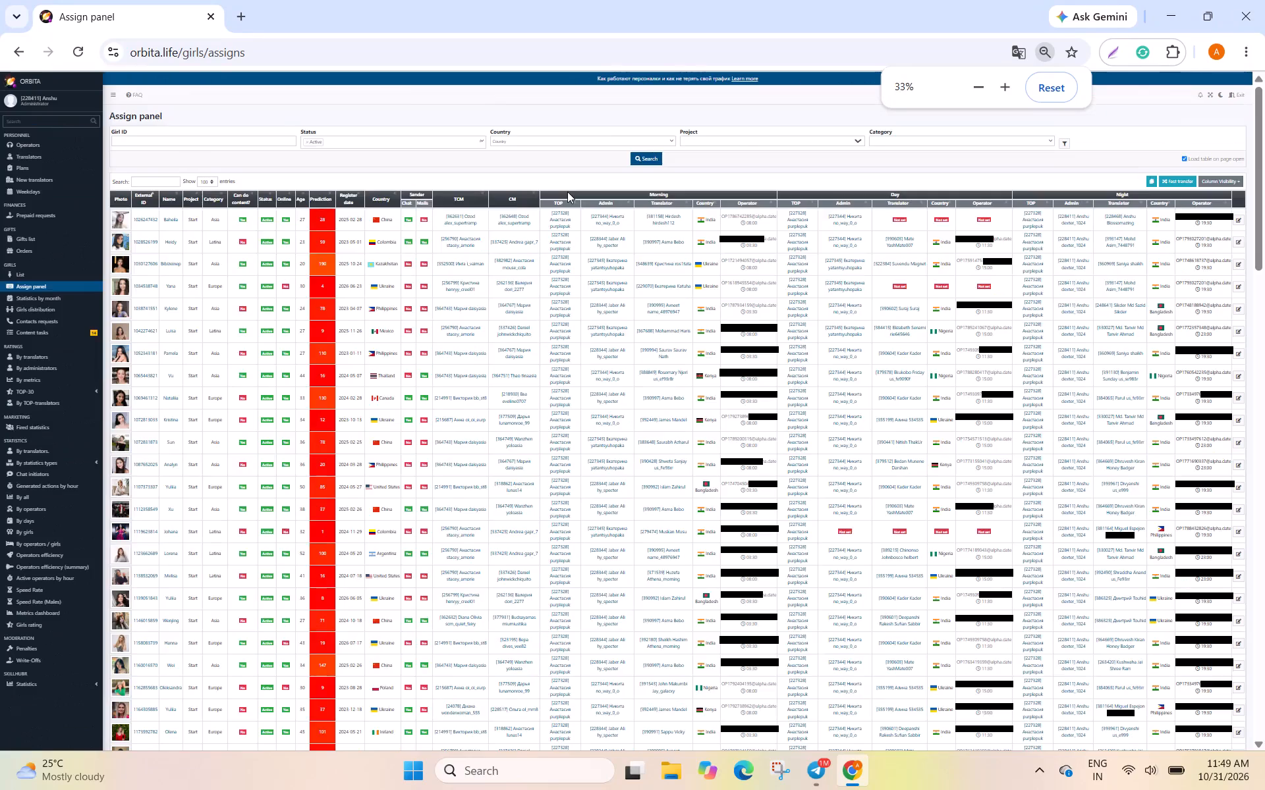
pyautogui.hotkey('ctrl', '+')
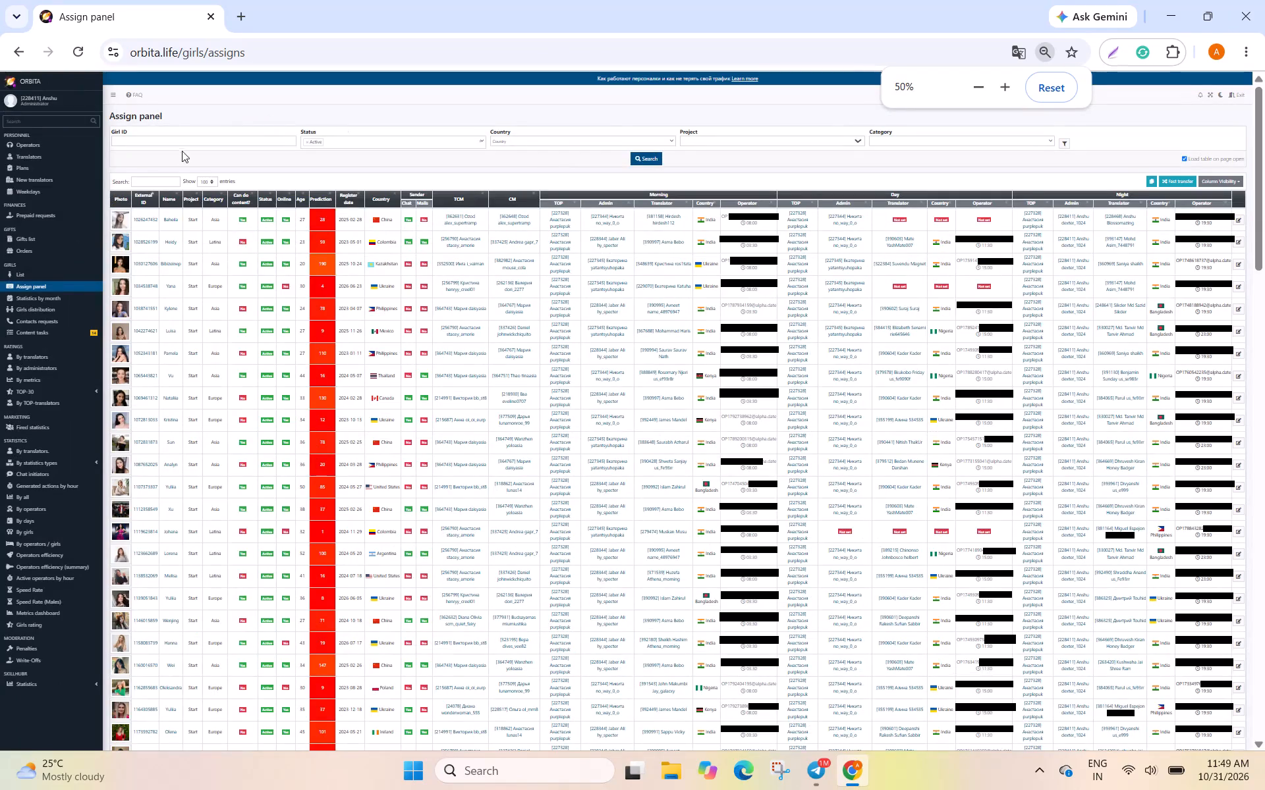
pyautogui.click(144, 184)
pyautogui.press('s')
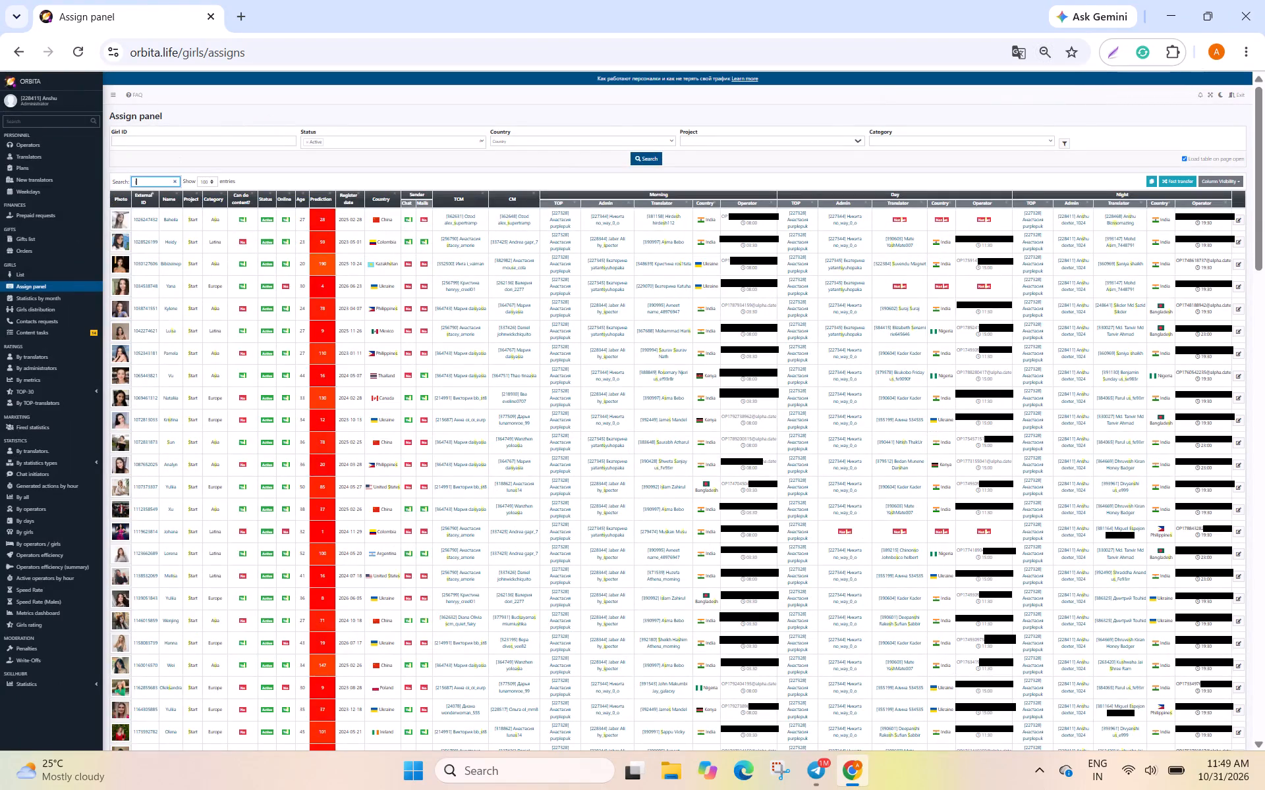
pyautogui.press('h')
pyautogui.press('r')
pyautogui.press('a')
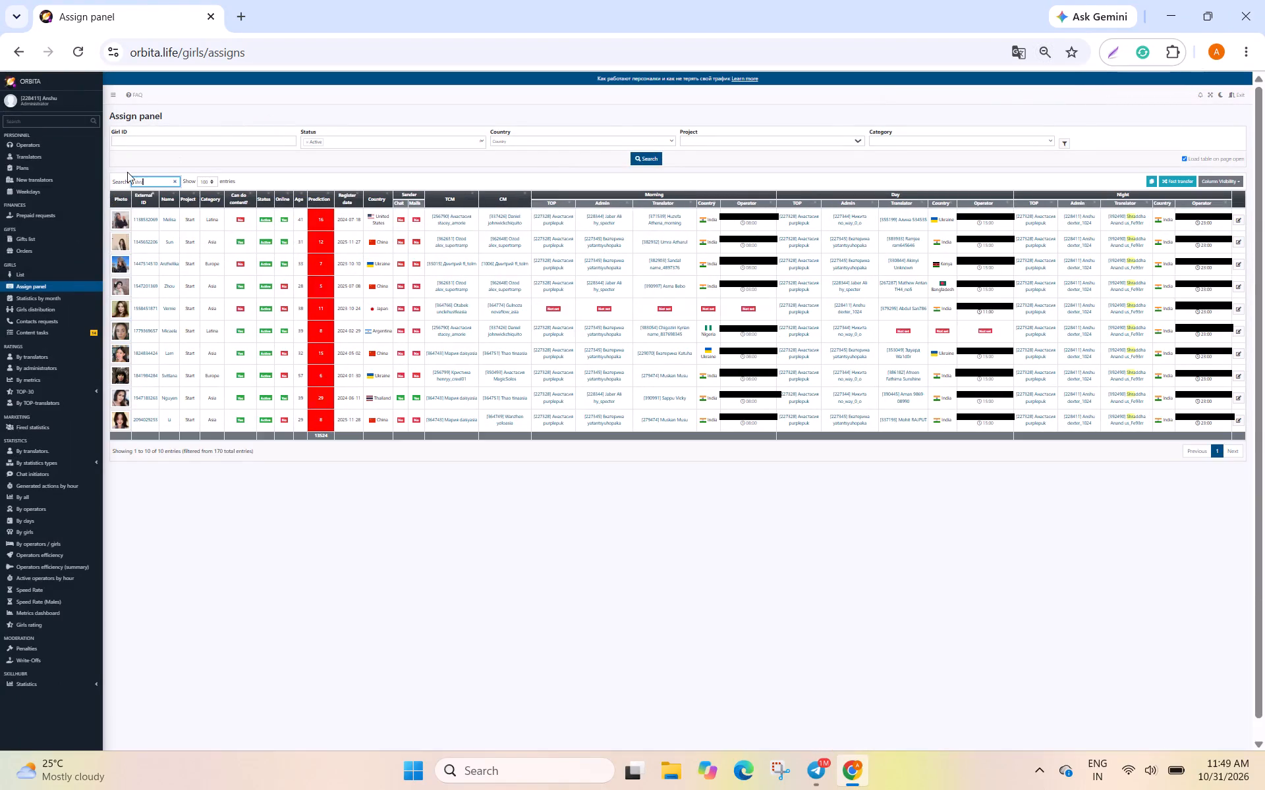
pyautogui.press('d')
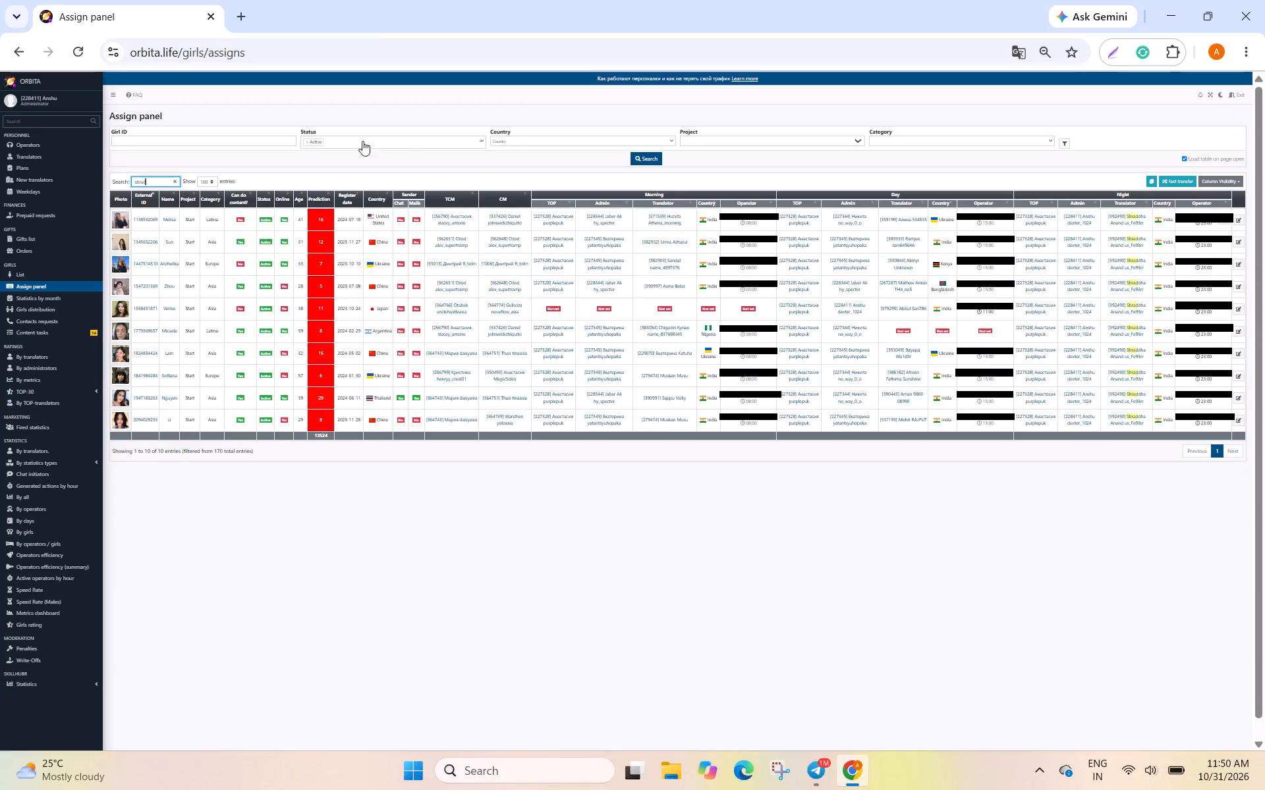
# Replace the table search with "sazi" and look through the matching girls.
pyautogui.click(176, 180)
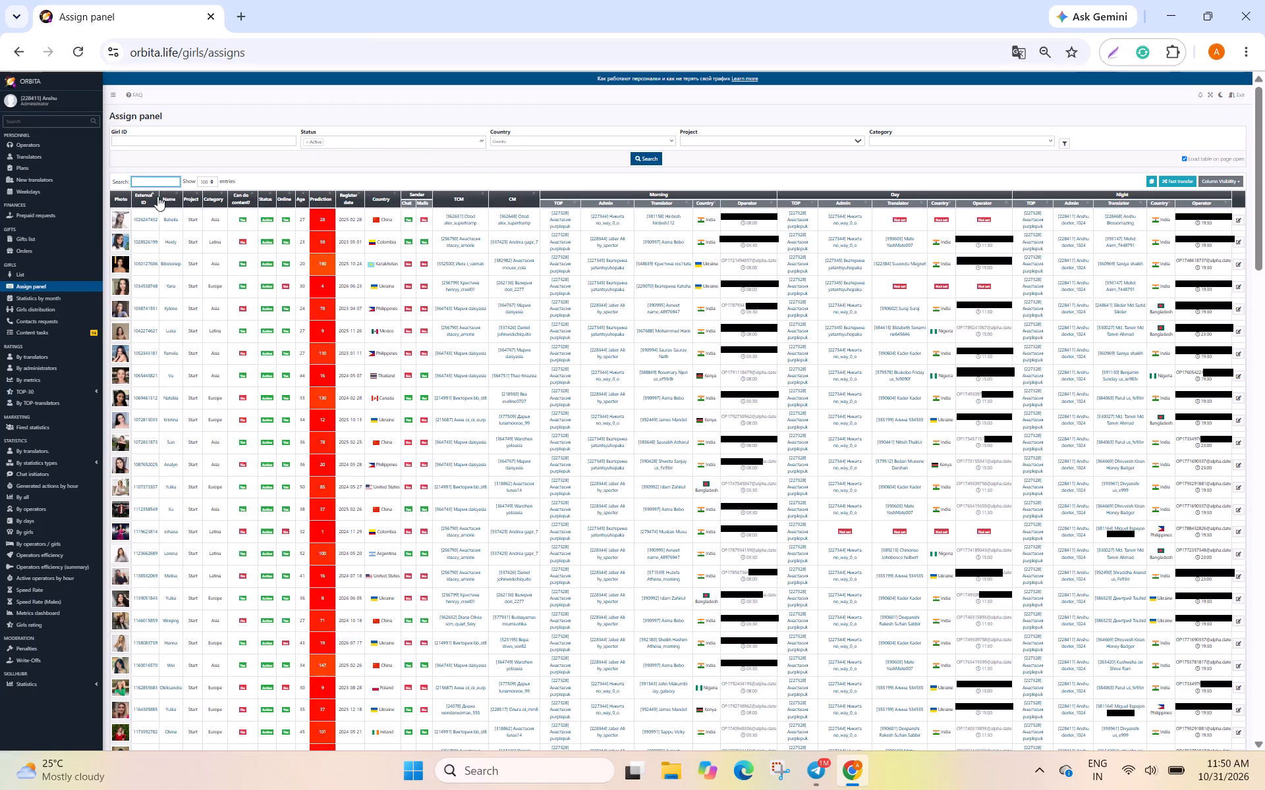
pyautogui.hotkey('ctrl', '+')
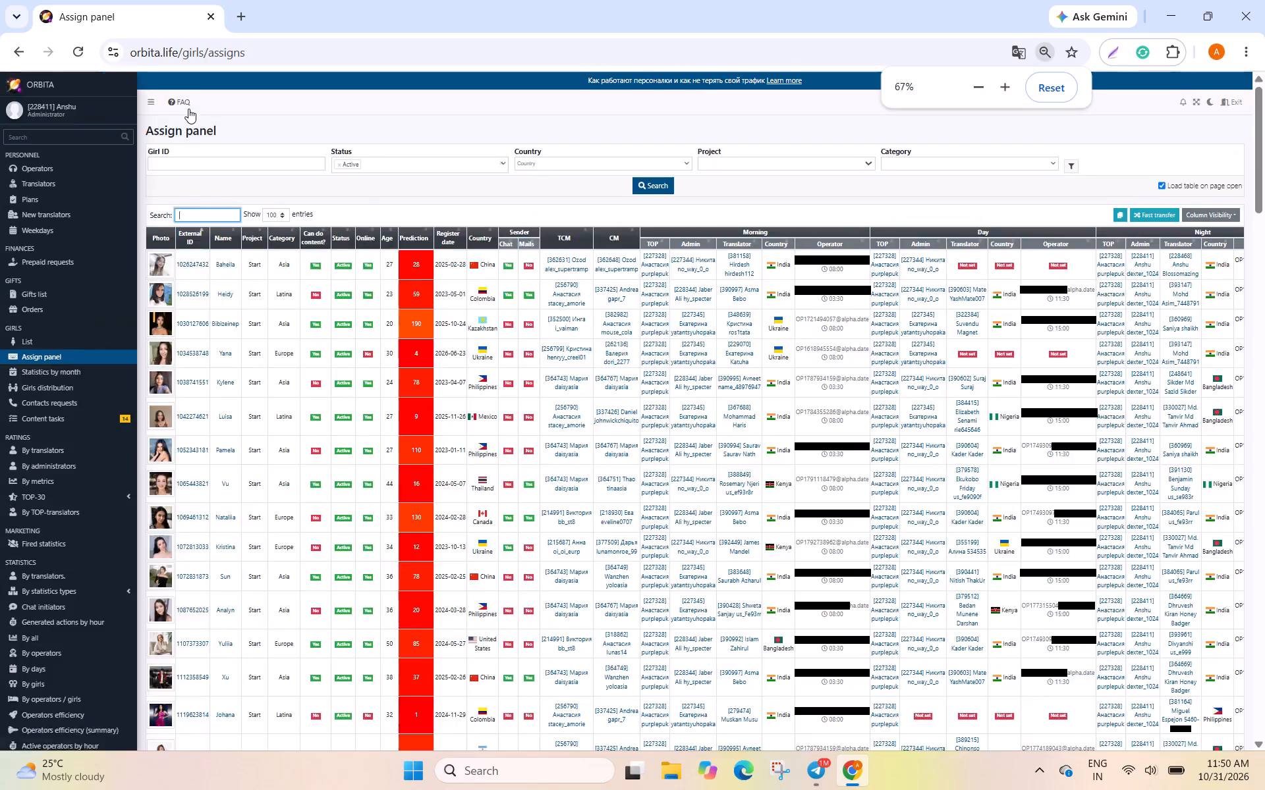
pyautogui.hotkey('ctrl', '+')
pyautogui.hotkey('ctrl', '+')
pyautogui.hotkey('ctrl', '+')
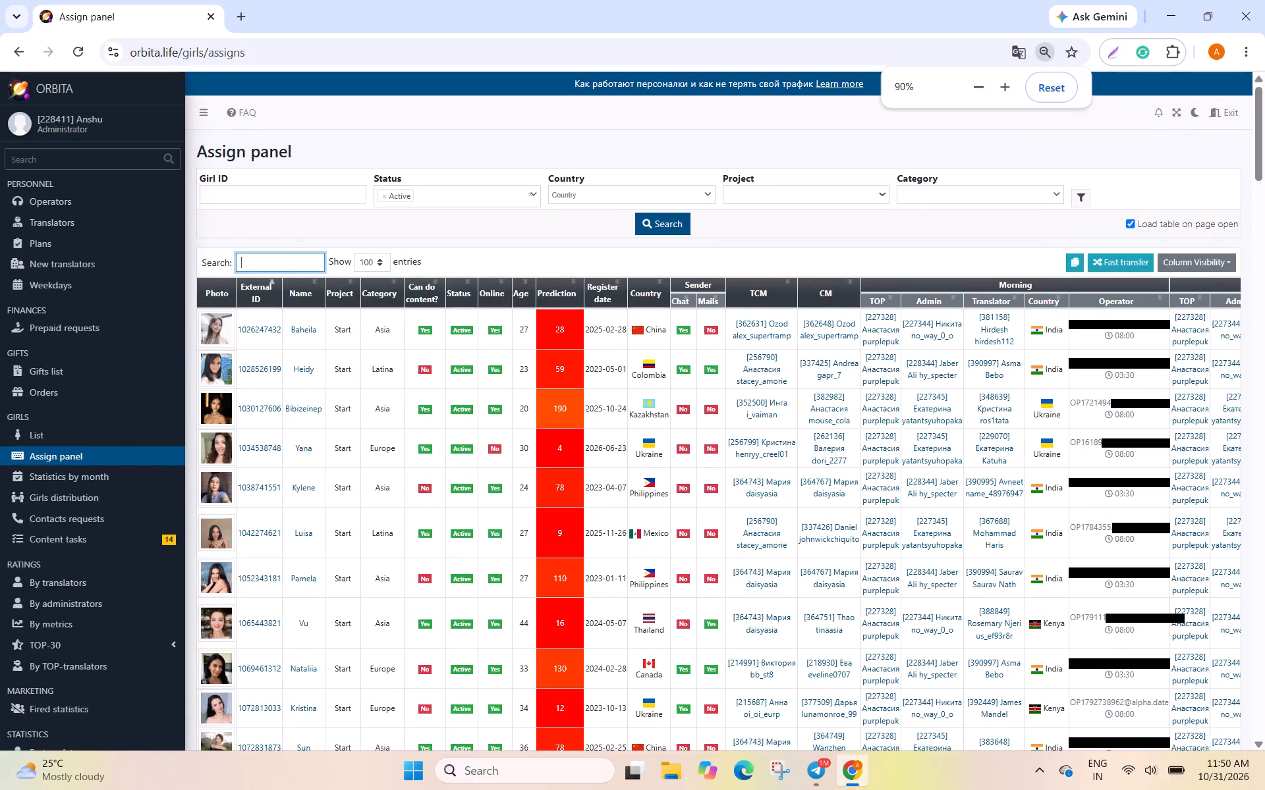
pyautogui.click(285, 271)
pyautogui.write('sazi')
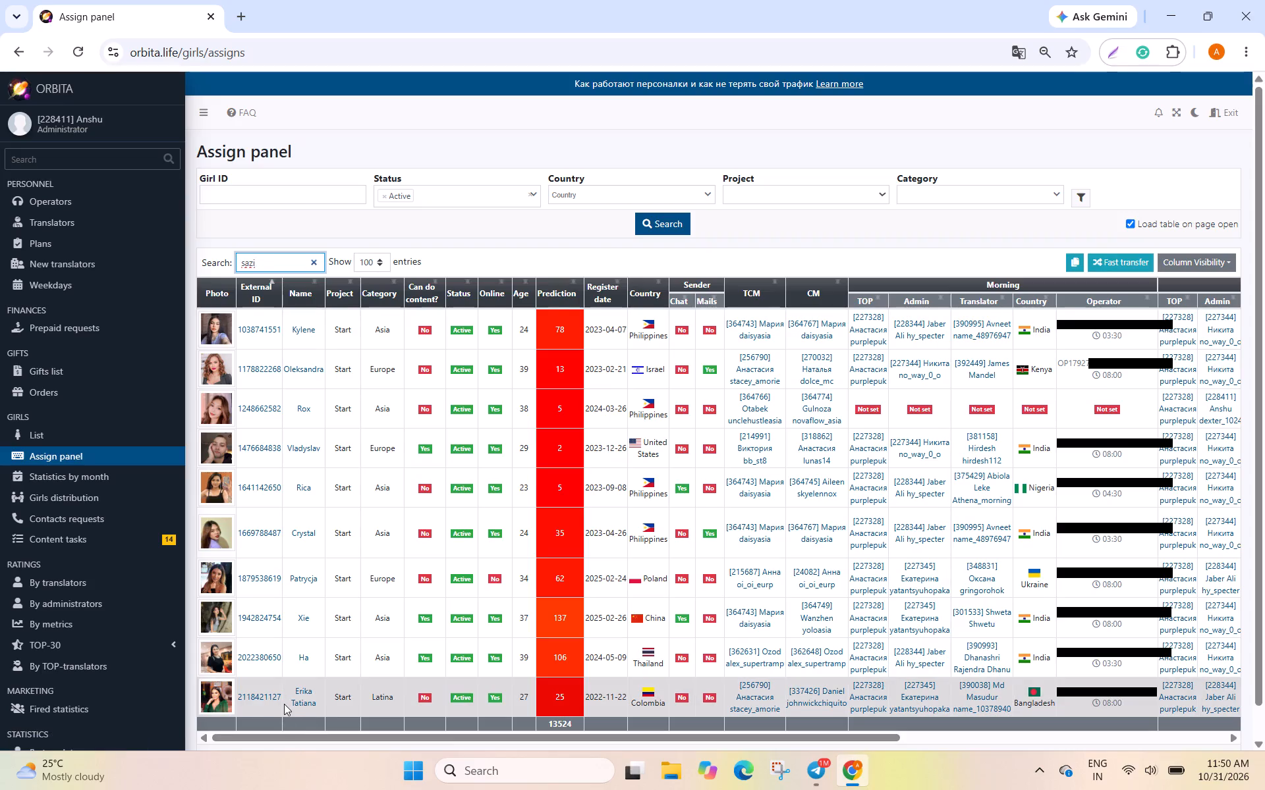
pyautogui.scroll(-4, 283, 673)
pyautogui.scroll(3, 283, 673)
pyautogui.scroll(-4, 283, 675)
pyautogui.scroll(1, 283, 675)
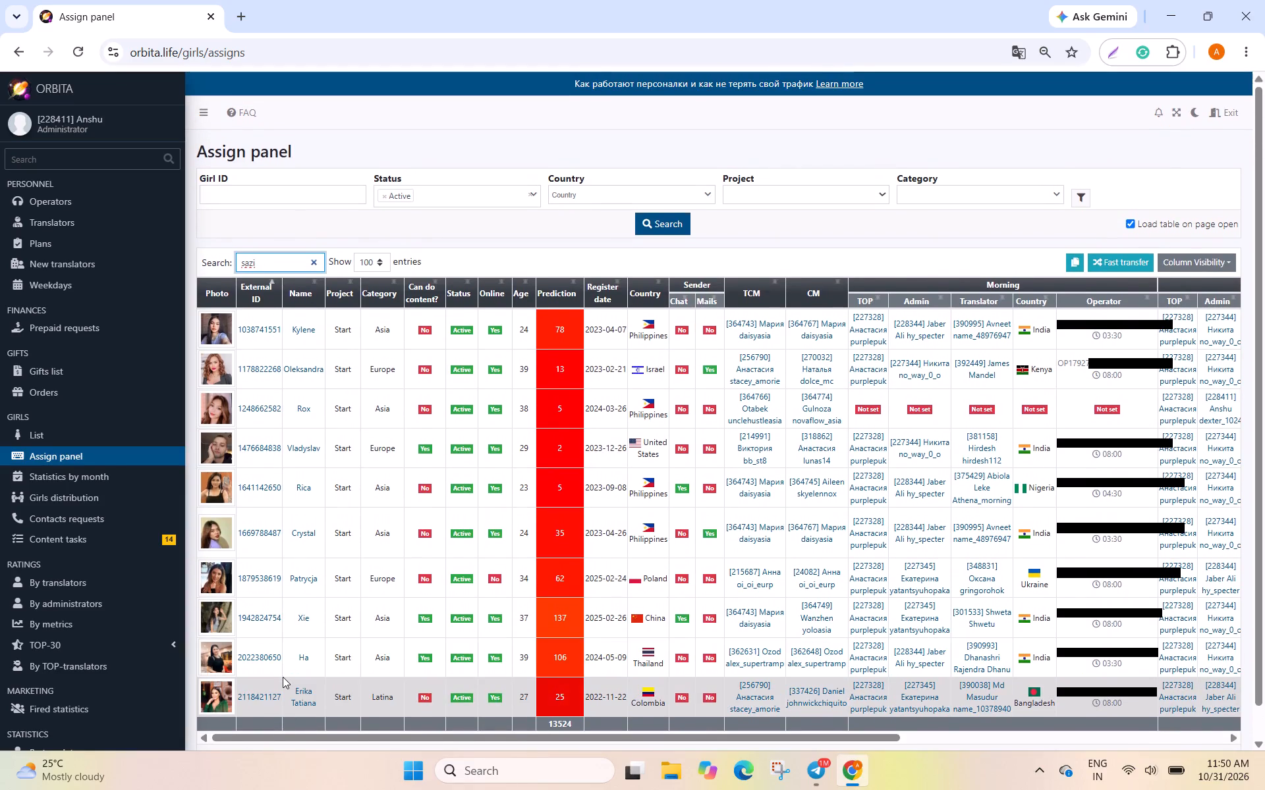
# Replace the table search with "tou" and look at the matching girls.
pyautogui.click(314, 261)
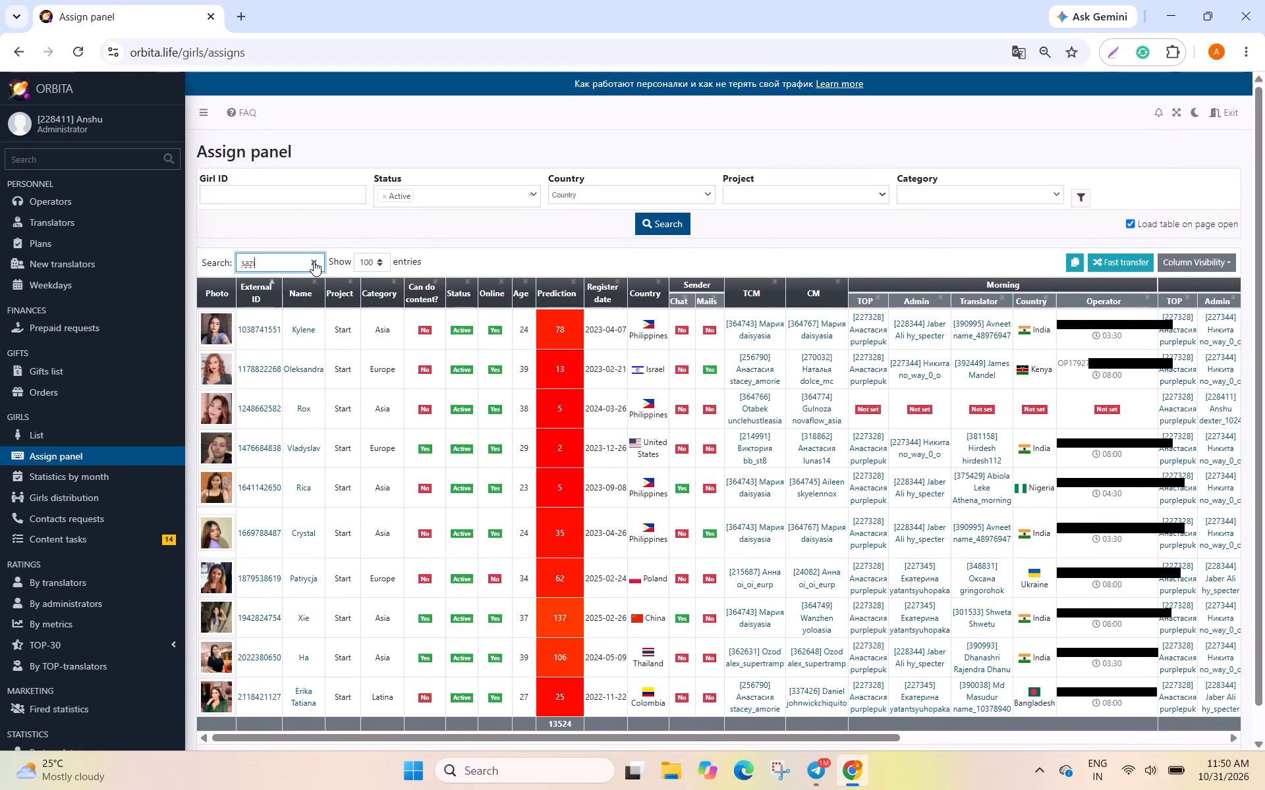
pyautogui.press('t')
pyautogui.write('ou')
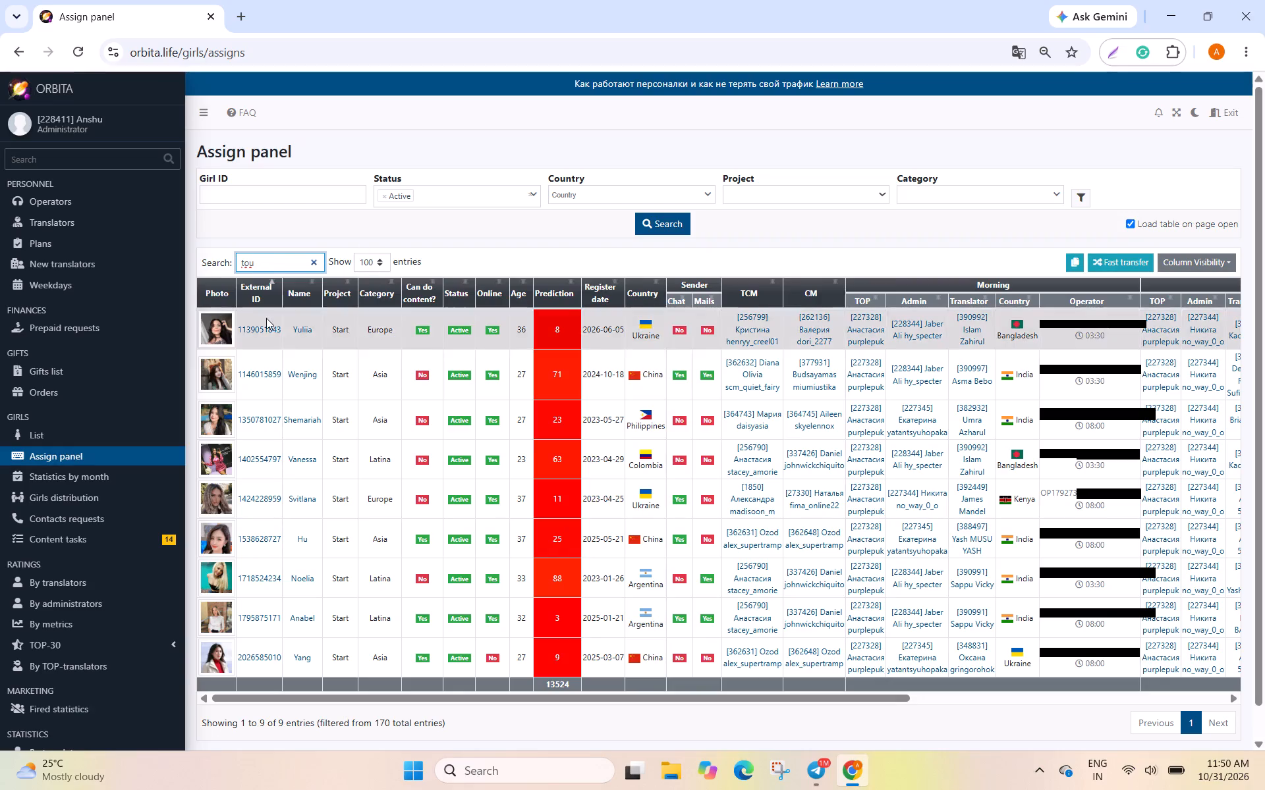
# Filter the assignment table by "parul" instead.
pyautogui.click(313, 263)
pyautogui.press('p')
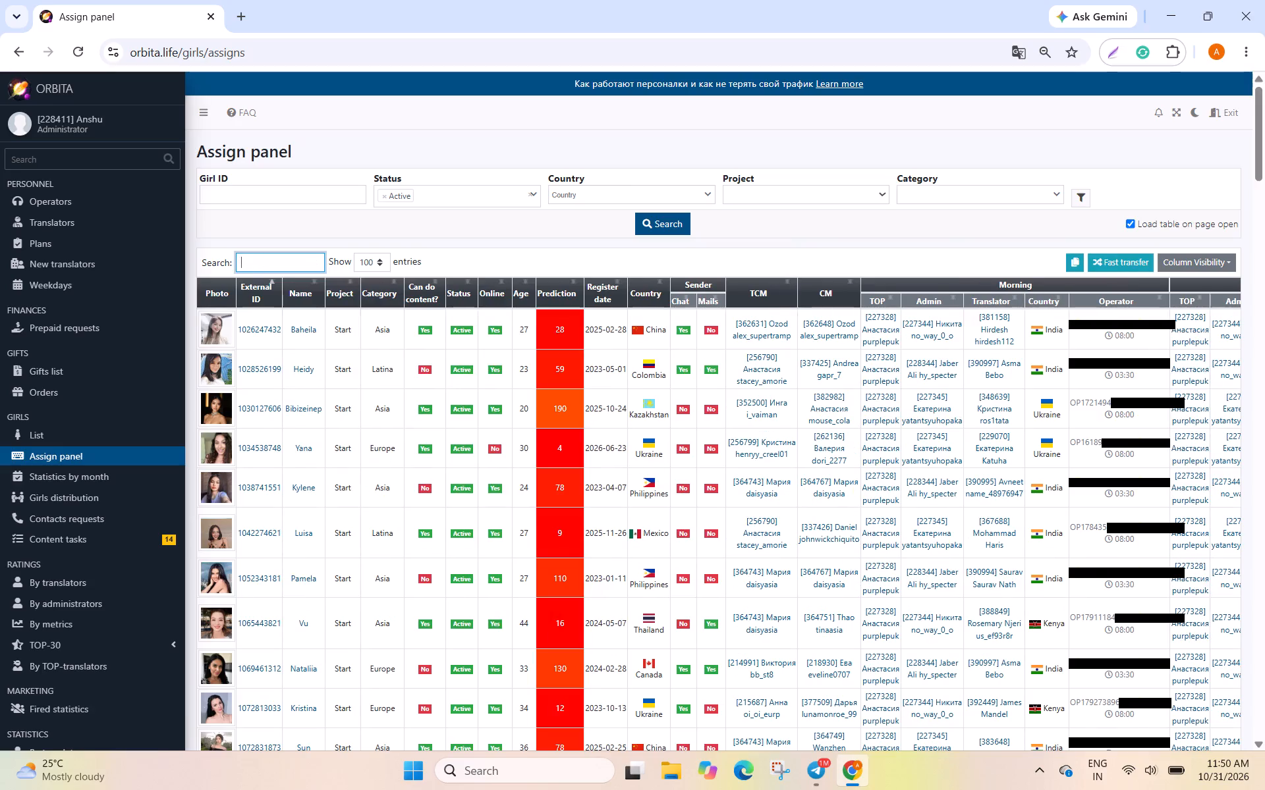
pyautogui.write('ar')
pyautogui.press('u')
pyautogui.press('l')
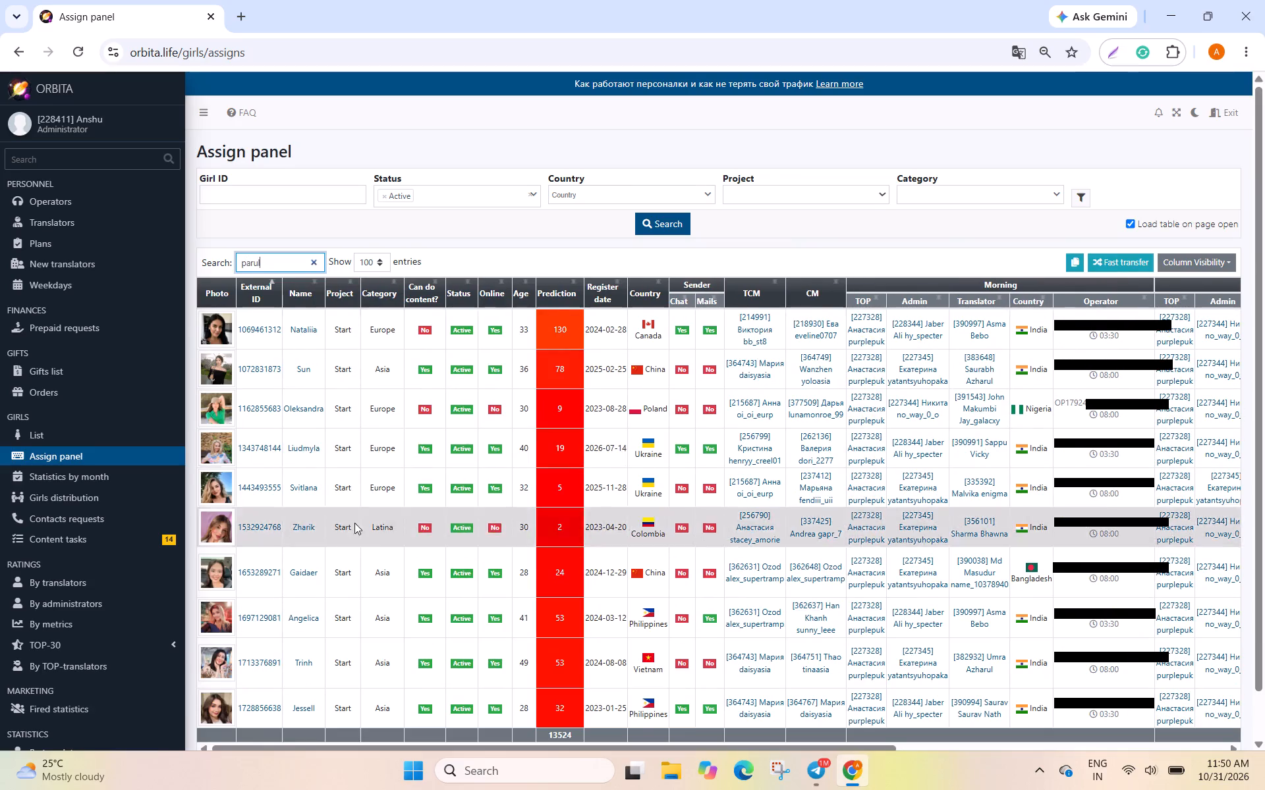
pyautogui.scroll(-4, 348, 610)
pyautogui.moveTo(467, 697); pyautogui.dragTo(1000, 691)
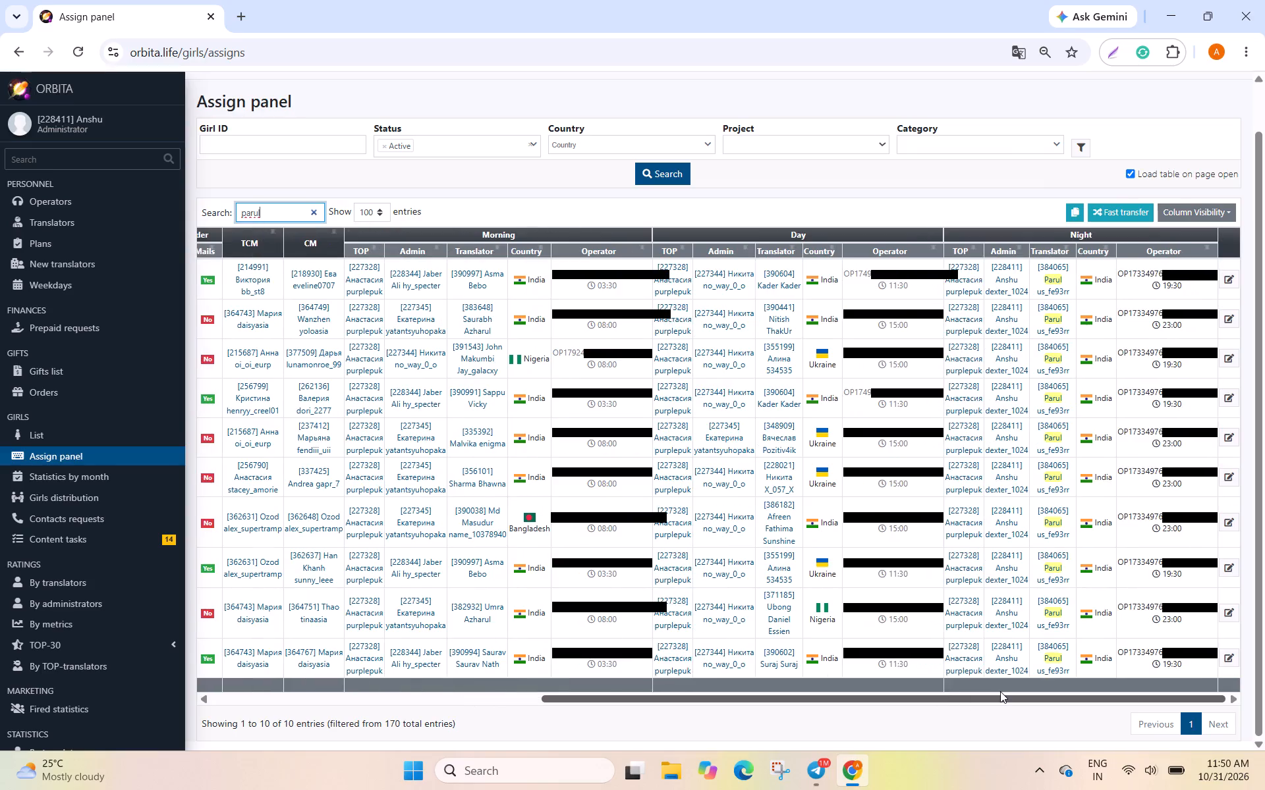
pyautogui.moveTo(1000, 691); pyautogui.dragTo(1033, 704)
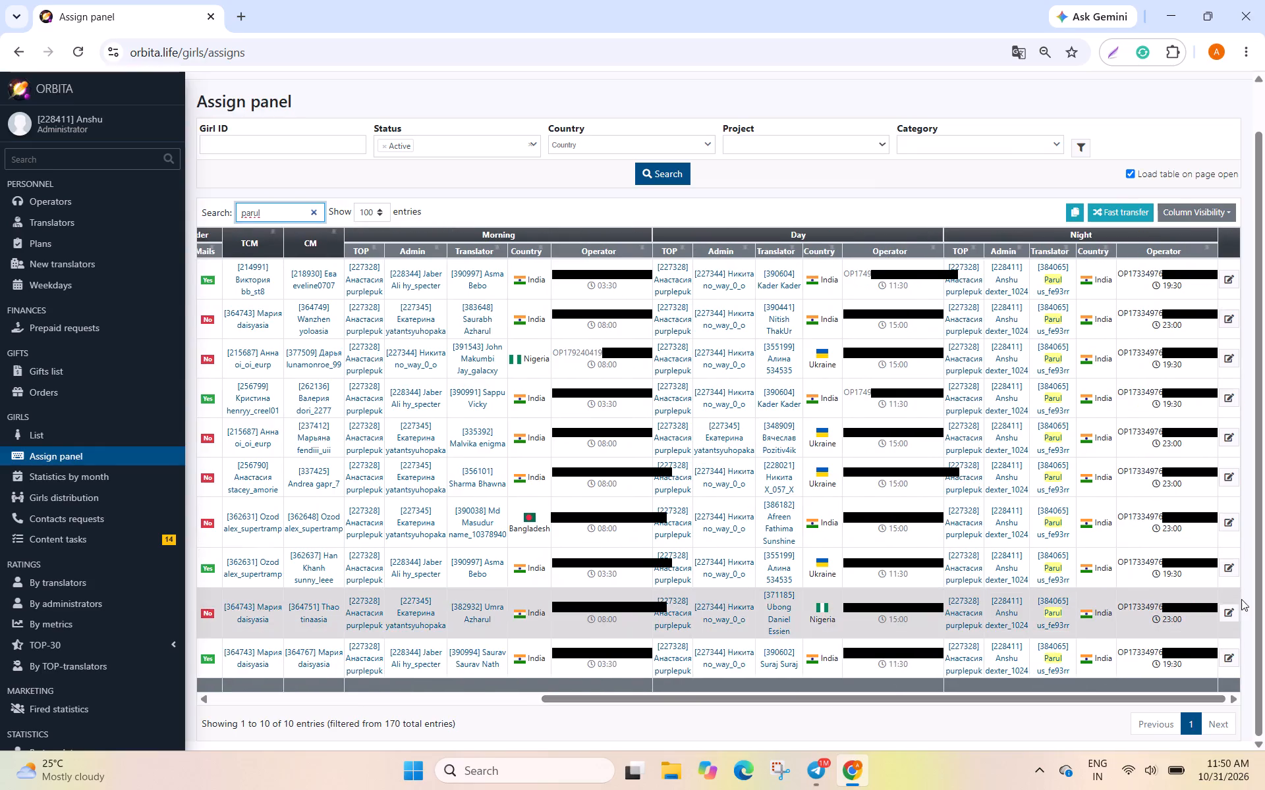
pyautogui.click(1229, 612)
pyautogui.click(558, 273)
pyautogui.click(520, 295)
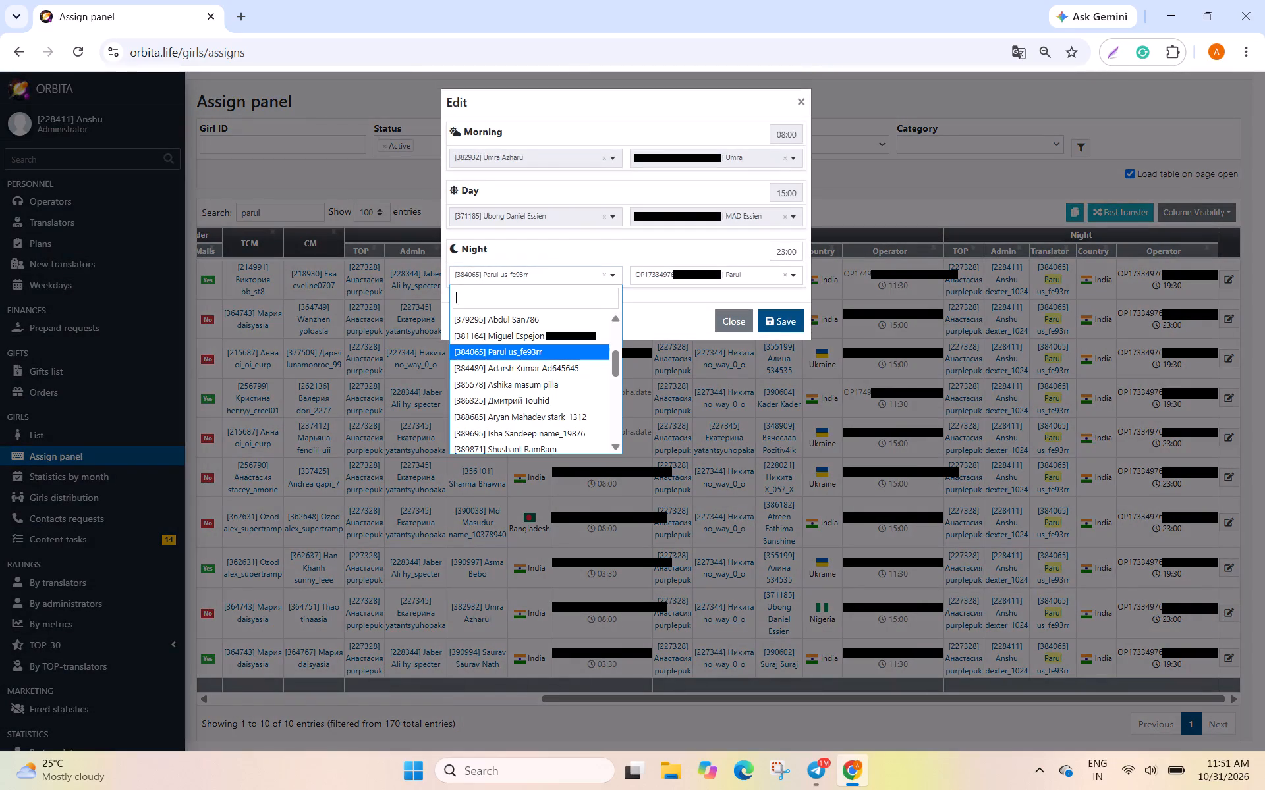
pyautogui.write('sh')
pyautogui.press('r')
pyautogui.click(547, 330)
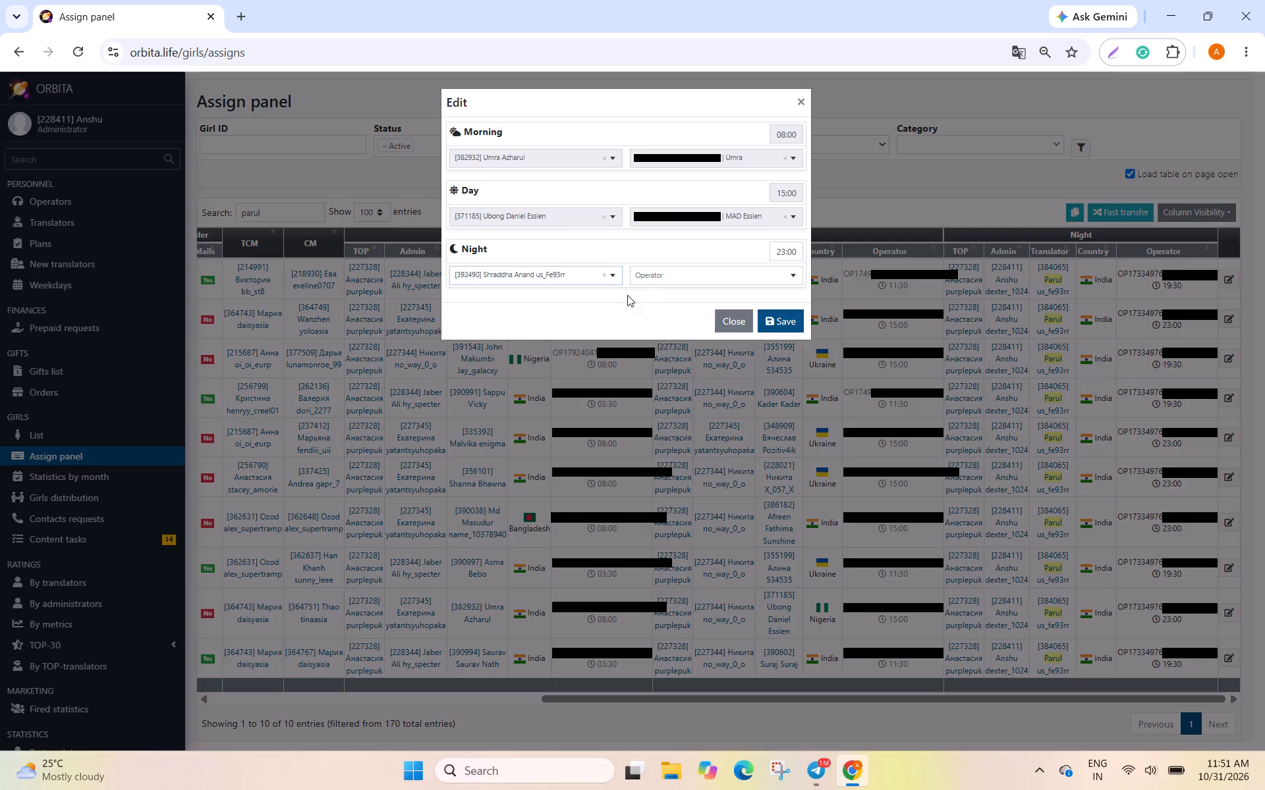
pyautogui.click(657, 281)
pyautogui.click(655, 325)
pyautogui.click(785, 321)
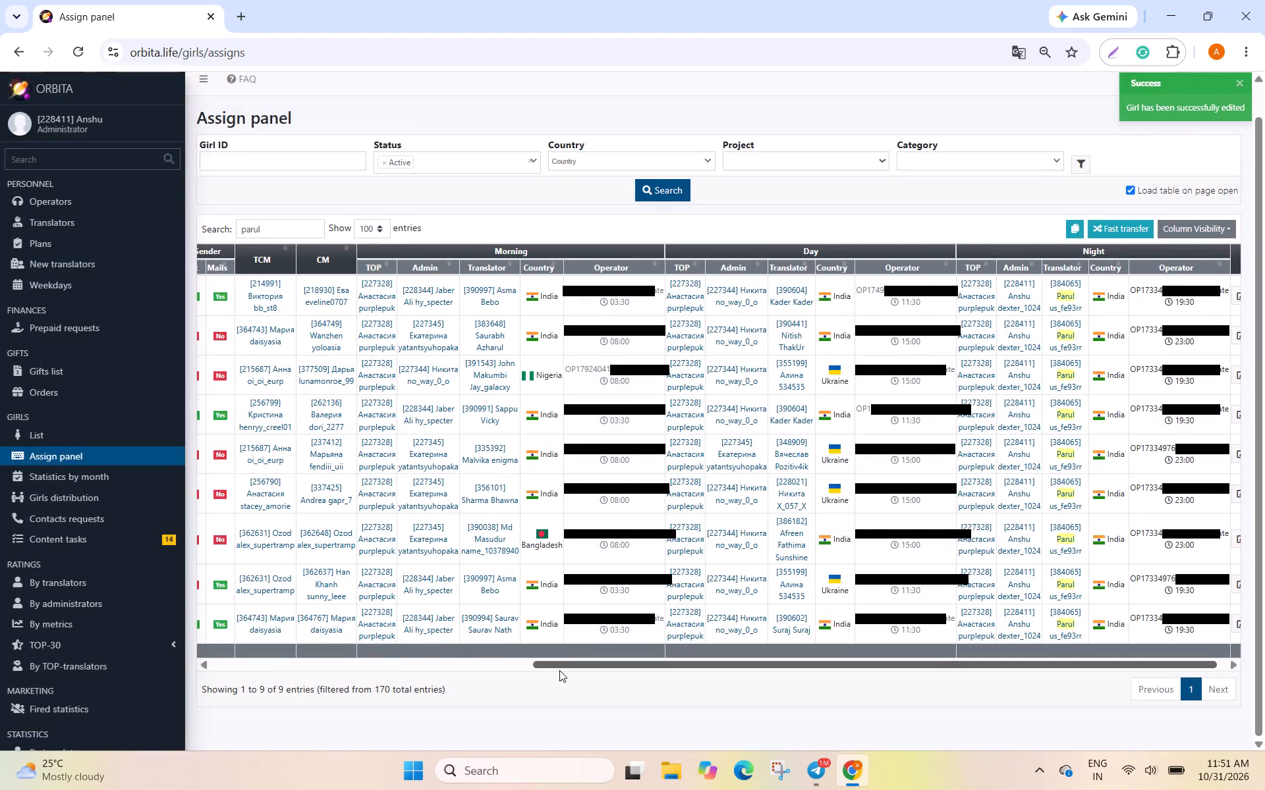
# Assign Gaidaer's night shift to translator Shraddha with the operator labelled Shraddha, and save.
pyautogui.moveTo(544, 665); pyautogui.dragTo(50, 664)
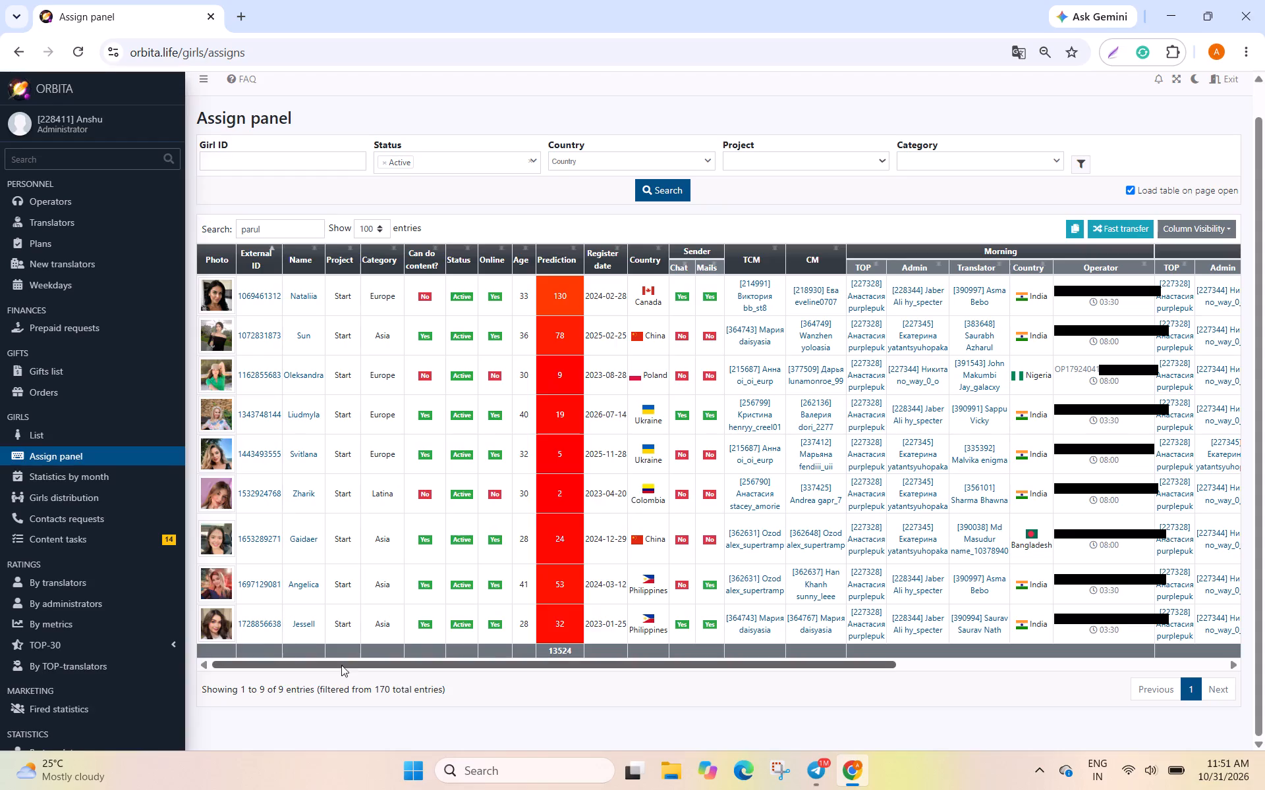
pyautogui.moveTo(340, 661); pyautogui.dragTo(1148, 660)
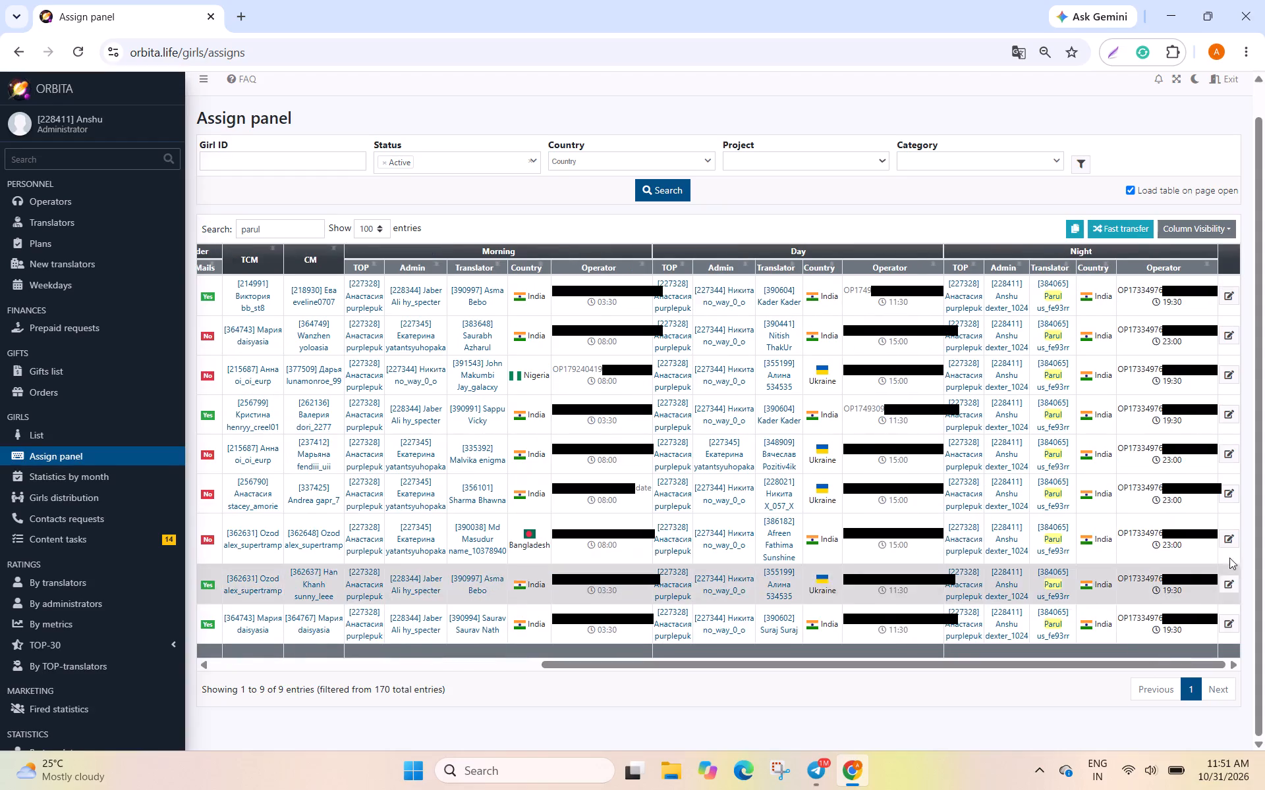
pyautogui.click(1231, 537)
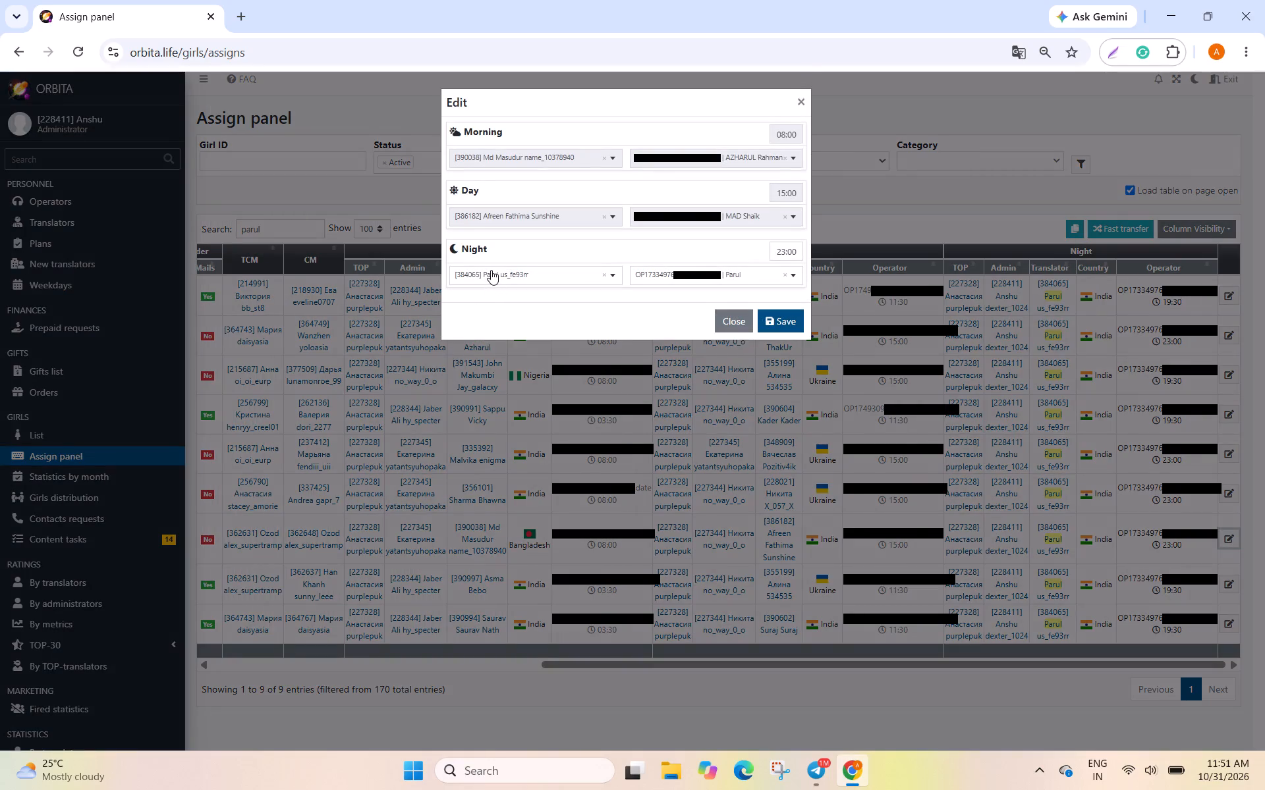
pyautogui.click(491, 270)
pyautogui.click(484, 298)
pyautogui.write('shr')
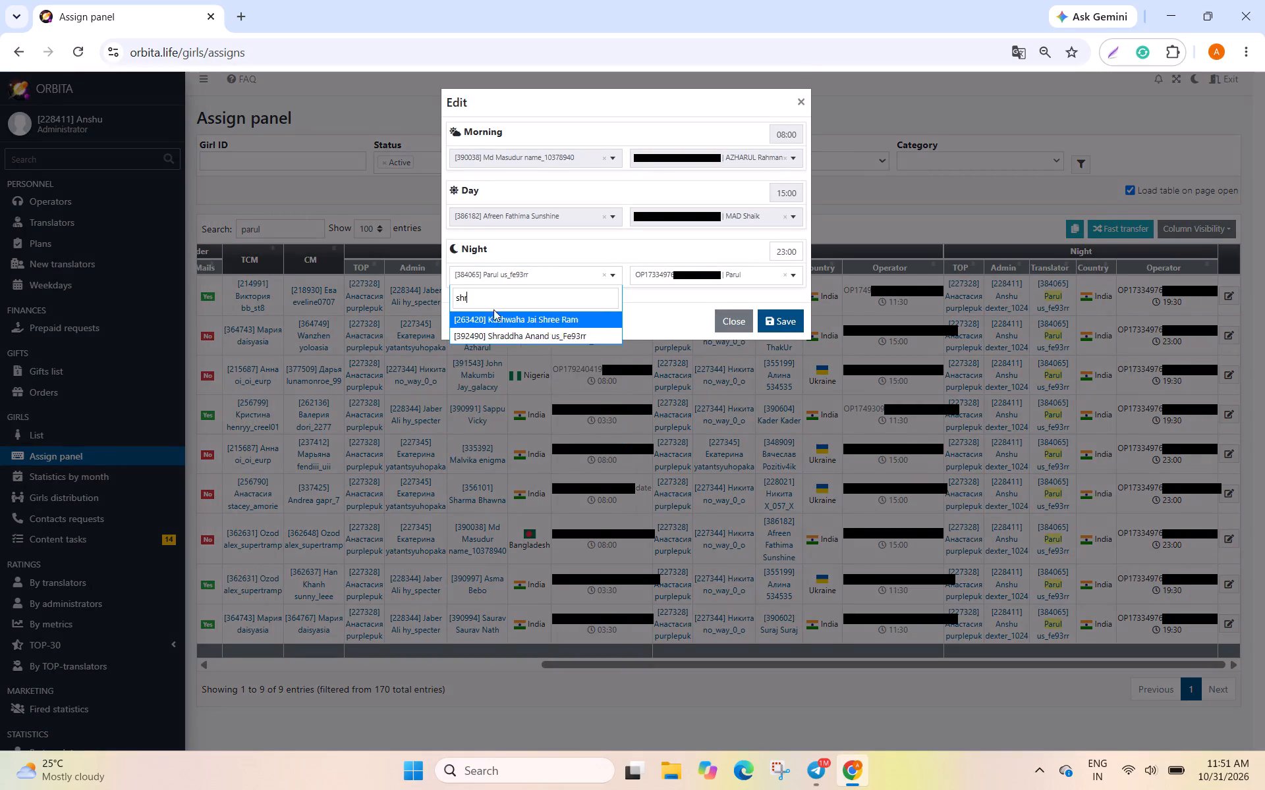
pyautogui.click(534, 335)
pyautogui.click(691, 275)
pyautogui.click(682, 315)
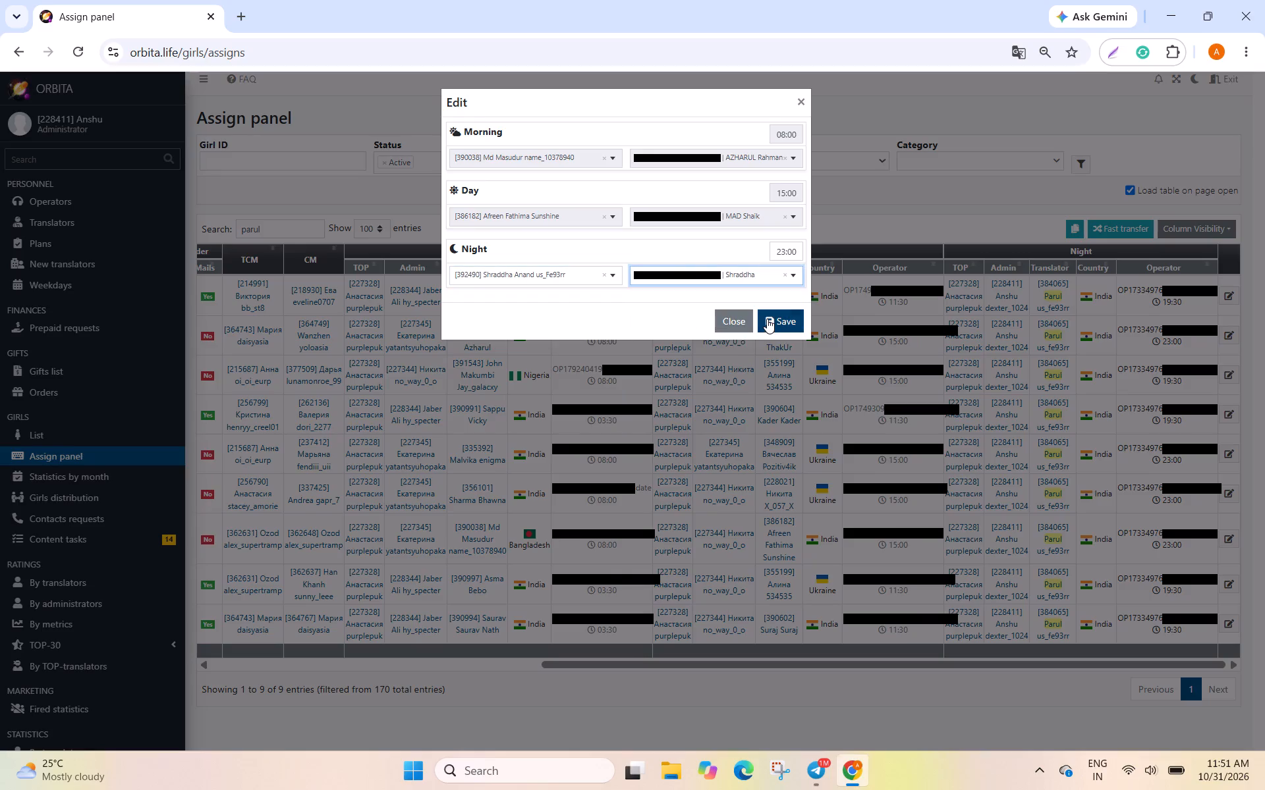
pyautogui.click(778, 321)
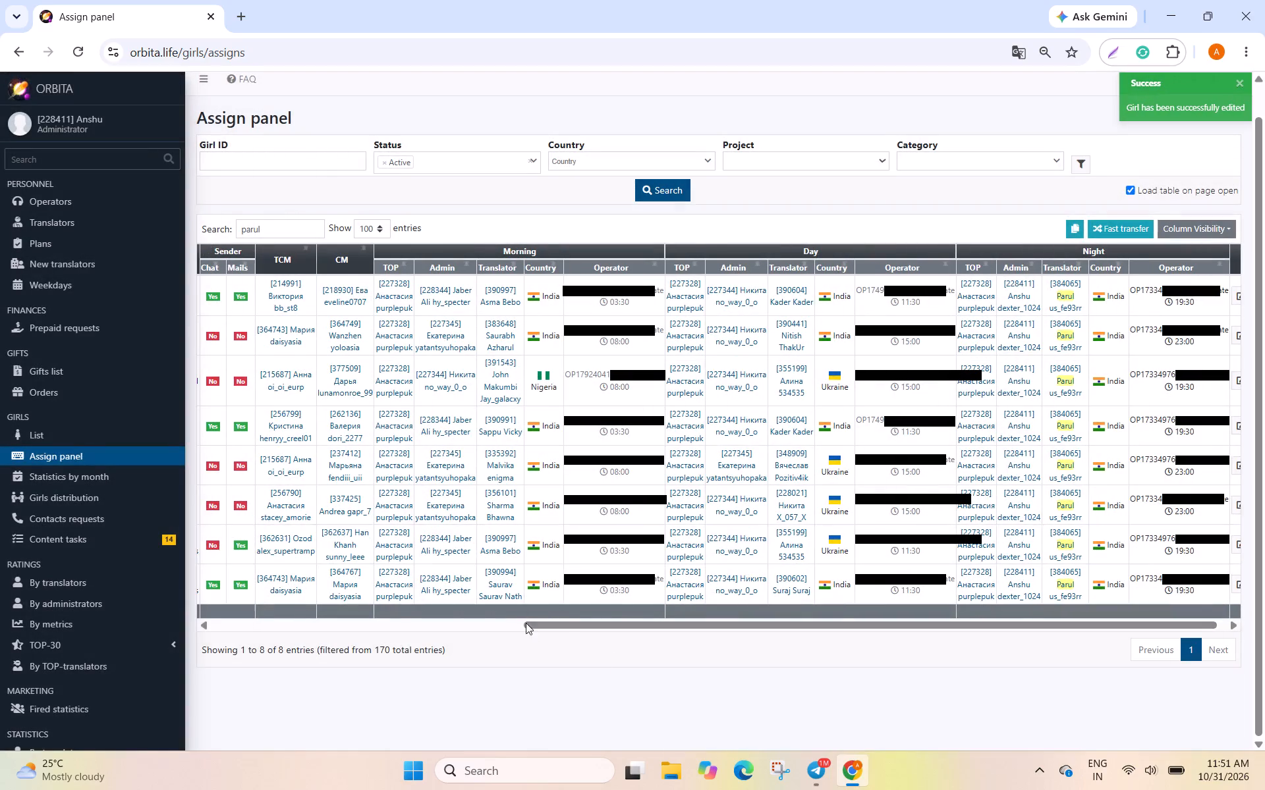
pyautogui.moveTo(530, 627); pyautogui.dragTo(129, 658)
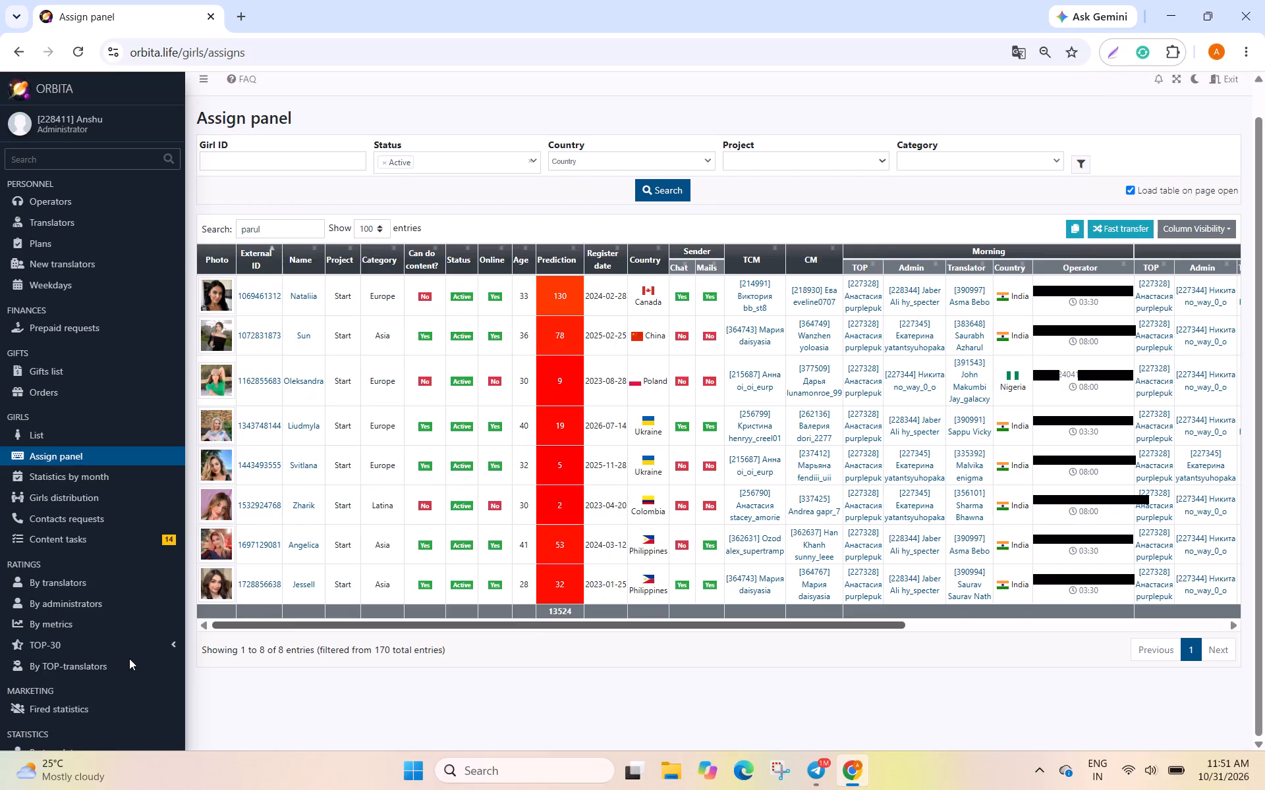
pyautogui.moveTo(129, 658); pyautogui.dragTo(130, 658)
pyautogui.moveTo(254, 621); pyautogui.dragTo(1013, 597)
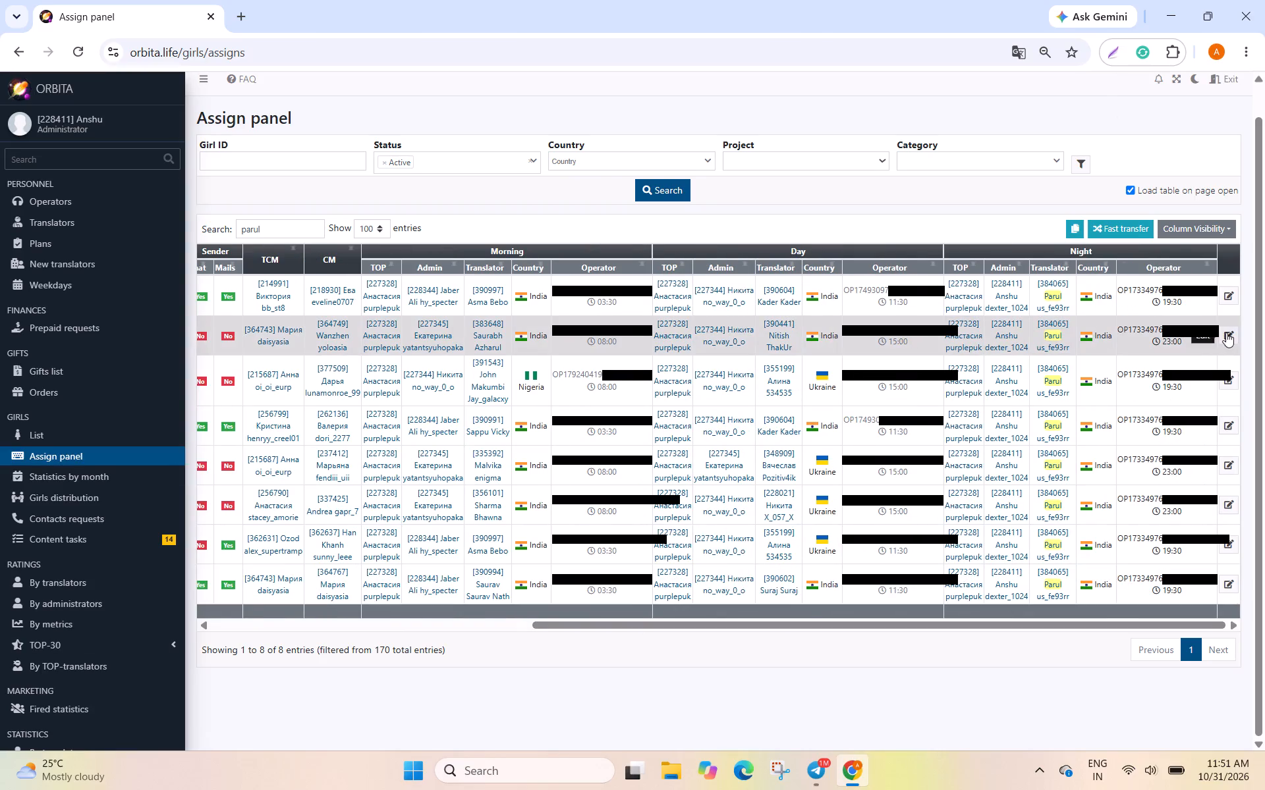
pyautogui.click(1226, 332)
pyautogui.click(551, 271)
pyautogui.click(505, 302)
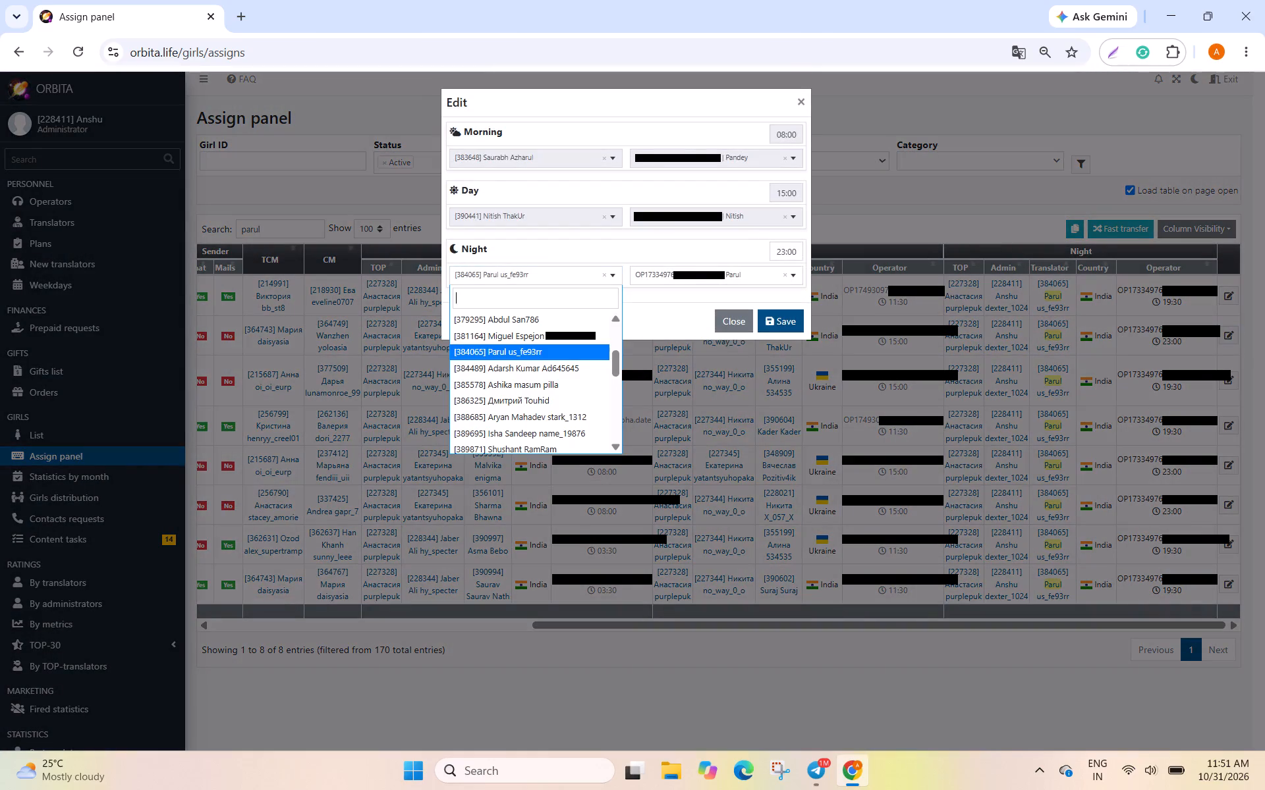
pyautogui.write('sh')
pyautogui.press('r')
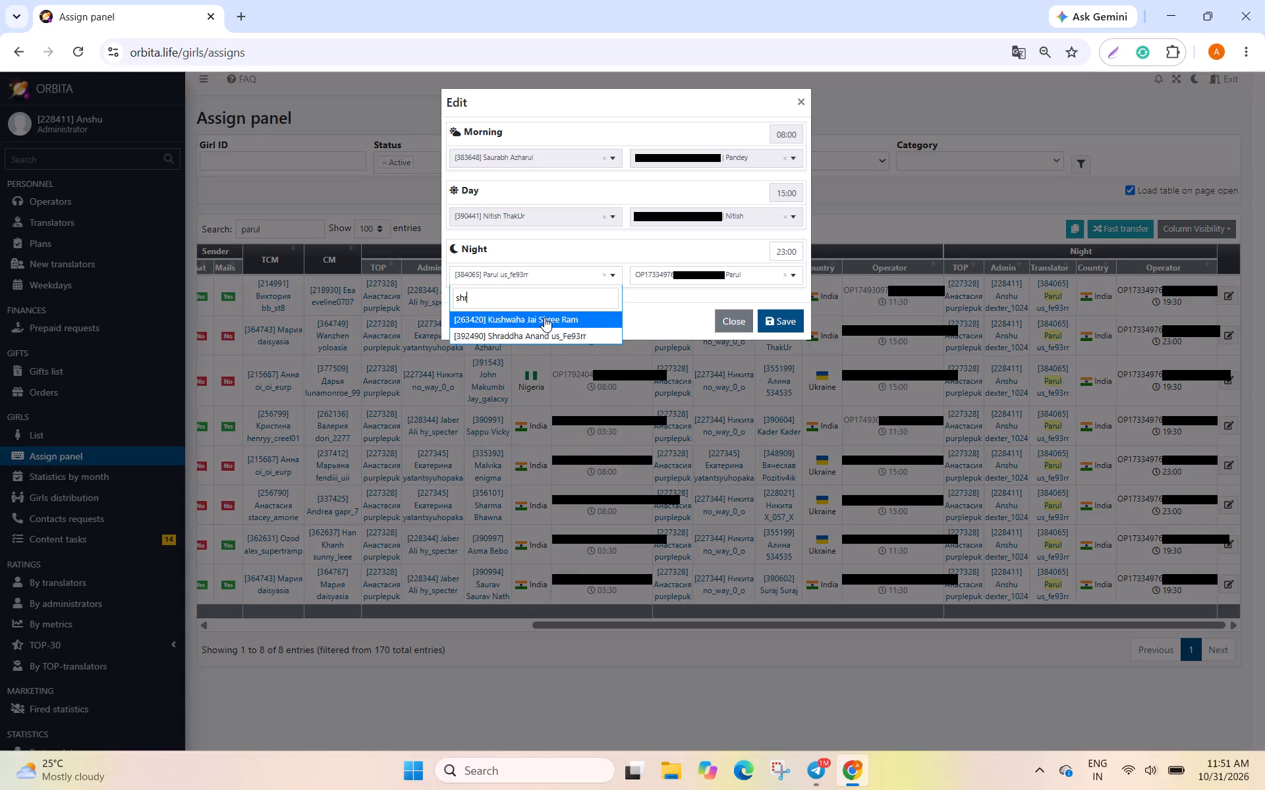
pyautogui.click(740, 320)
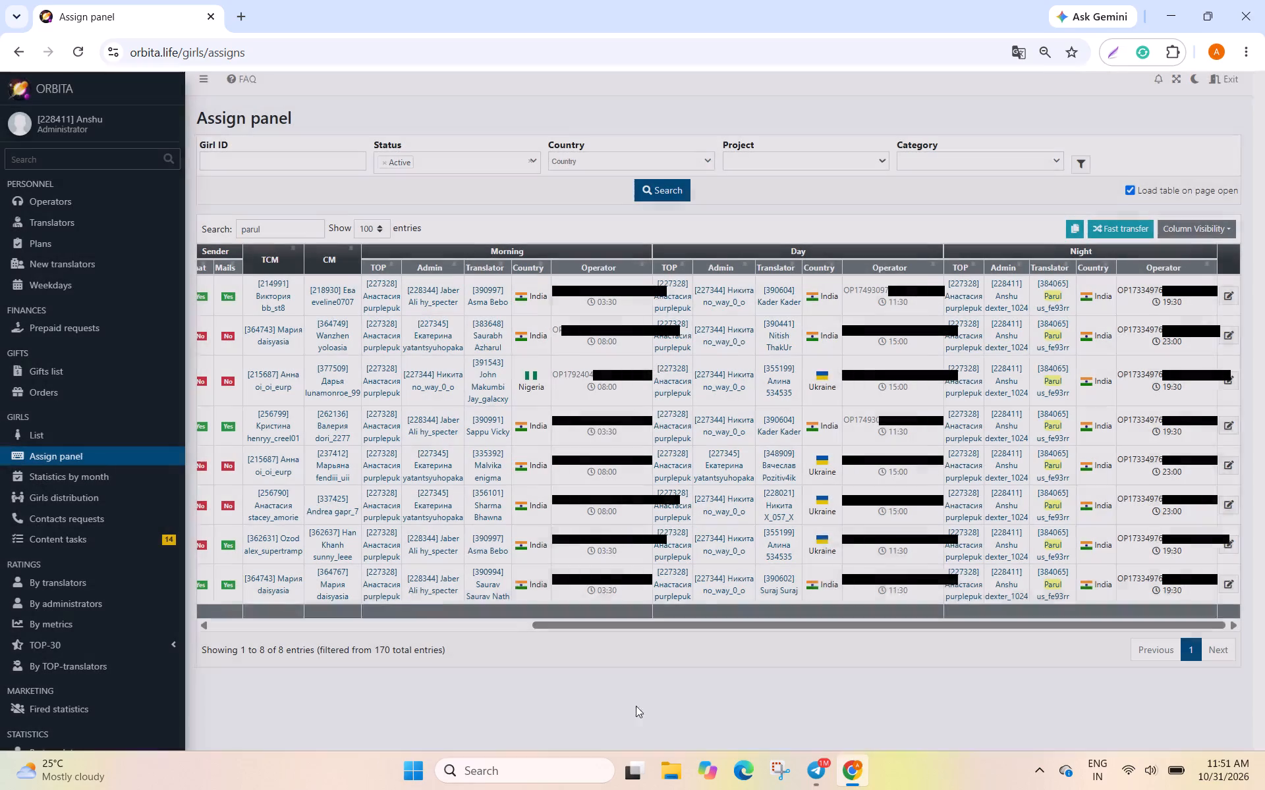
pyautogui.moveTo(568, 623); pyautogui.dragTo(117, 627)
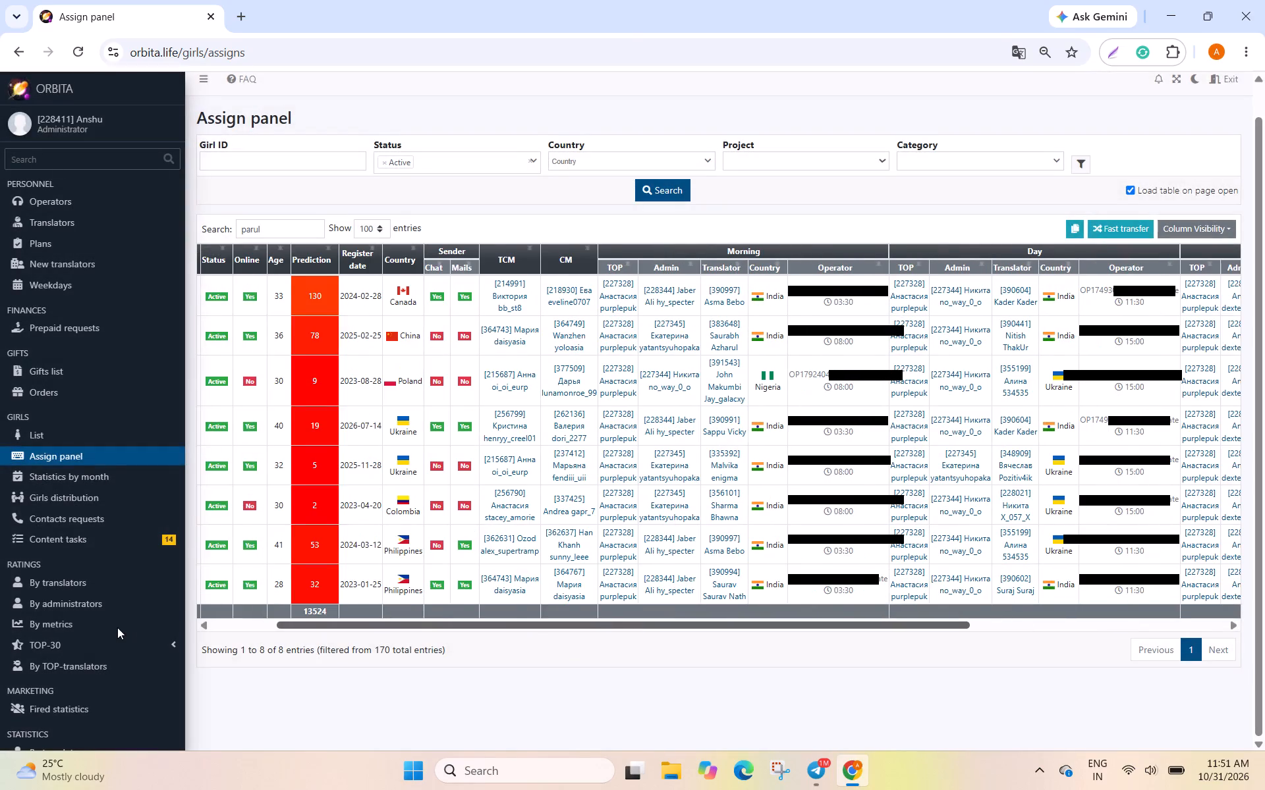
pyautogui.moveTo(117, 627); pyautogui.dragTo(1052, 592)
pyautogui.click(1234, 338)
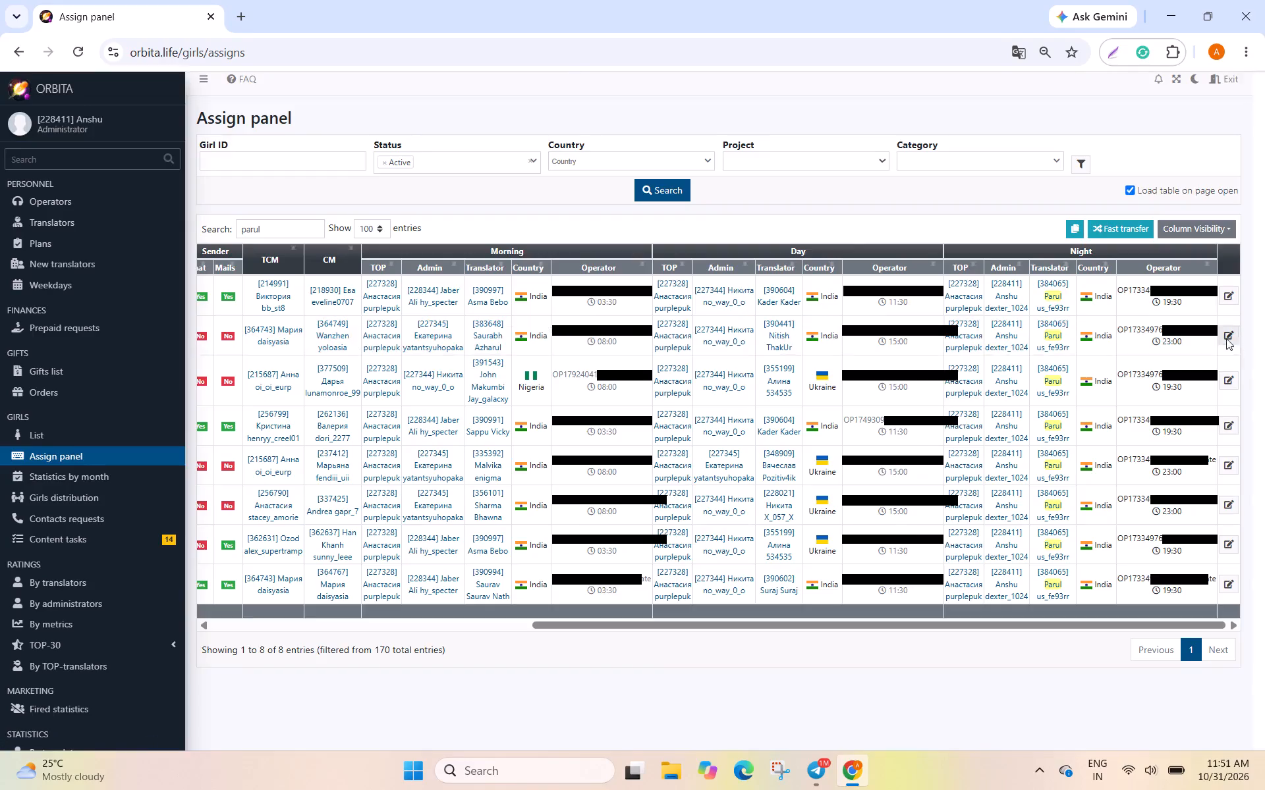
pyautogui.click(568, 286)
pyautogui.click(540, 276)
pyautogui.click(489, 292)
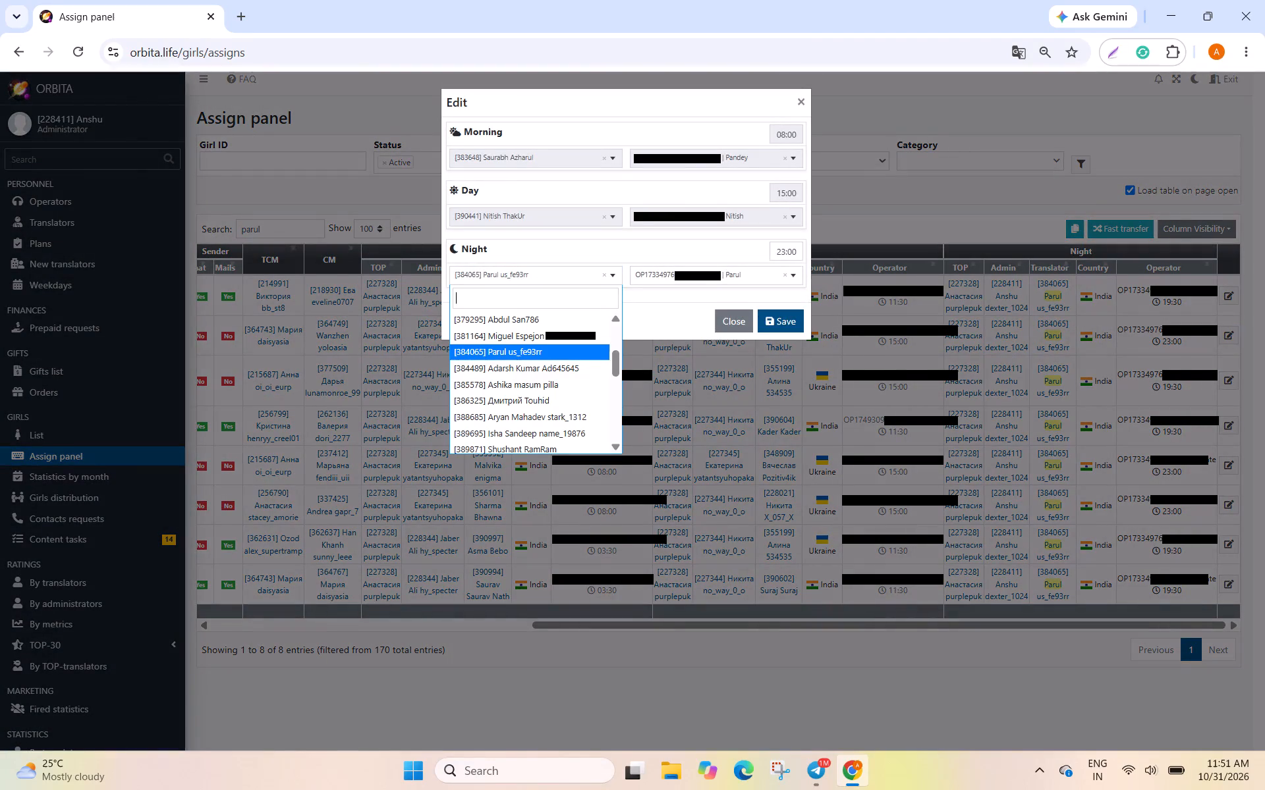
pyautogui.write('shr')
pyautogui.click(526, 332)
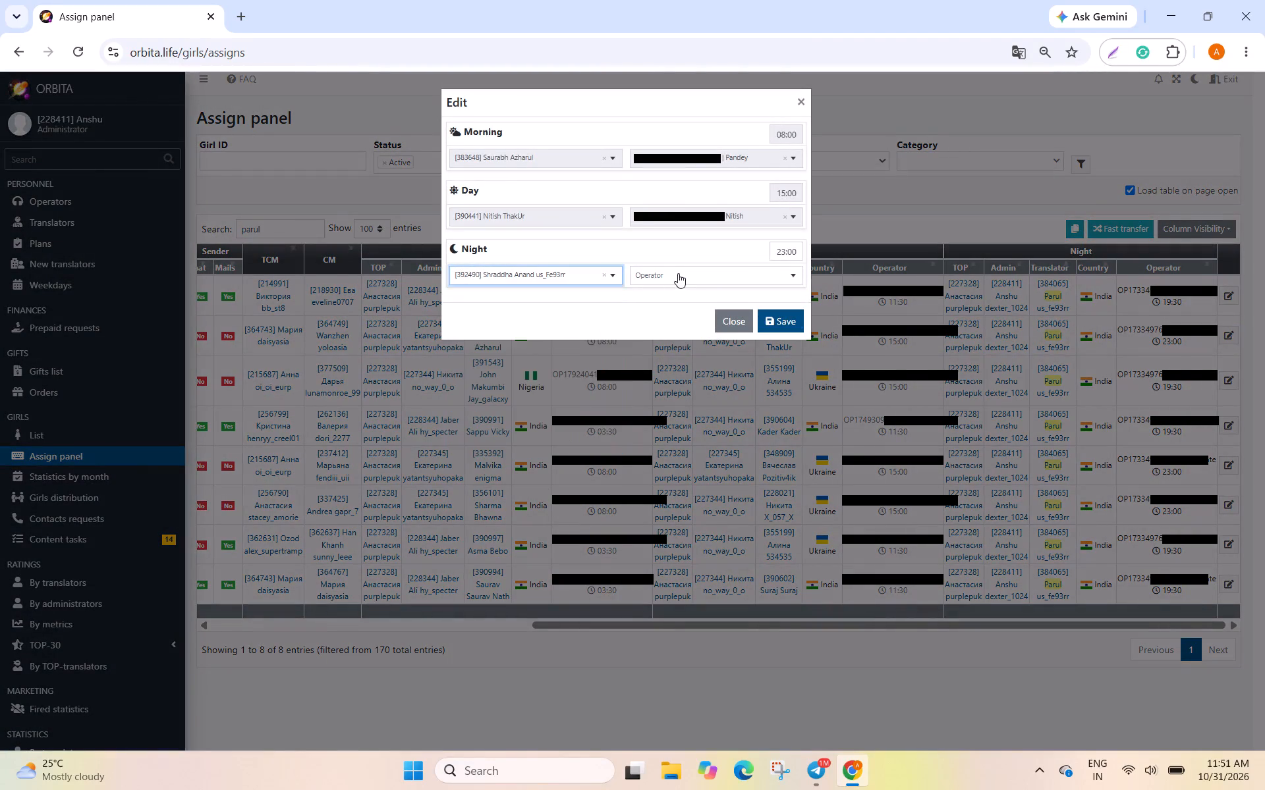
pyautogui.click(678, 273)
pyautogui.click(675, 316)
pyautogui.click(787, 325)
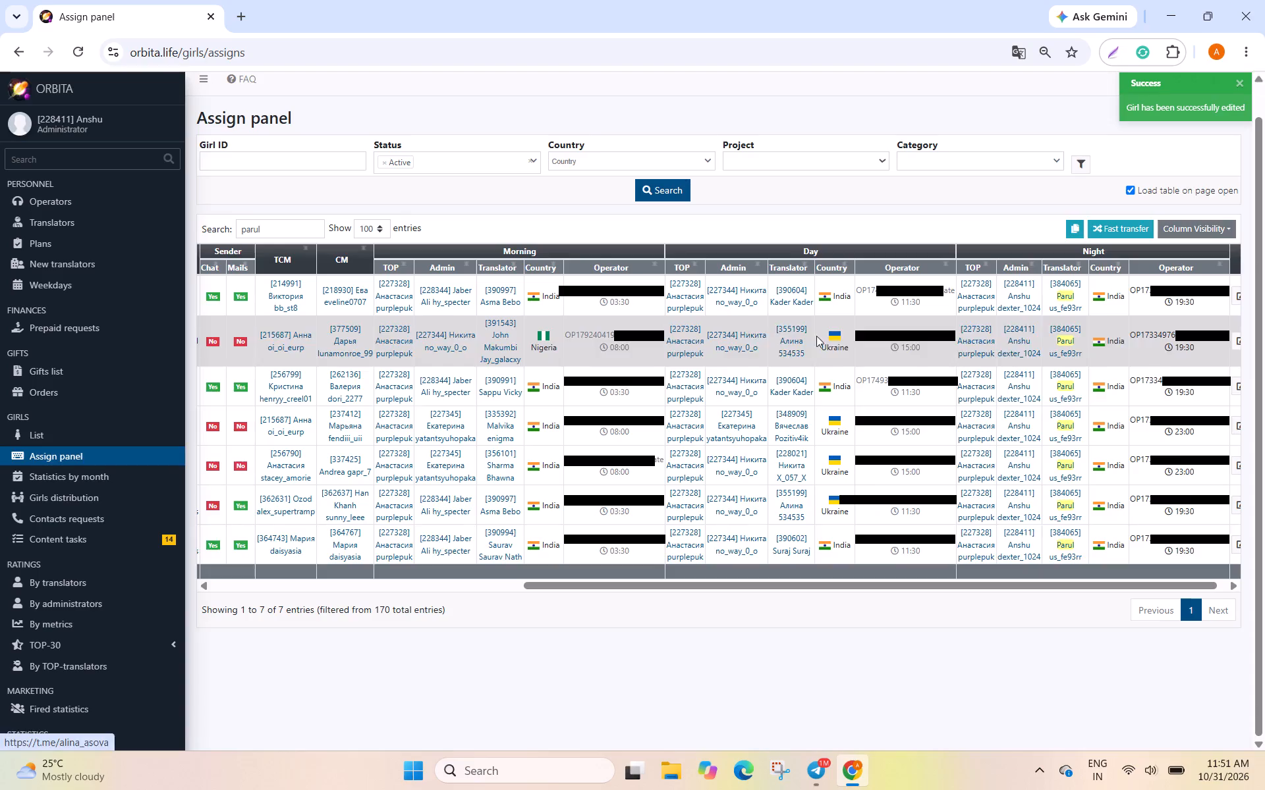
# Replace the table search with "shrad" and look over the matching girls' assignments.
pyautogui.moveTo(766, 584); pyautogui.dragTo(91, 551)
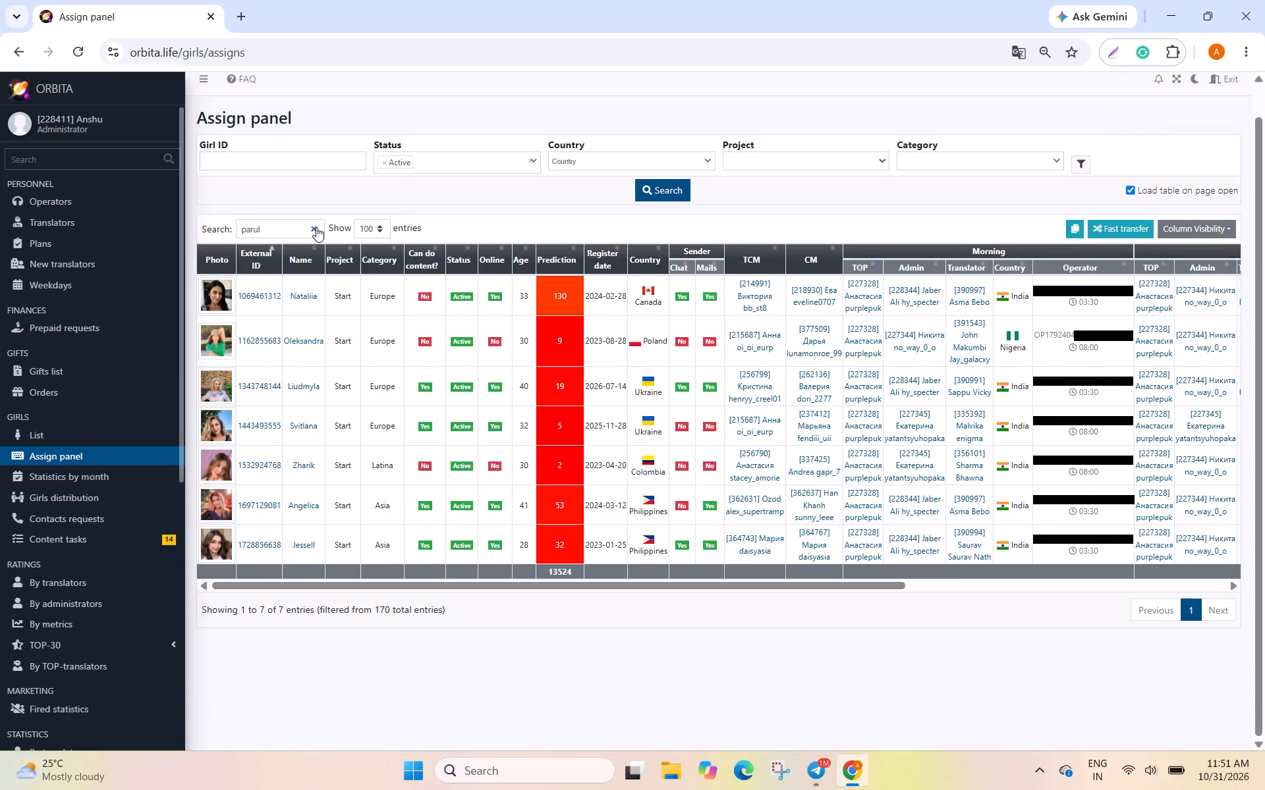
pyautogui.click(316, 227)
pyautogui.press('s')
pyautogui.write('hrad')
pyautogui.scroll(-6, 389, 360)
pyautogui.hotkey('ctrl', '-')
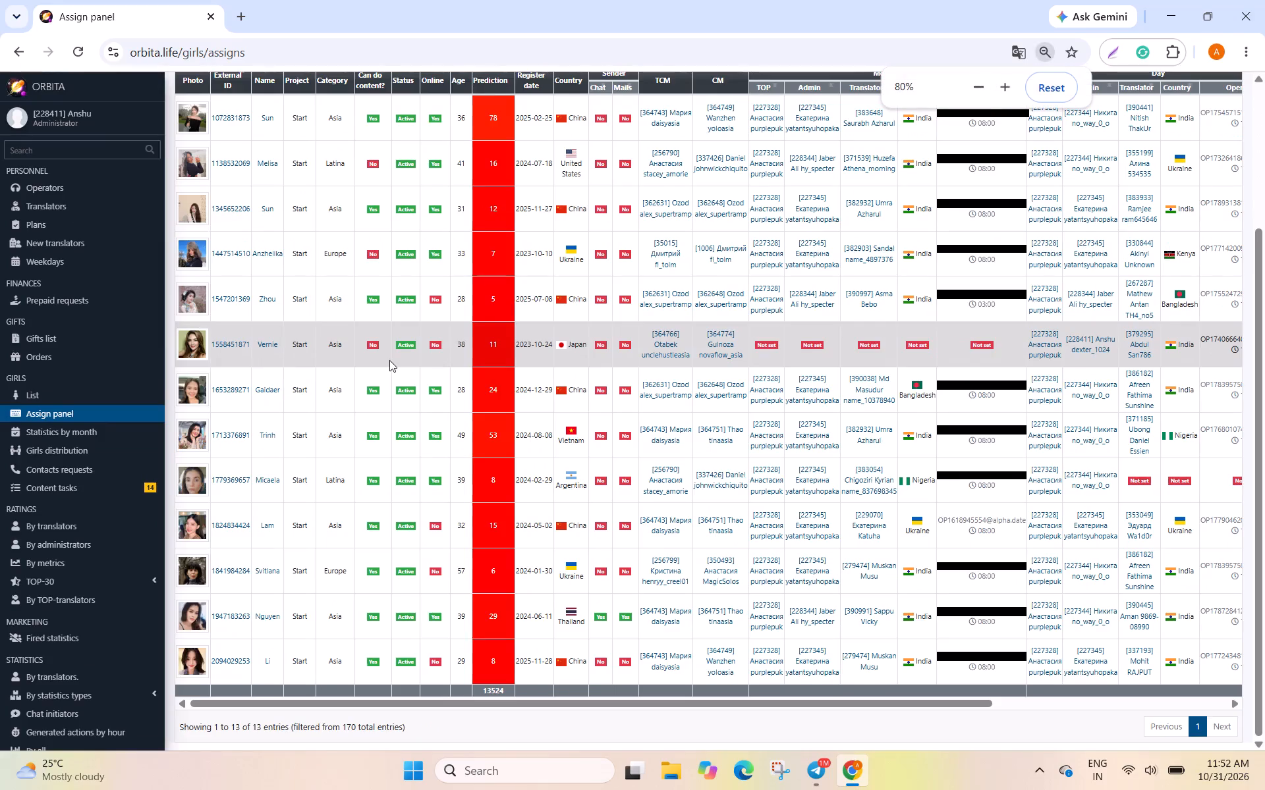
pyautogui.hotkey('ctrl', '-')
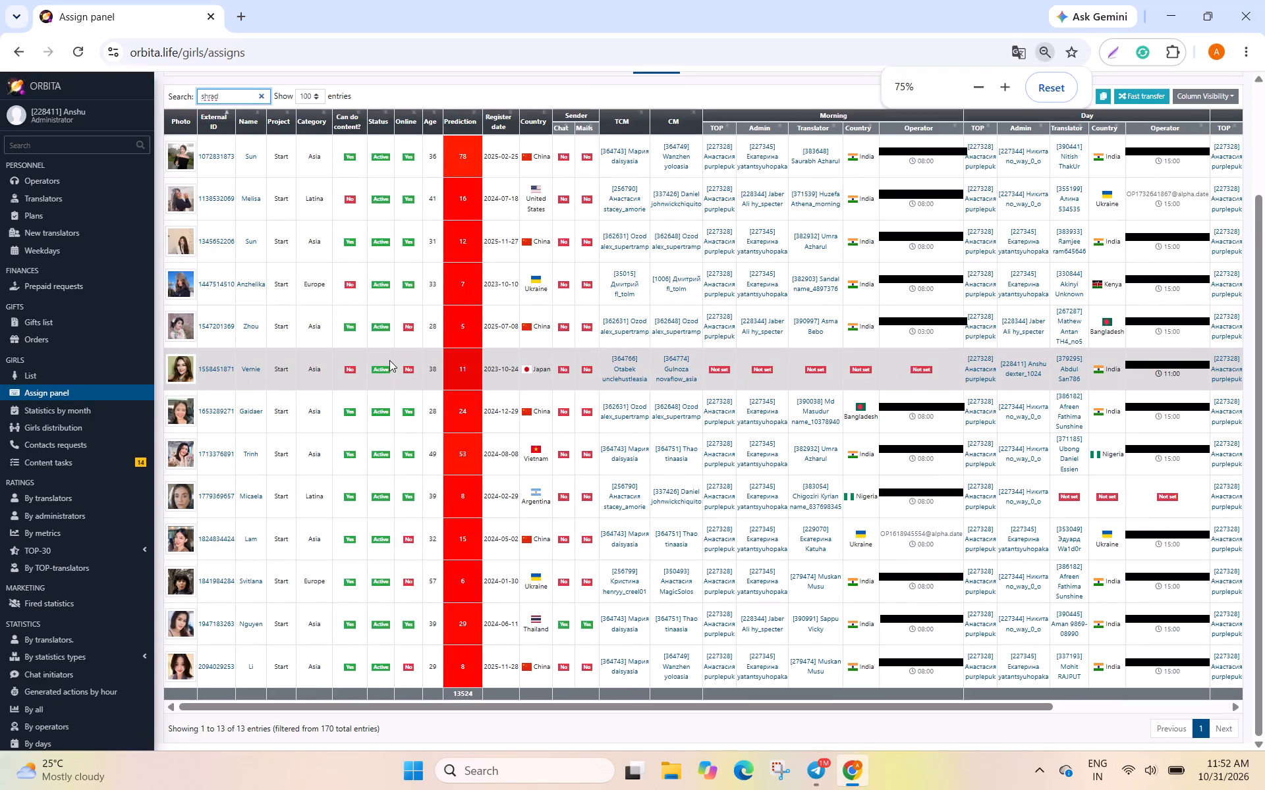
pyautogui.hotkey('ctrl', '-')
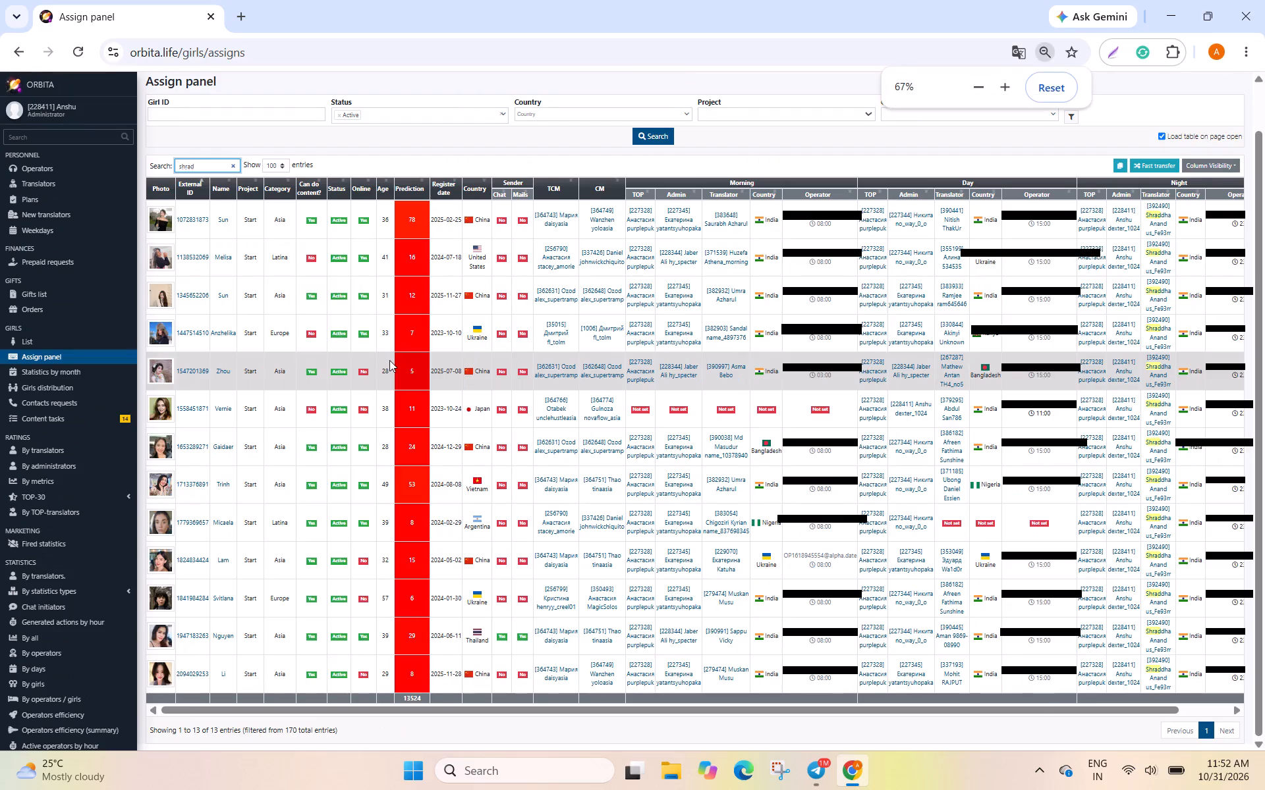
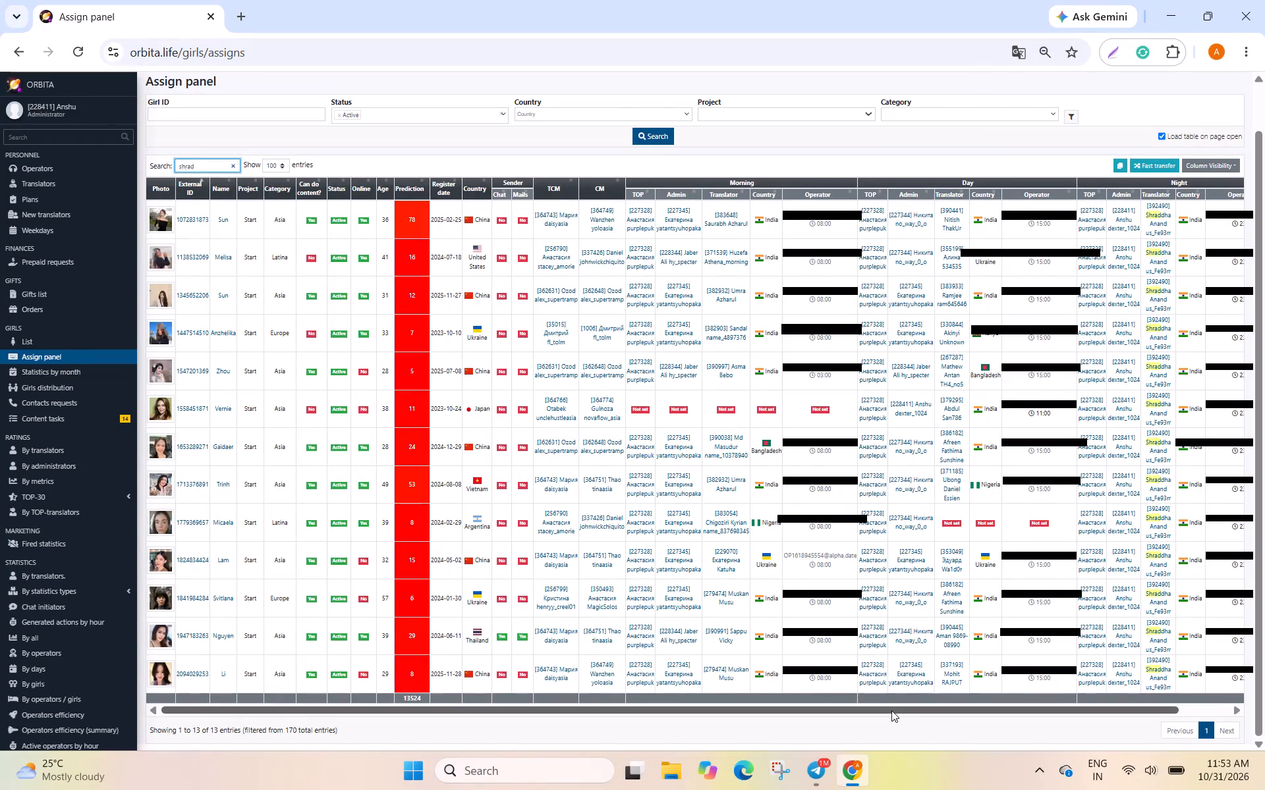
# Assign Nguyen's night shift to translator Parul with the operator labelled Parul, and save.
pyautogui.moveTo(891, 710); pyautogui.dragTo(677, 685)
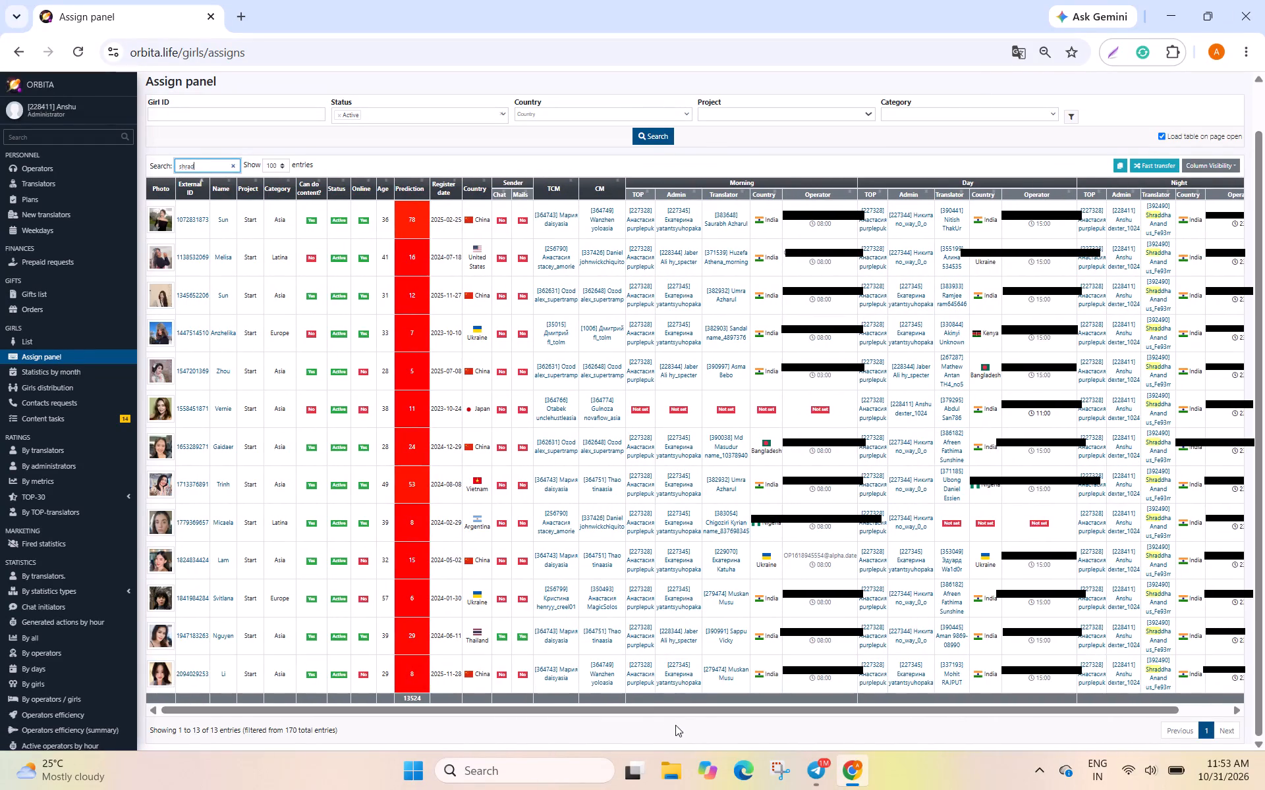
pyautogui.moveTo(661, 712); pyautogui.dragTo(1106, 704)
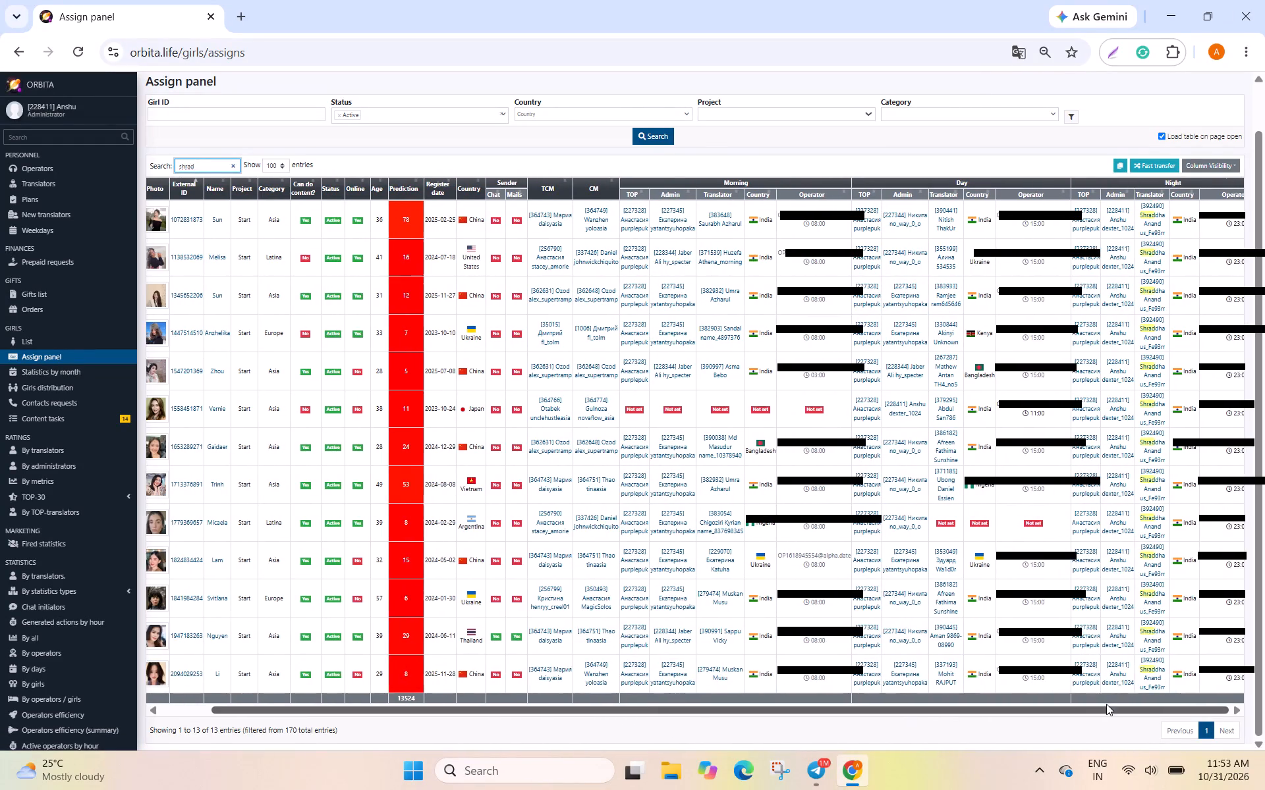
pyautogui.moveTo(1106, 704); pyautogui.dragTo(768, 710)
pyautogui.moveTo(745, 710); pyautogui.dragTo(587, 712)
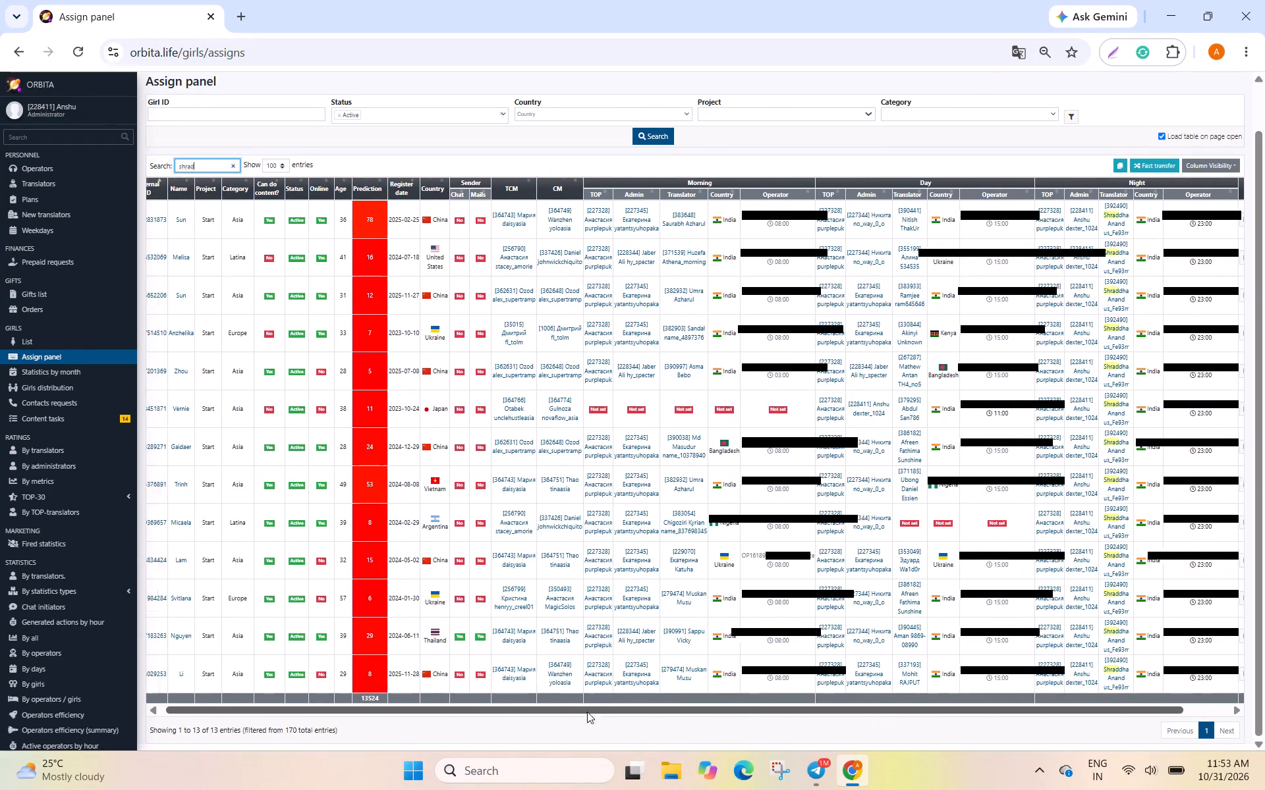
pyautogui.moveTo(587, 712); pyautogui.dragTo(1189, 733)
pyautogui.click(1232, 639)
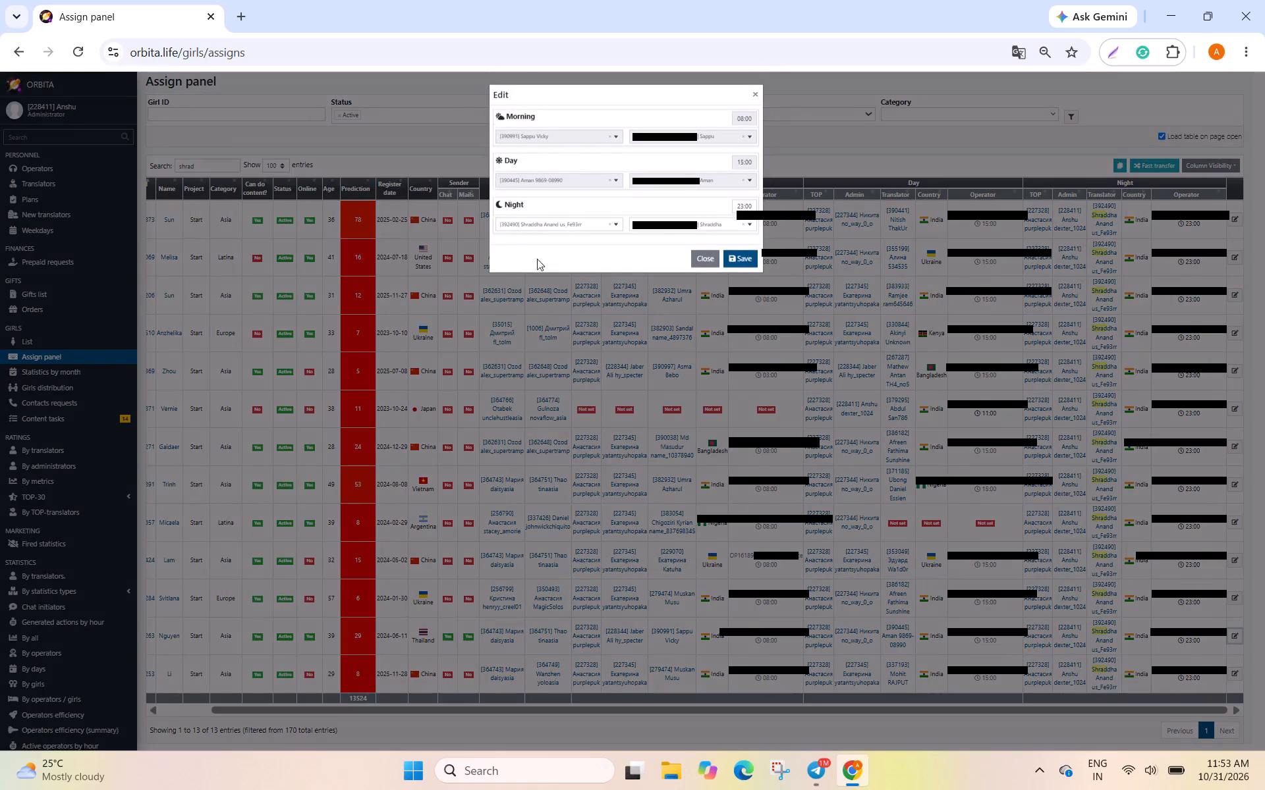
pyautogui.click(545, 228)
pyautogui.click(531, 241)
pyautogui.press('p')
pyautogui.press('a')
pyautogui.press('r')
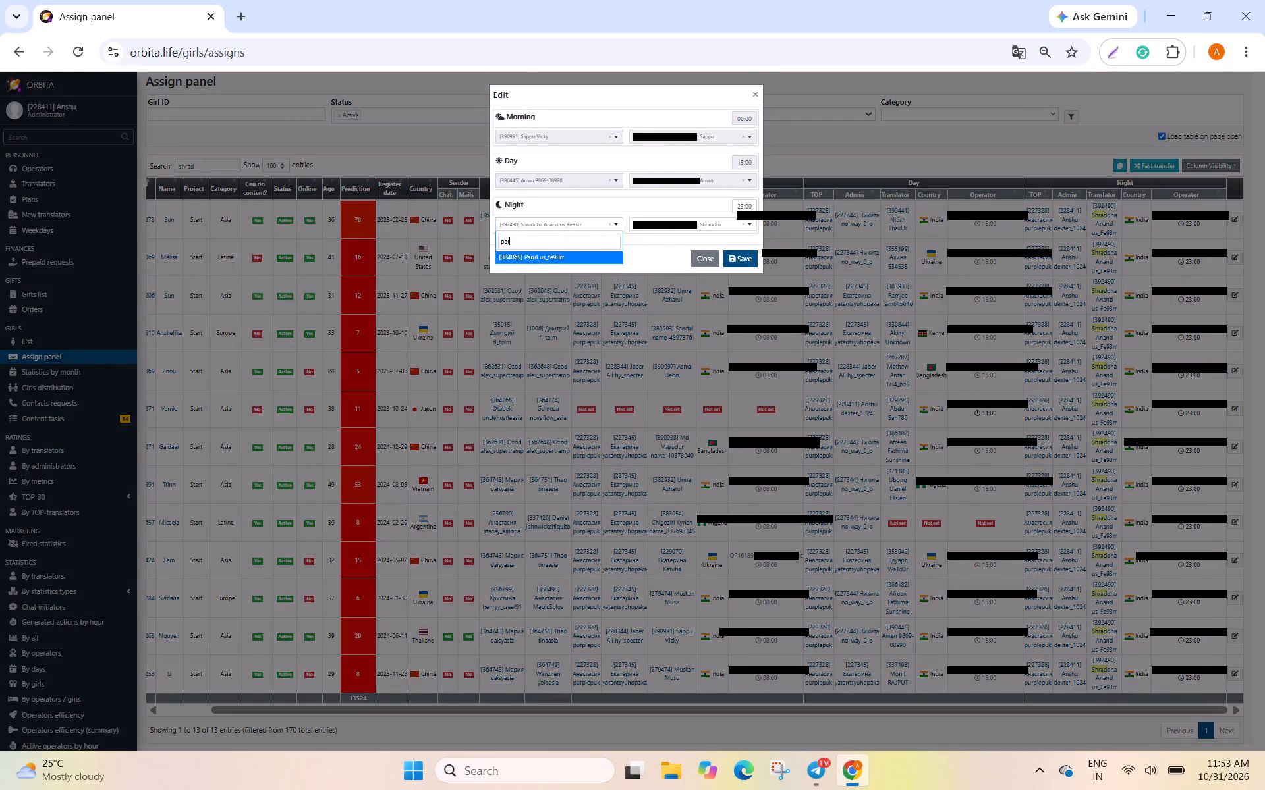
pyautogui.click(532, 256)
pyautogui.click(640, 226)
pyautogui.click(647, 255)
pyautogui.click(745, 261)
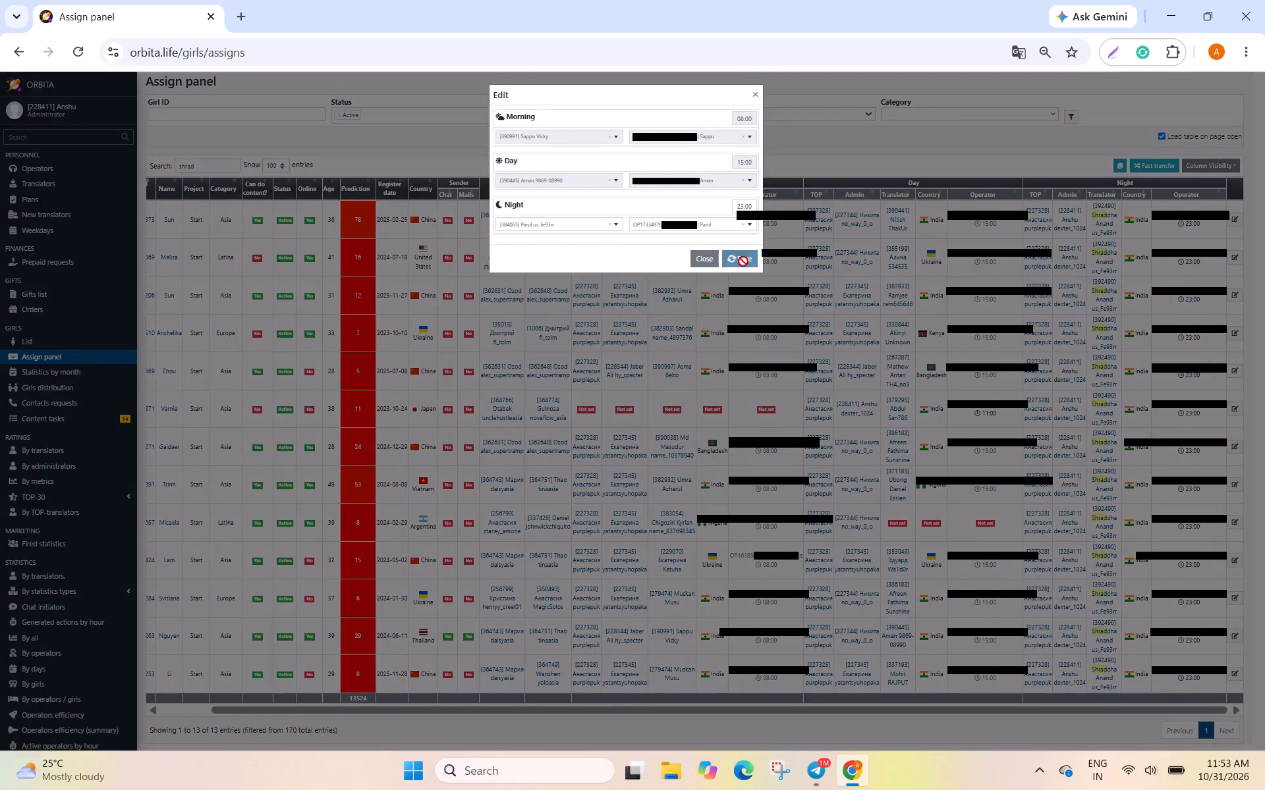
# Assign Lam's night shift to translator Parul, select an operator for that shift, and save.
pyautogui.moveTo(704, 694); pyautogui.dragTo(439, 695)
pyautogui.moveTo(446, 697); pyautogui.dragTo(860, 711)
pyautogui.click(1239, 588)
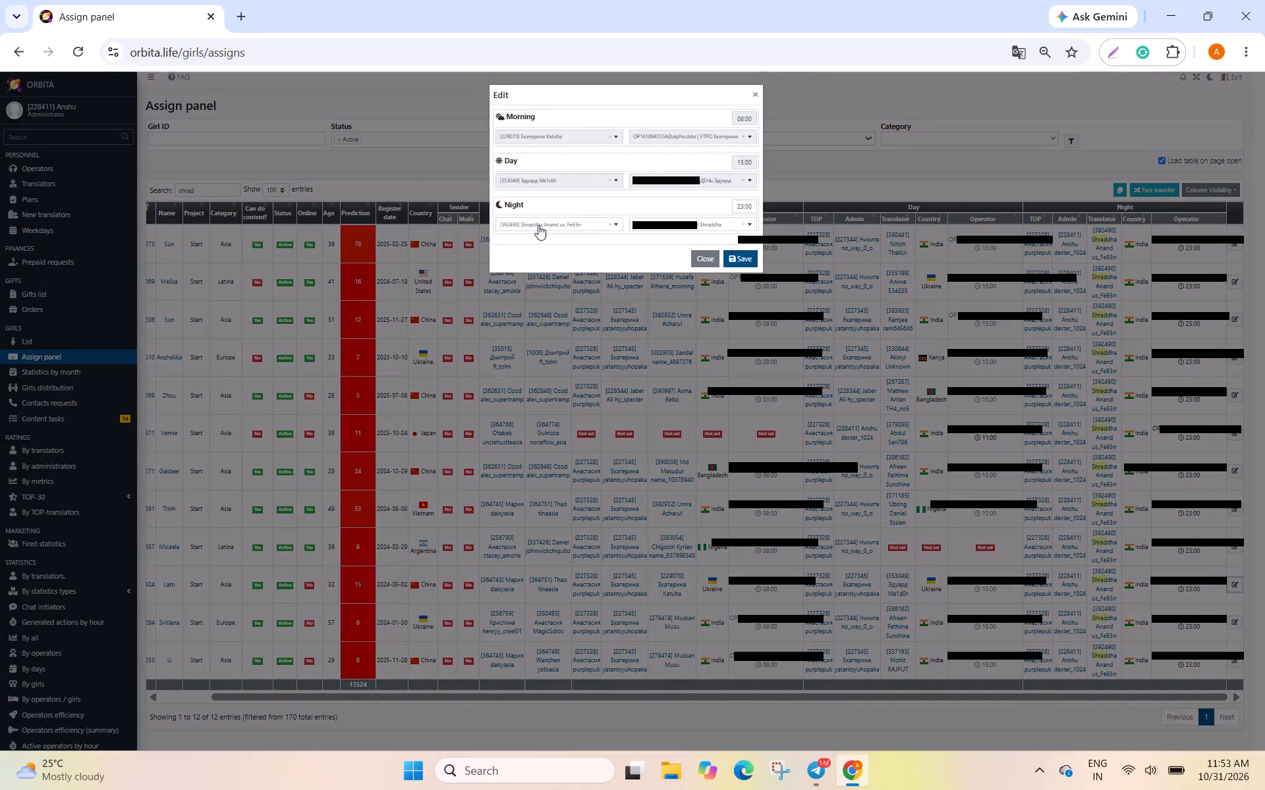
pyautogui.click(538, 225)
pyautogui.click(526, 238)
pyautogui.press('p')
pyautogui.press('a')
pyautogui.press('r')
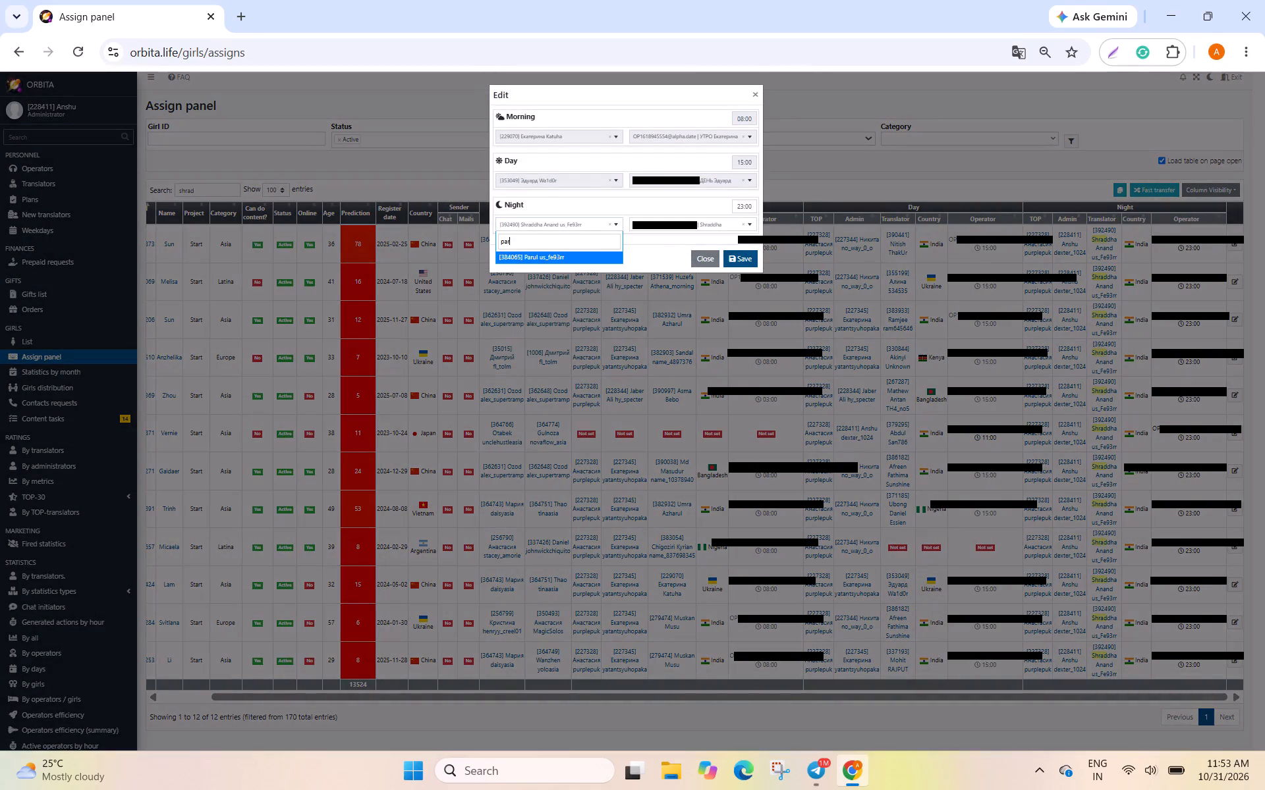
pyautogui.click(548, 259)
pyautogui.click(657, 226)
pyautogui.click(658, 255)
pyautogui.click(748, 257)
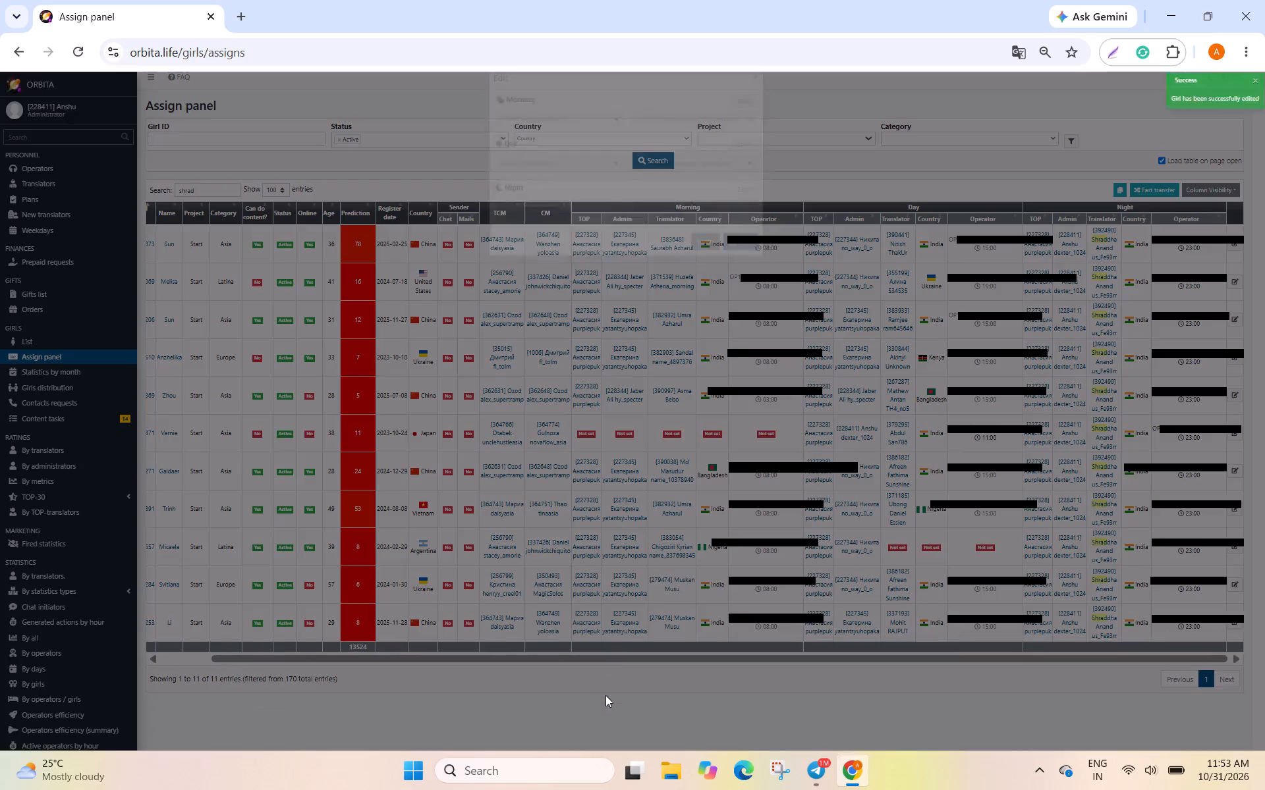
# Assign Melisa's night shift to translator Parul with the operator labelled Parul, and save.
pyautogui.moveTo(600, 656); pyautogui.dragTo(378, 656)
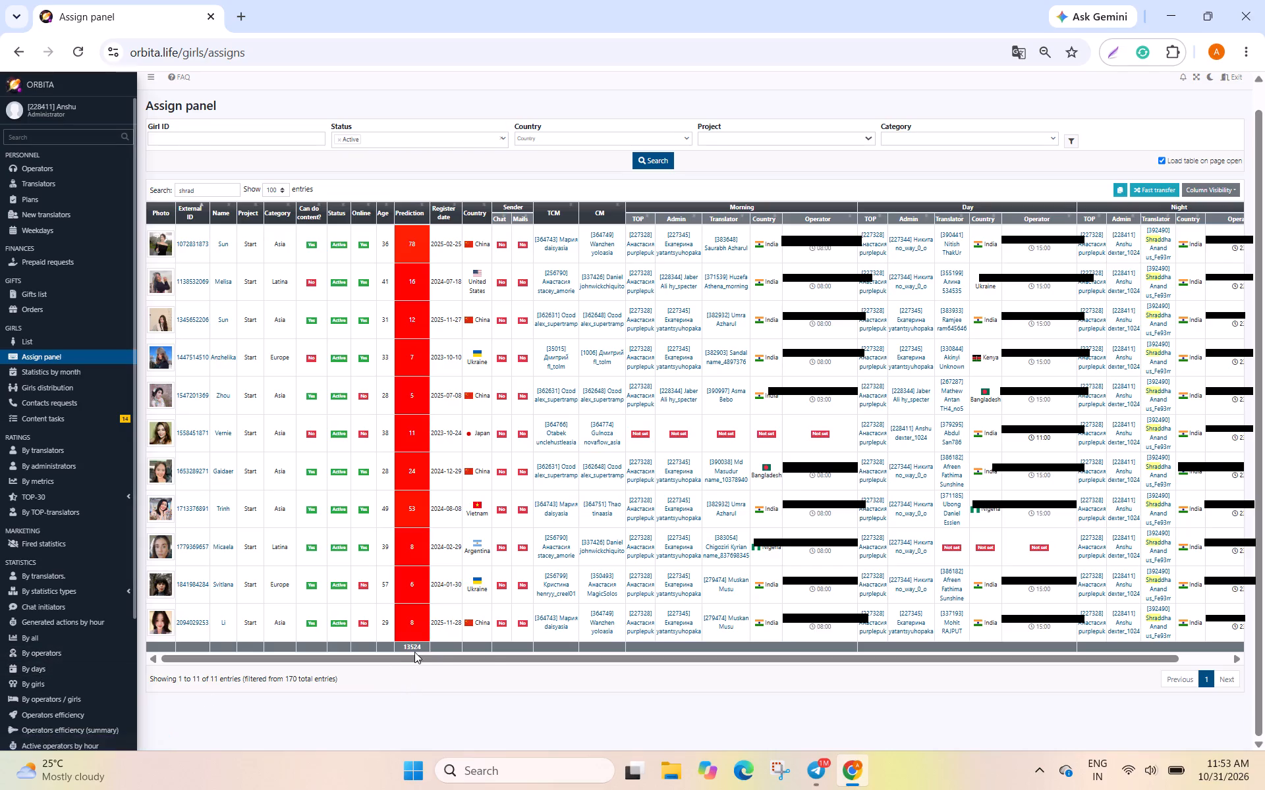
pyautogui.moveTo(399, 659); pyautogui.dragTo(810, 669)
pyautogui.click(1236, 286)
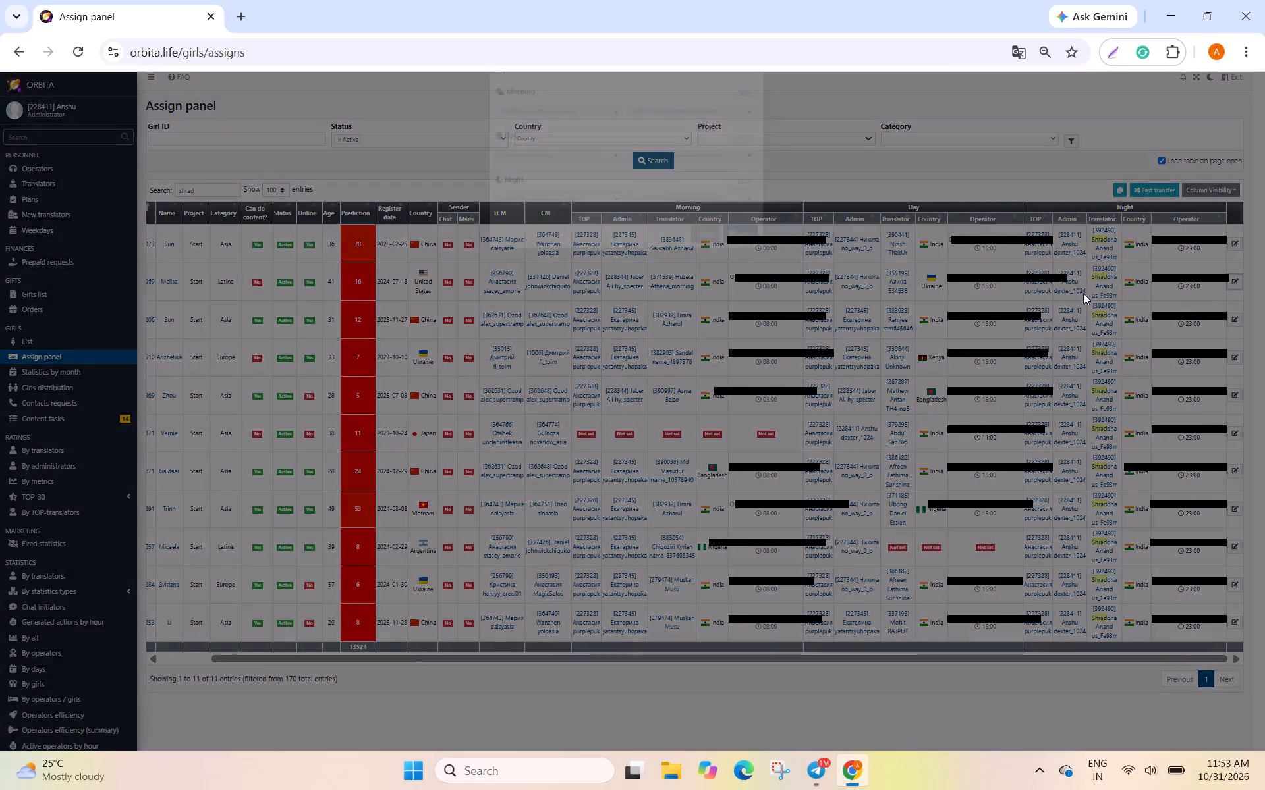
pyautogui.click(565, 222)
pyautogui.click(524, 238)
pyautogui.press('p')
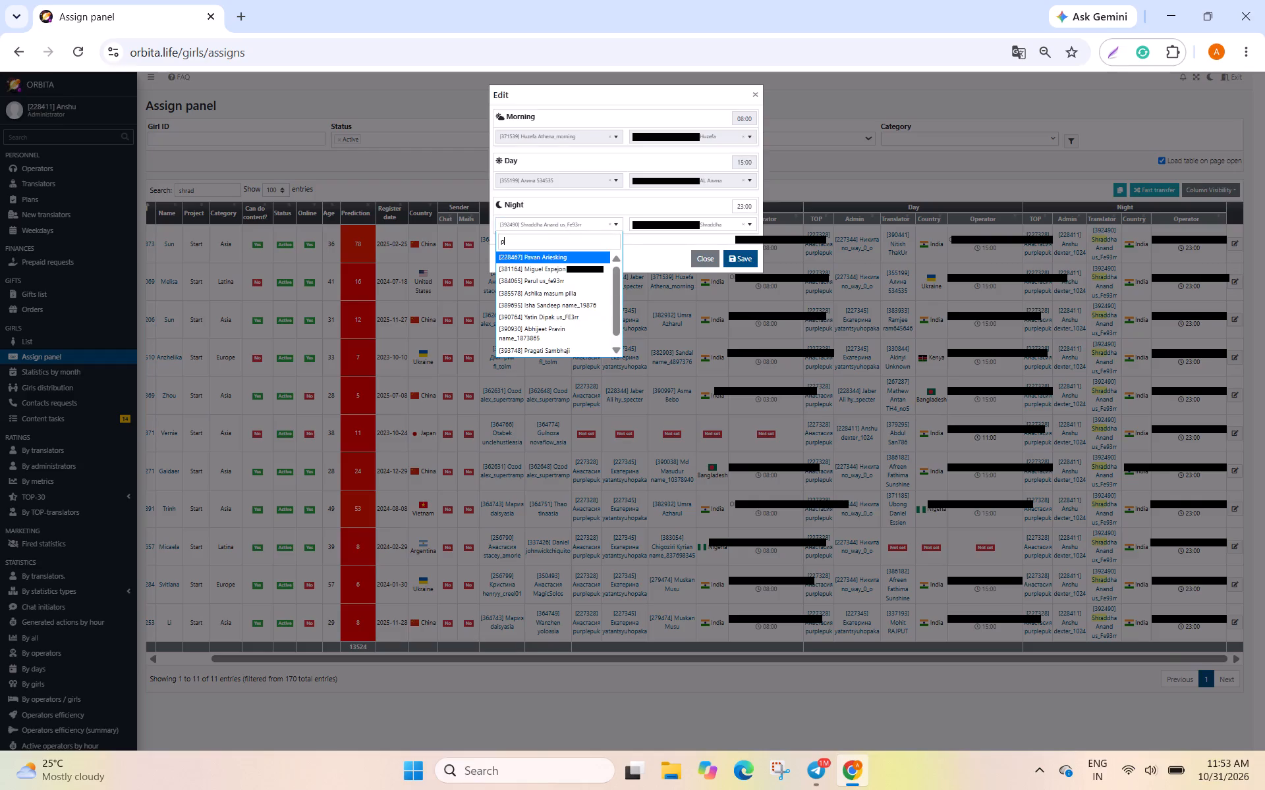
pyautogui.press('a')
pyautogui.press('r')
pyautogui.click(559, 261)
pyautogui.click(654, 225)
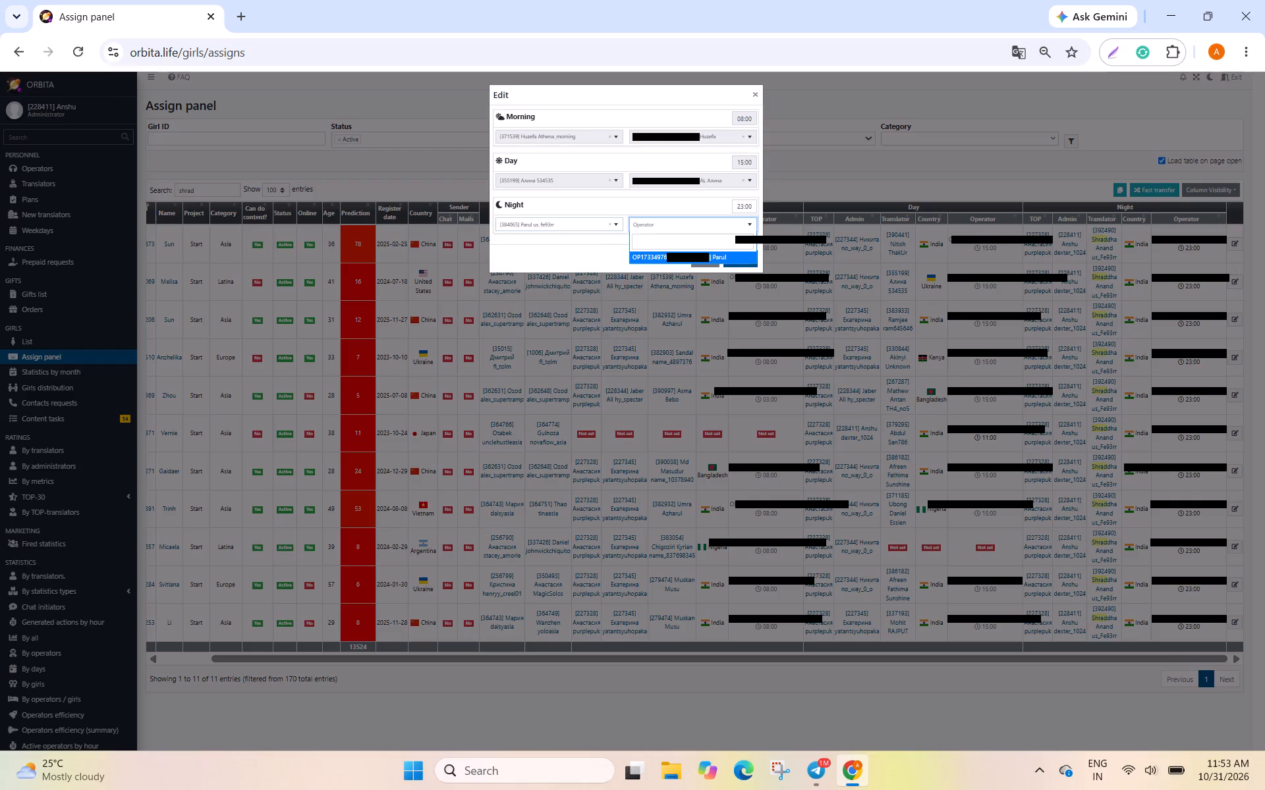
pyautogui.click(660, 255)
pyautogui.click(730, 259)
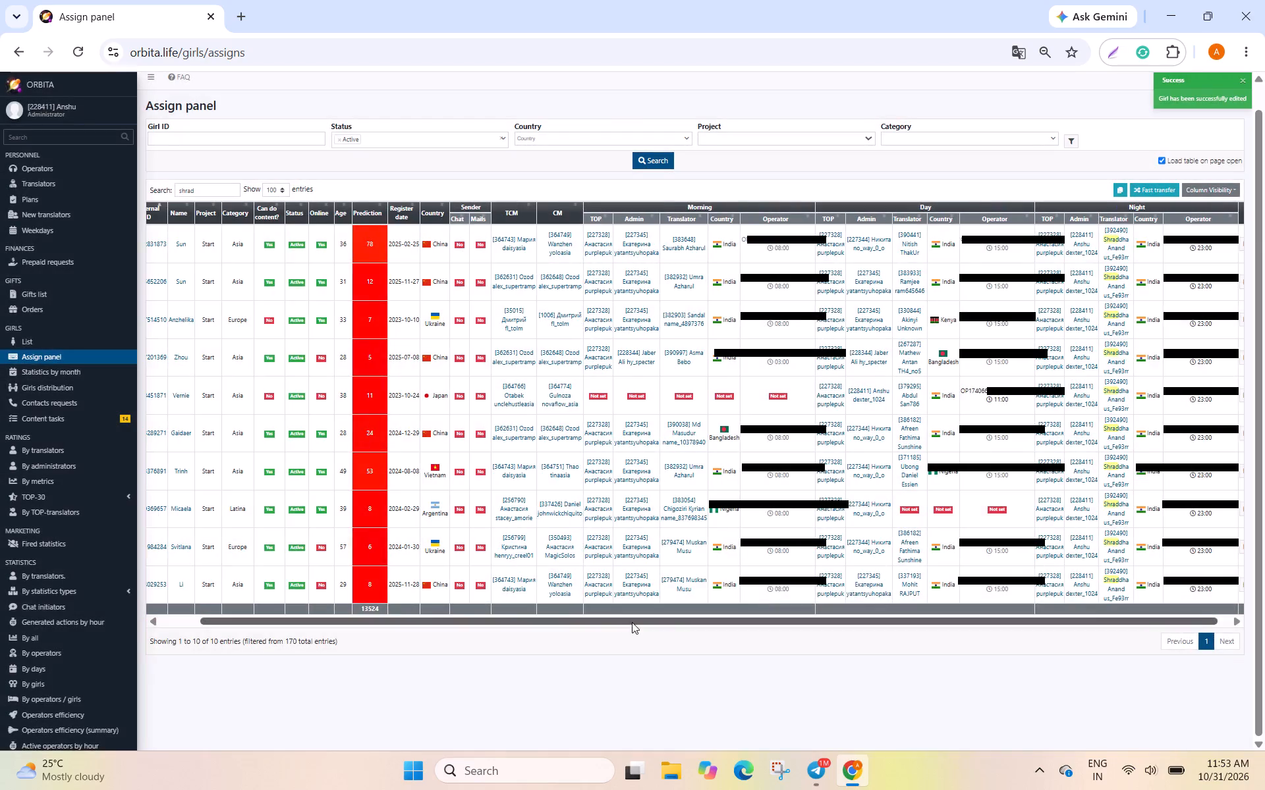
# Replace the table search with "sani" to list the girls assigned to Saniya.
pyautogui.moveTo(631, 621); pyautogui.dragTo(220, 562)
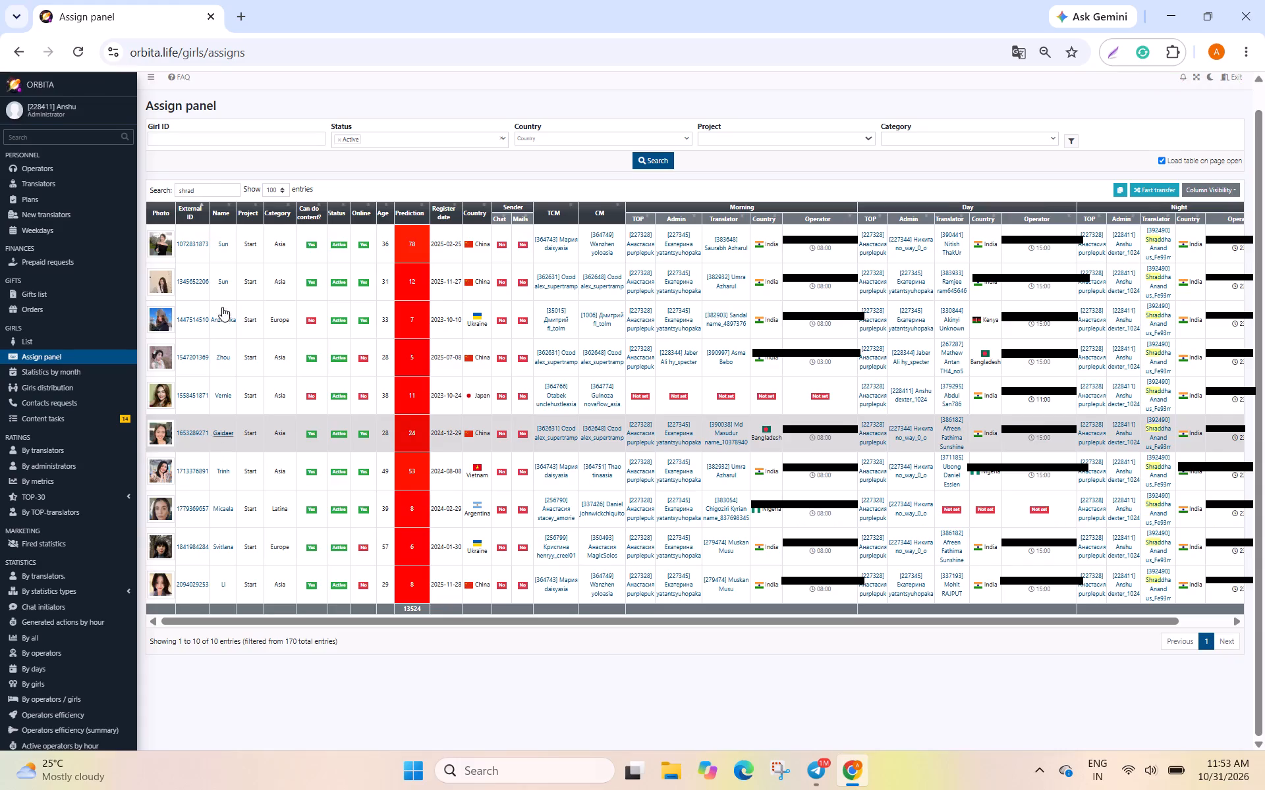
pyautogui.click(228, 193)
pyautogui.click(234, 190)
pyautogui.write('sa')
pyautogui.press('n')
pyautogui.press('i')
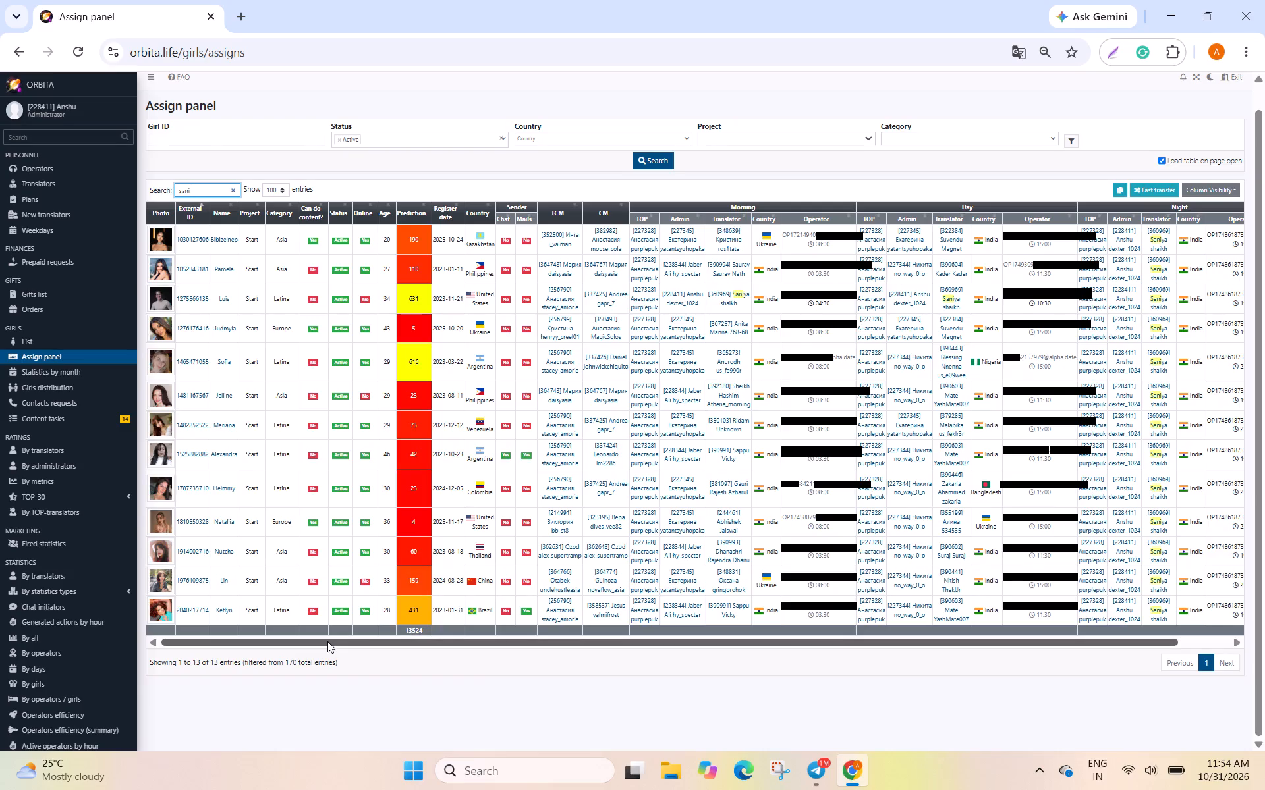
# Assign Nataliia's night shift to translator Shraddha with the operator labelled Shraddha, and save.
pyautogui.moveTo(345, 643); pyautogui.dragTo(394, 643)
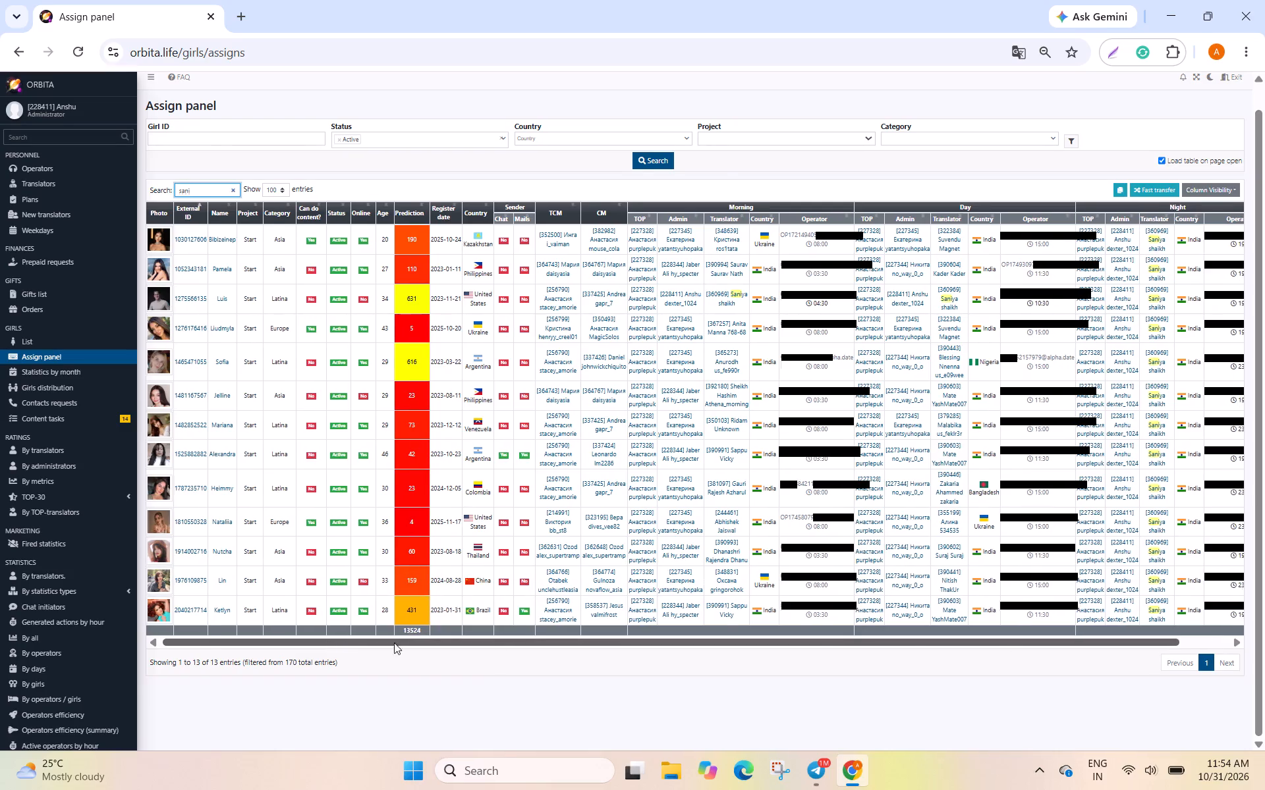
pyautogui.moveTo(394, 643); pyautogui.dragTo(998, 640)
pyautogui.click(1236, 521)
pyautogui.click(542, 223)
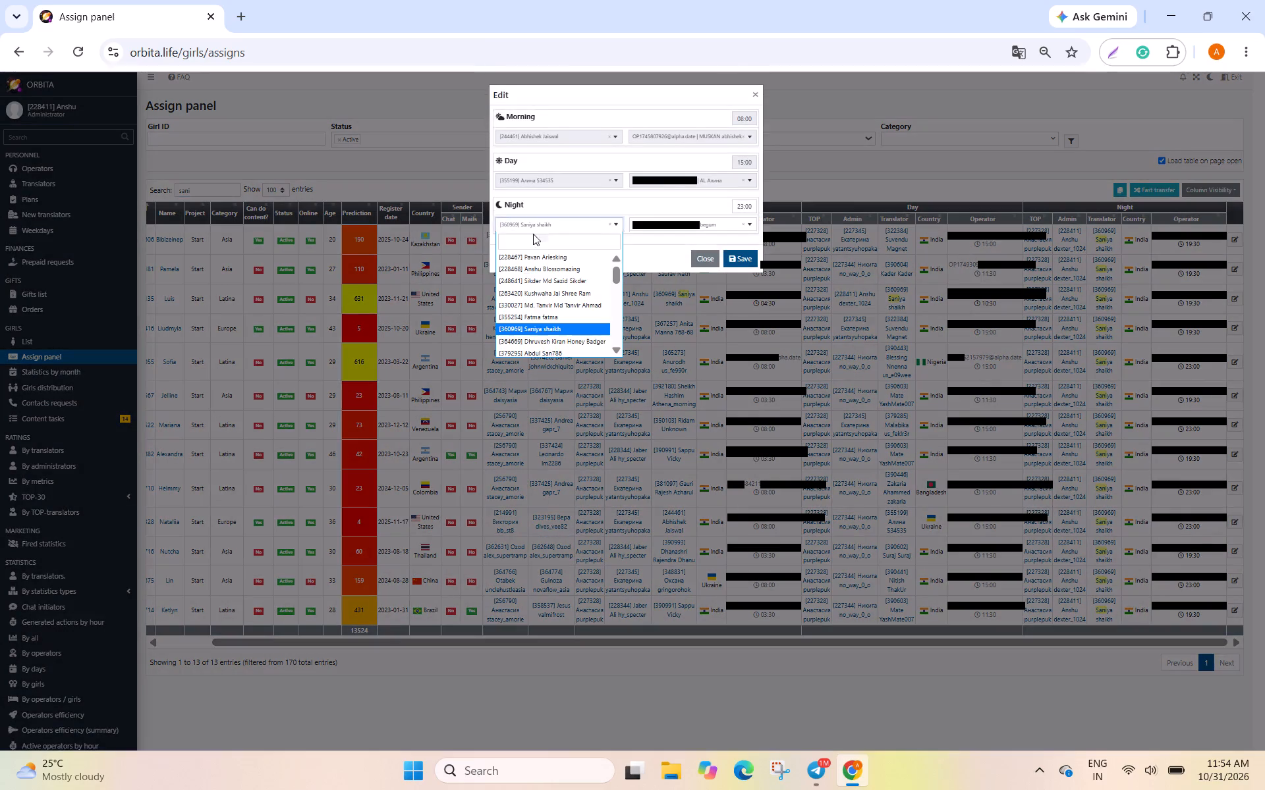
pyautogui.click(525, 240)
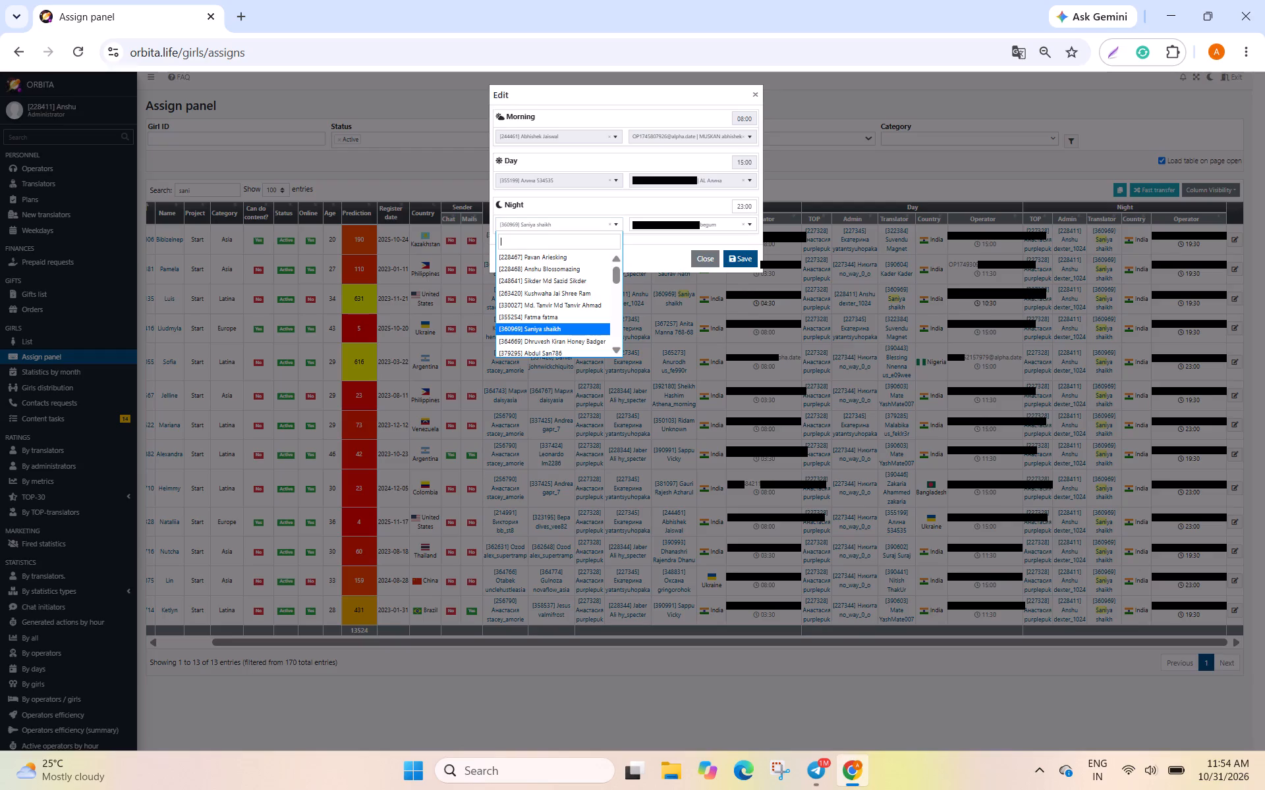
pyautogui.write('shr')
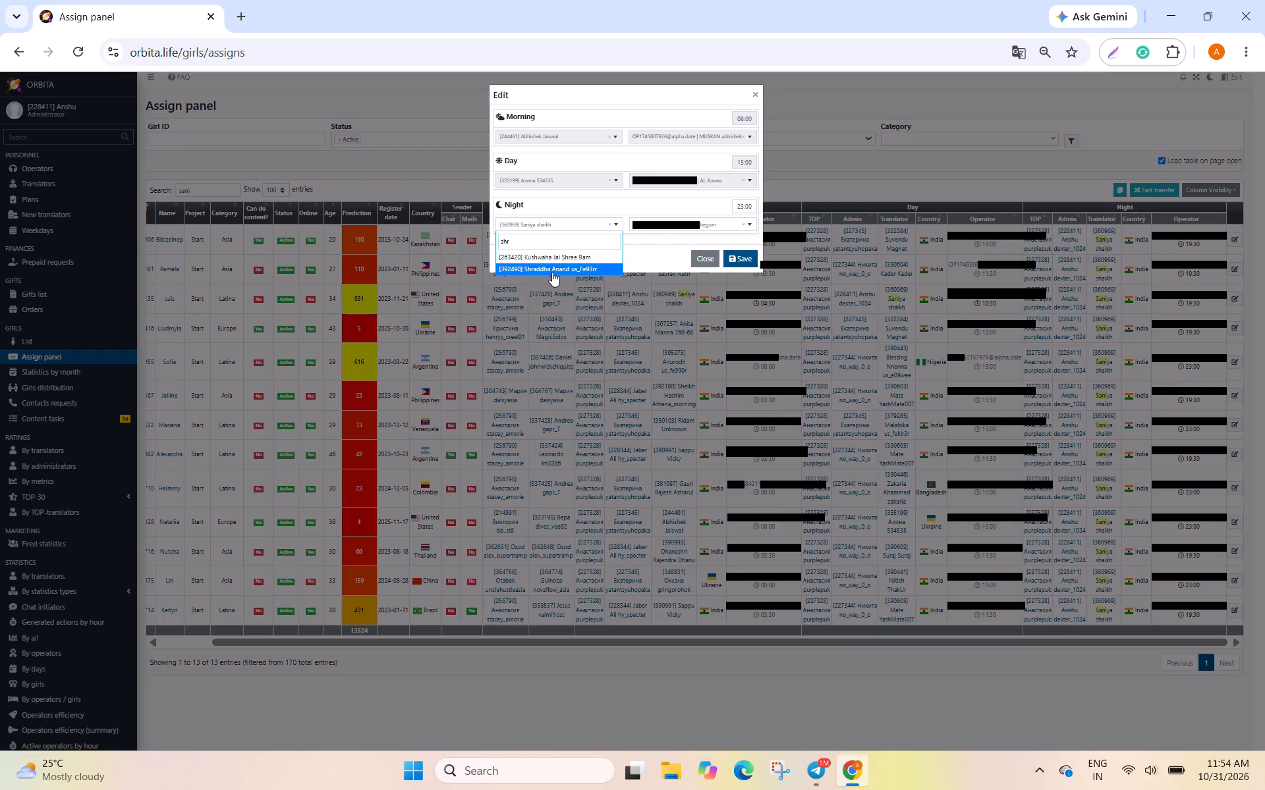
pyautogui.click(552, 272)
pyautogui.click(697, 216)
pyautogui.click(694, 226)
pyautogui.click(694, 254)
pyautogui.click(733, 255)
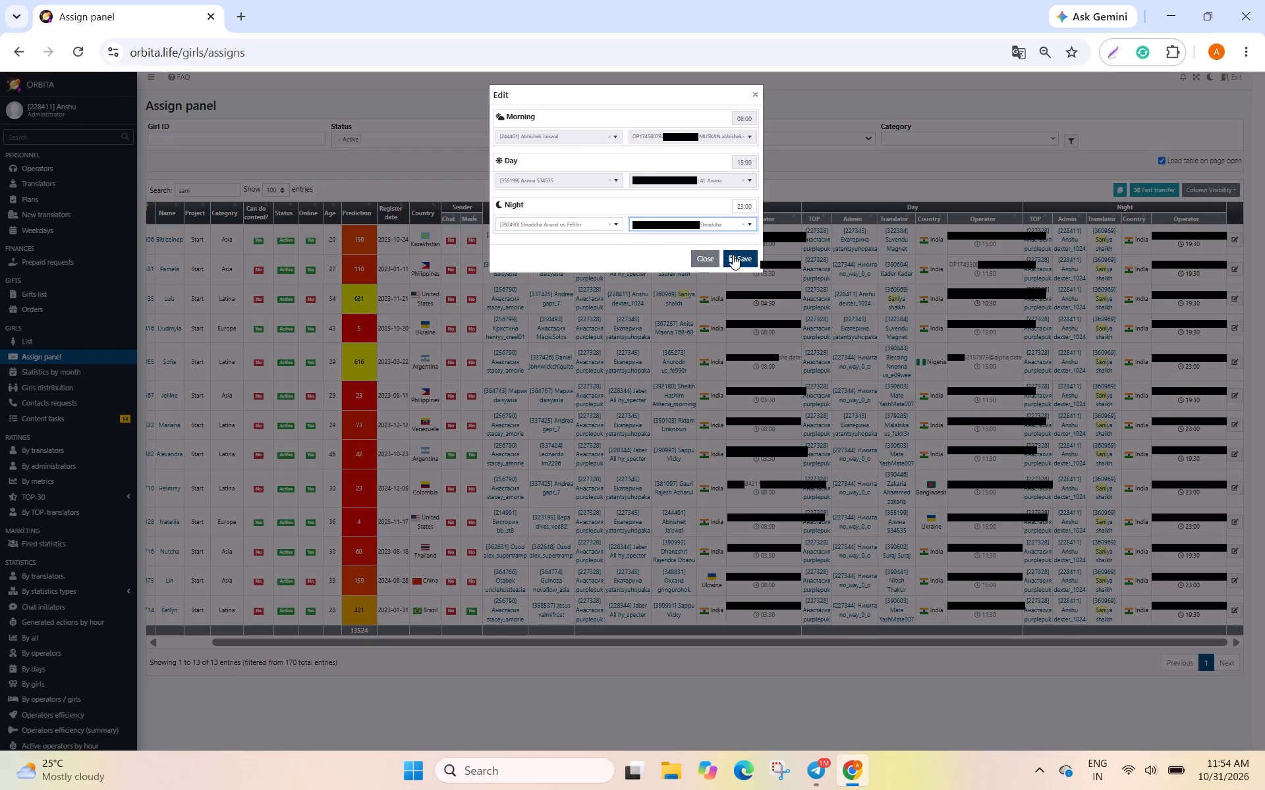
# Assign Mariana's night shift to translator Shraddha, select an operator for that shift, and save.
pyautogui.moveTo(604, 612); pyautogui.dragTo(5, 613)
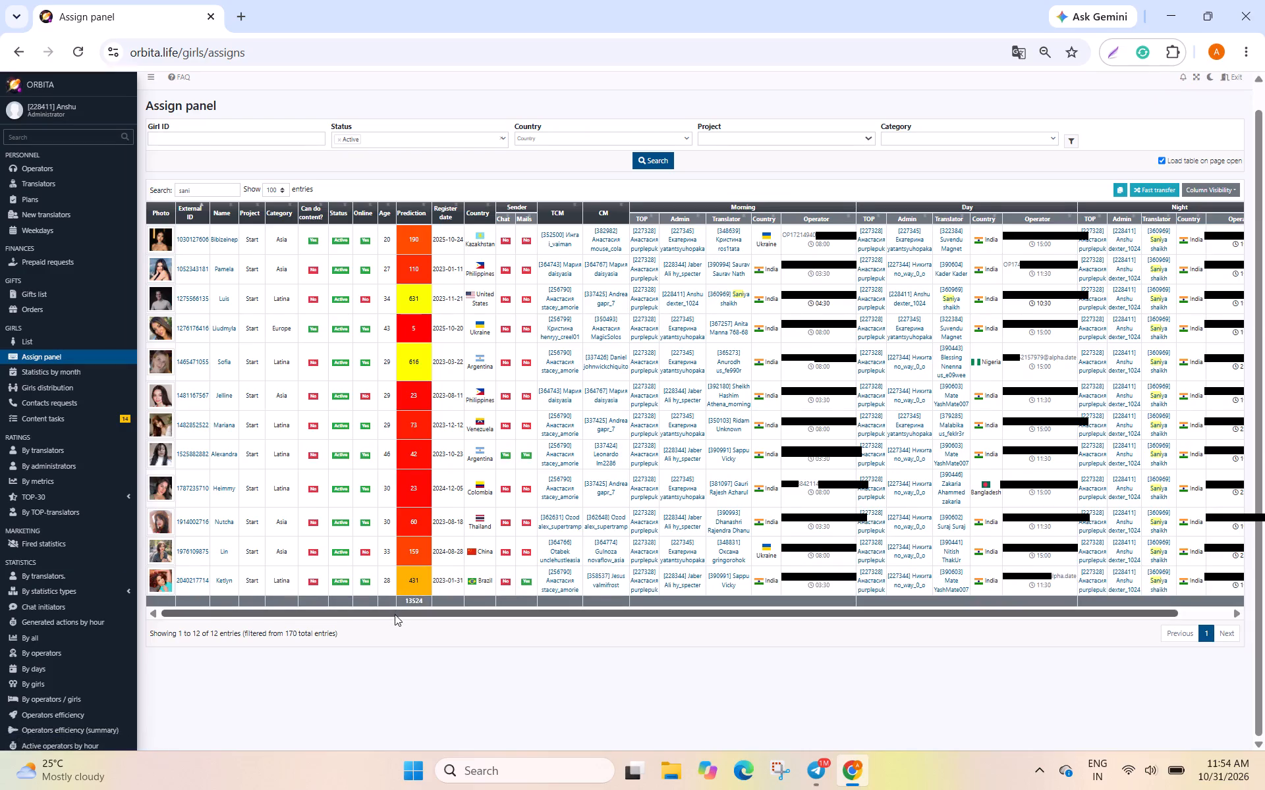
pyautogui.moveTo(395, 614); pyautogui.dragTo(227, 645)
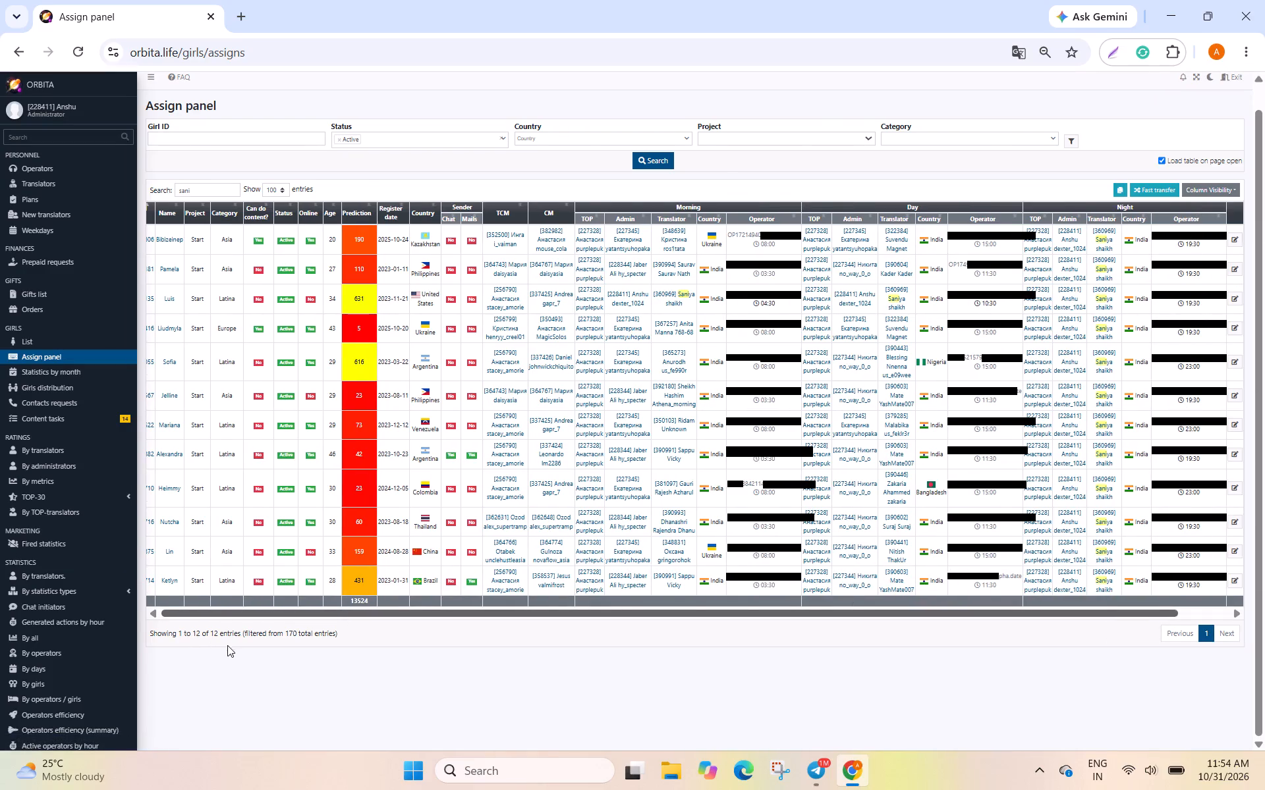
pyautogui.moveTo(227, 645); pyautogui.dragTo(982, 648)
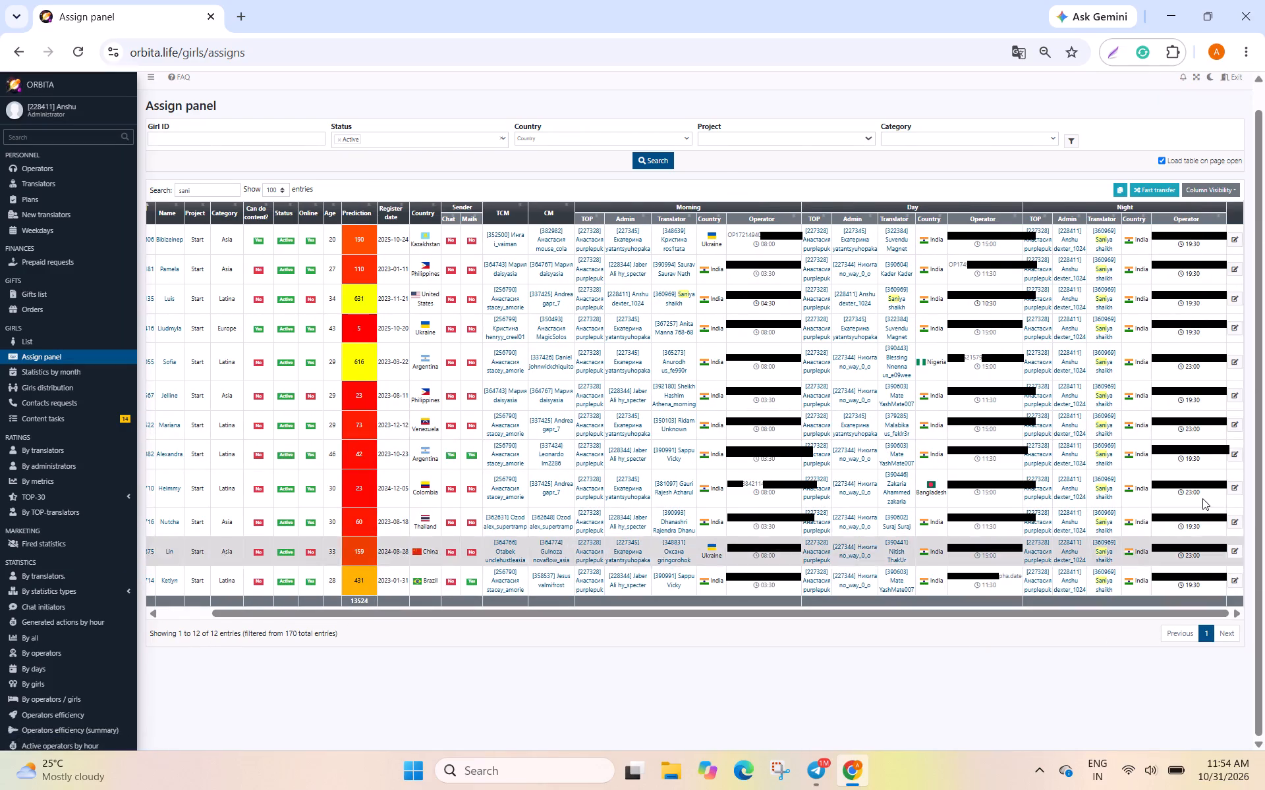
pyautogui.click(1235, 420)
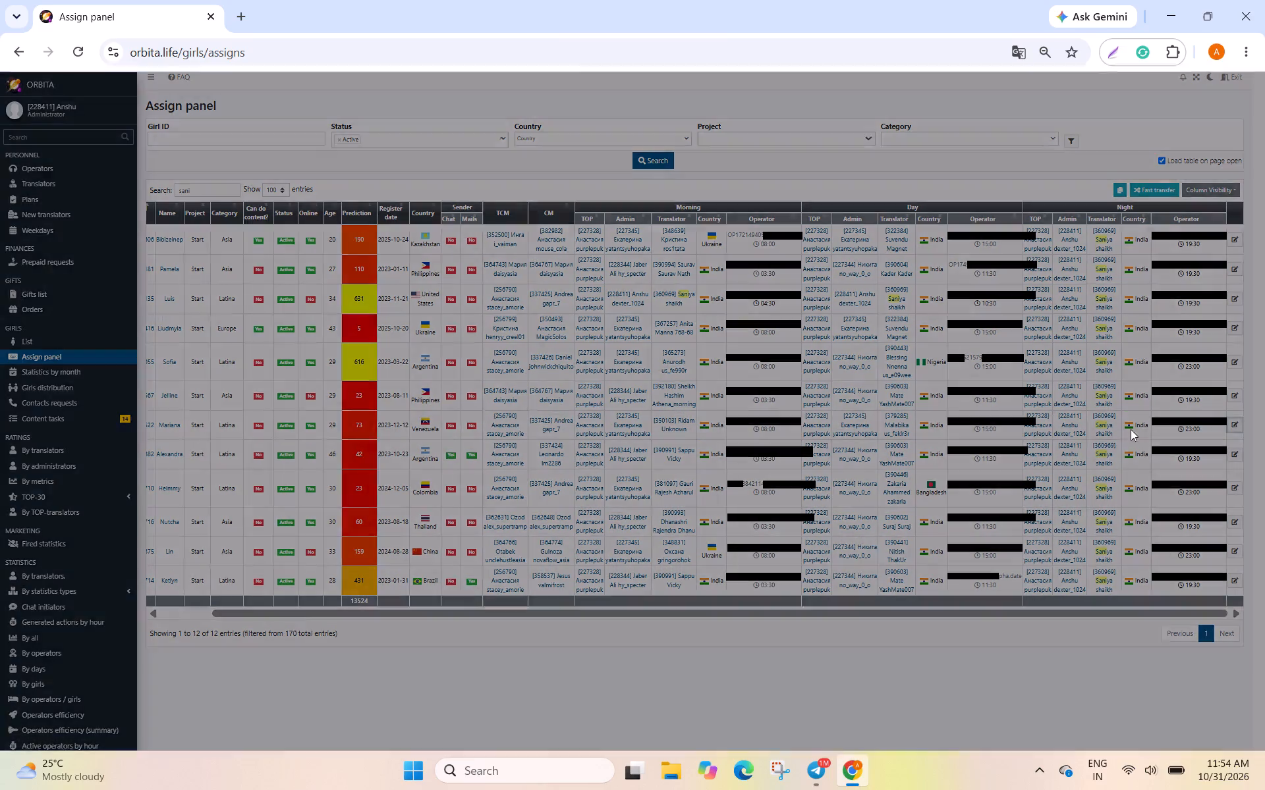
pyautogui.click(540, 226)
pyautogui.click(520, 241)
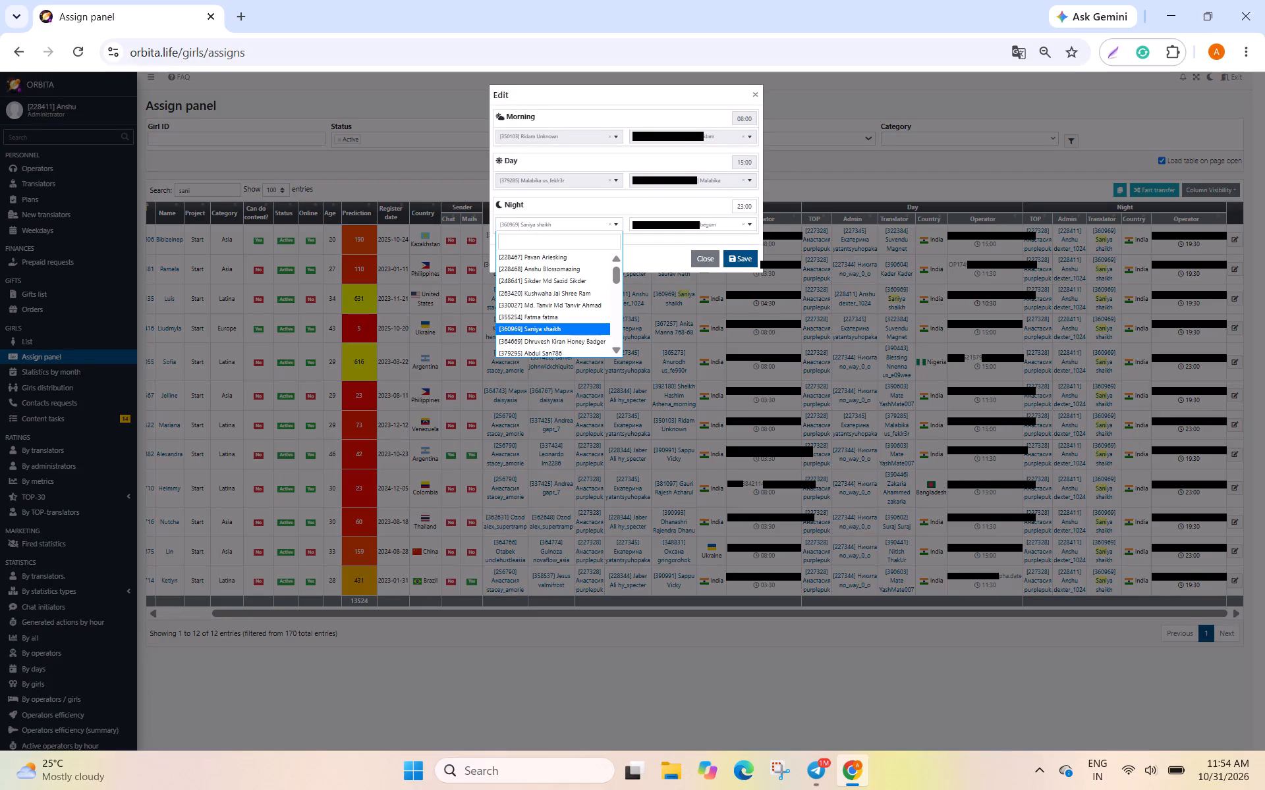
pyautogui.write('sh')
pyautogui.press('r')
pyautogui.click(551, 271)
pyautogui.click(664, 224)
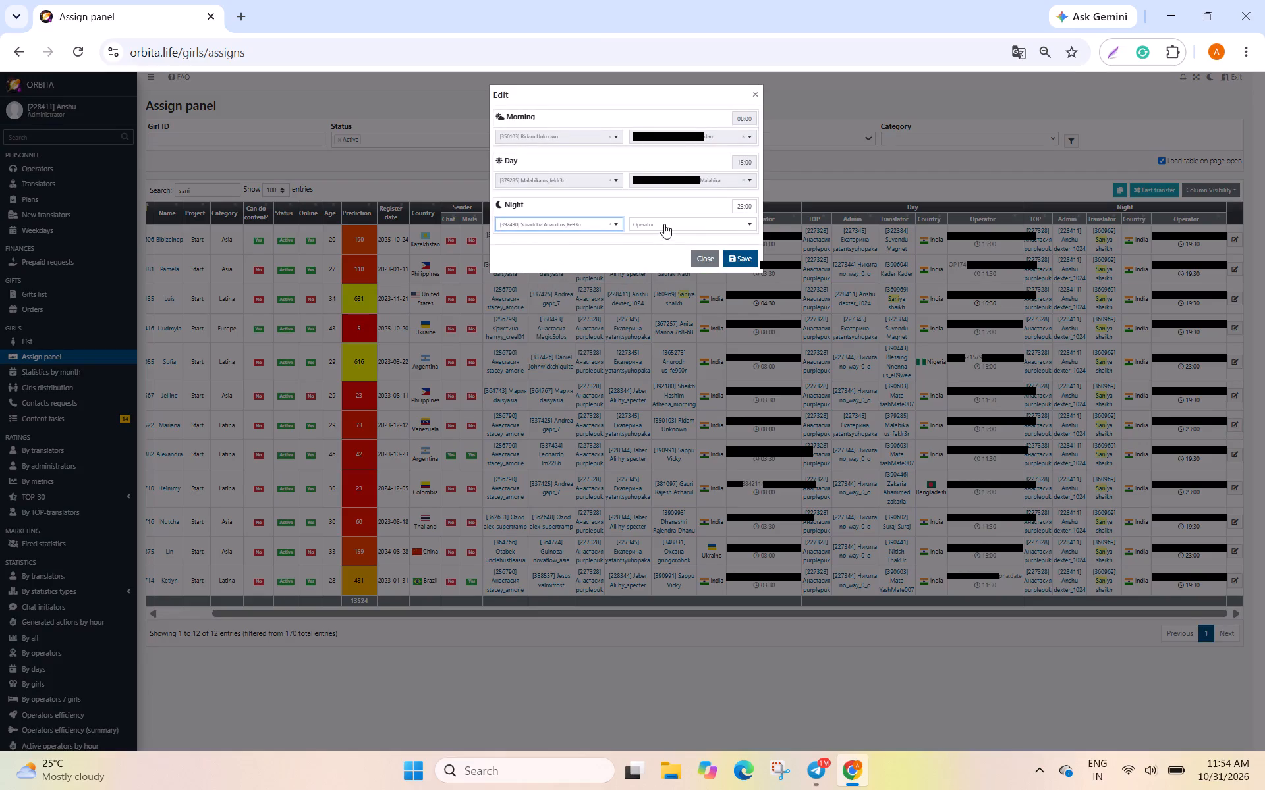
pyautogui.click(672, 258)
pyautogui.click(743, 256)
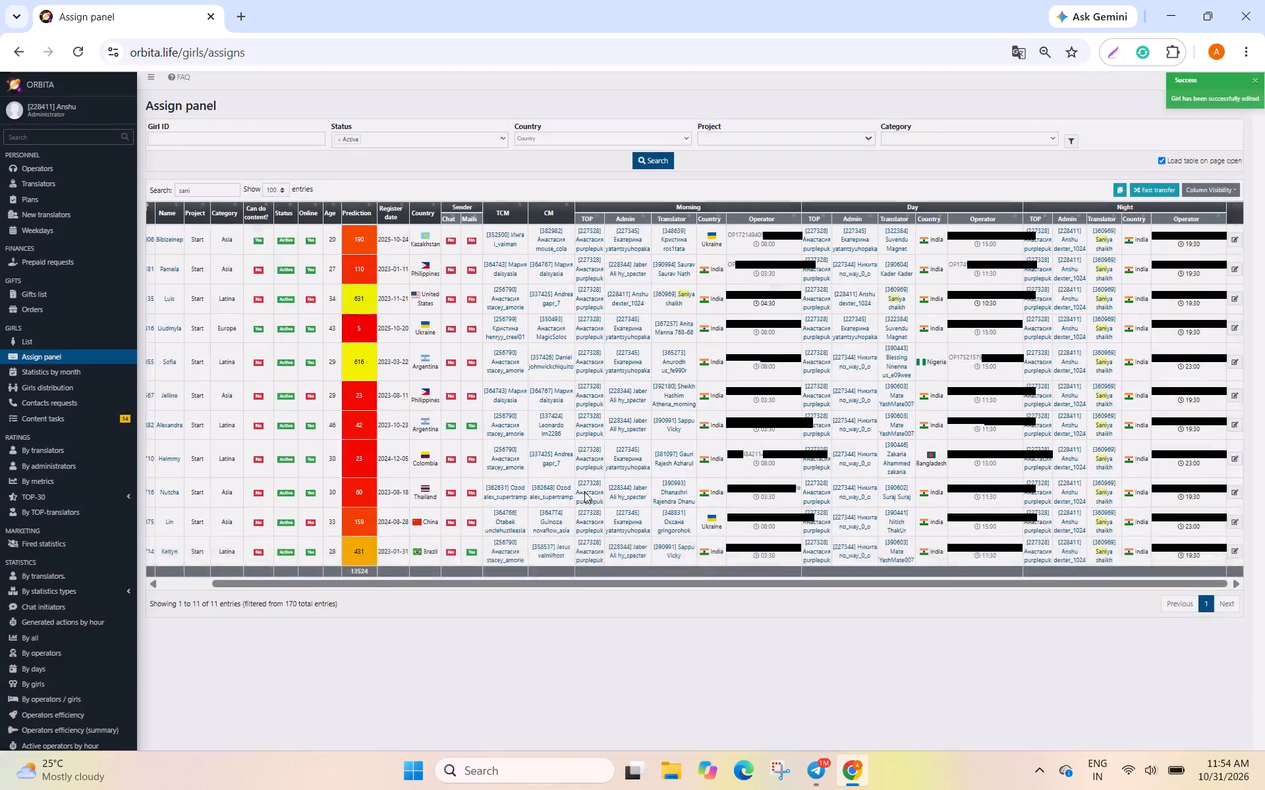
# Replace the table search with "shrad" and look over the matching girls' assignments across all shifts.
pyautogui.moveTo(533, 582); pyautogui.dragTo(221, 602)
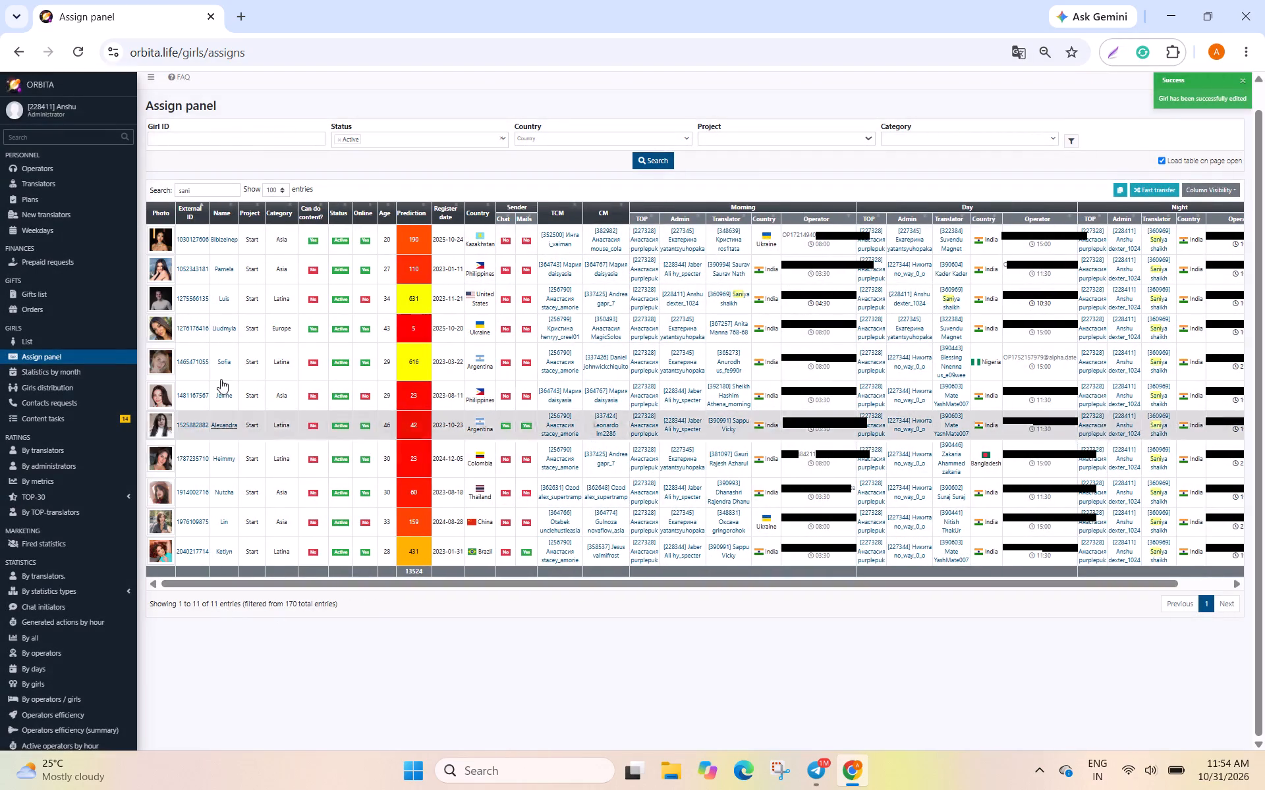
pyautogui.click(233, 190)
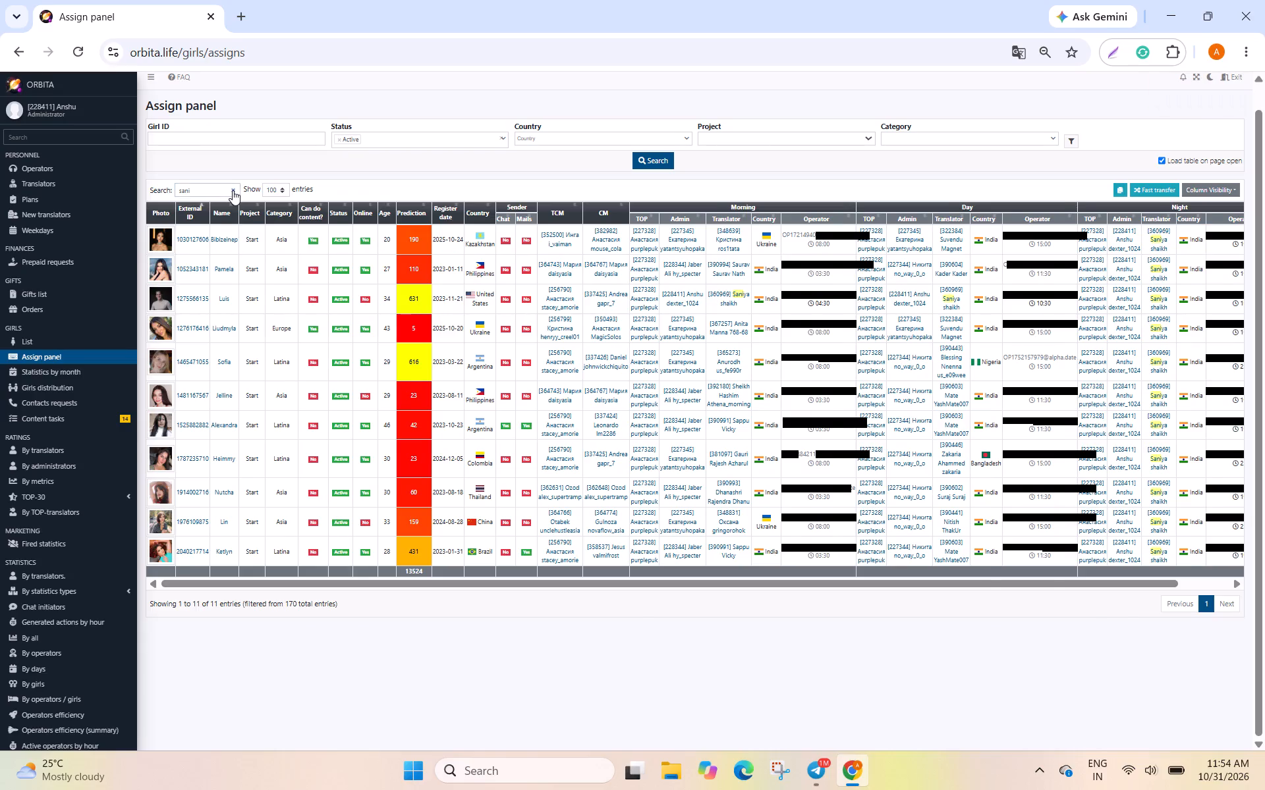
pyautogui.write('sh')
pyautogui.press('r')
pyautogui.press('a')
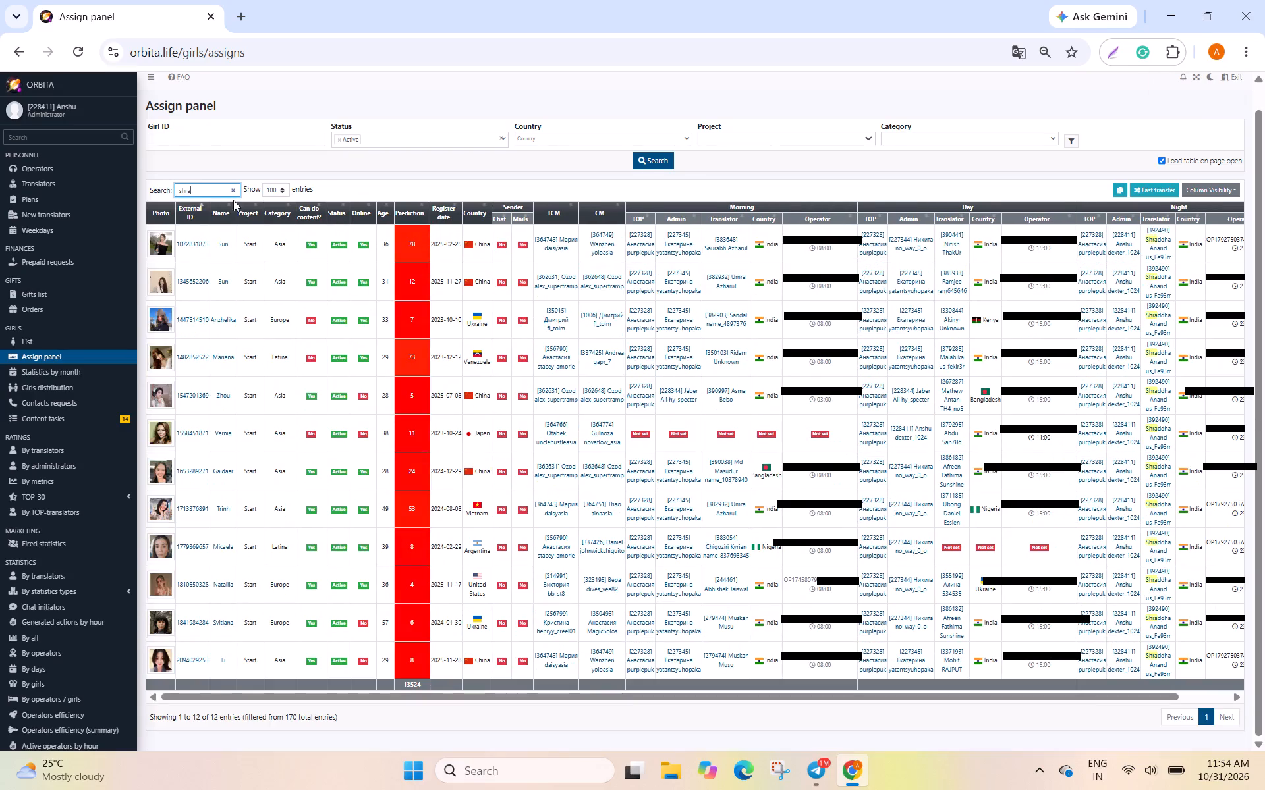
pyautogui.press('d')
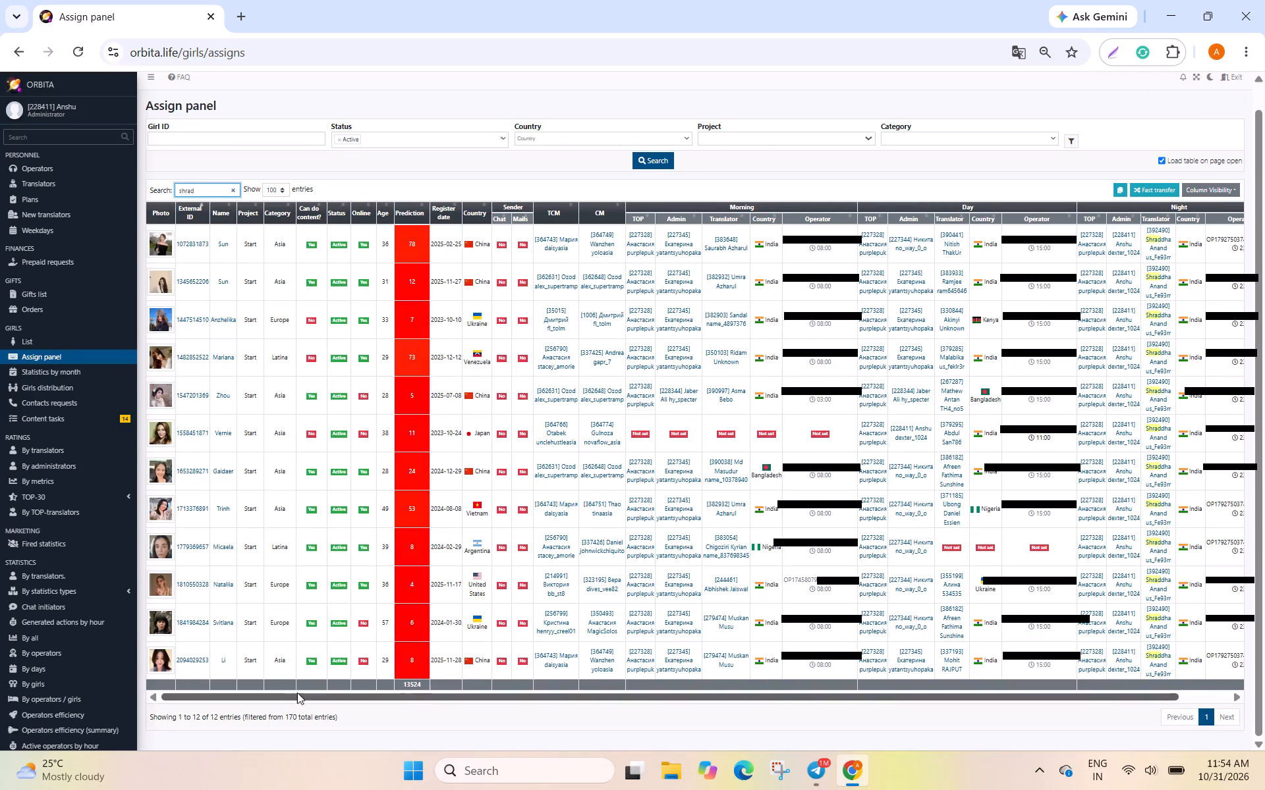
pyautogui.moveTo(298, 696); pyautogui.dragTo(260, 700)
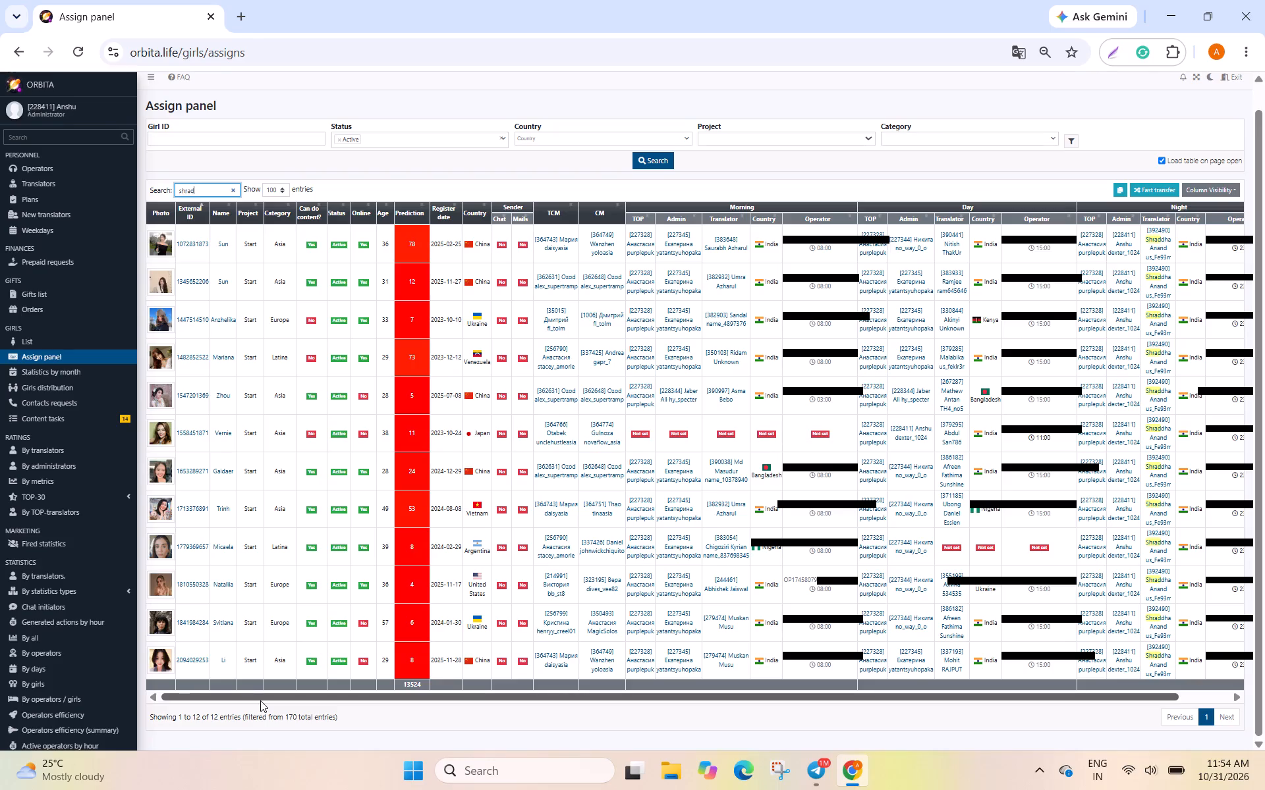
pyautogui.moveTo(260, 700); pyautogui.dragTo(262, 700)
pyautogui.moveTo(262, 700); pyautogui.dragTo(736, 724)
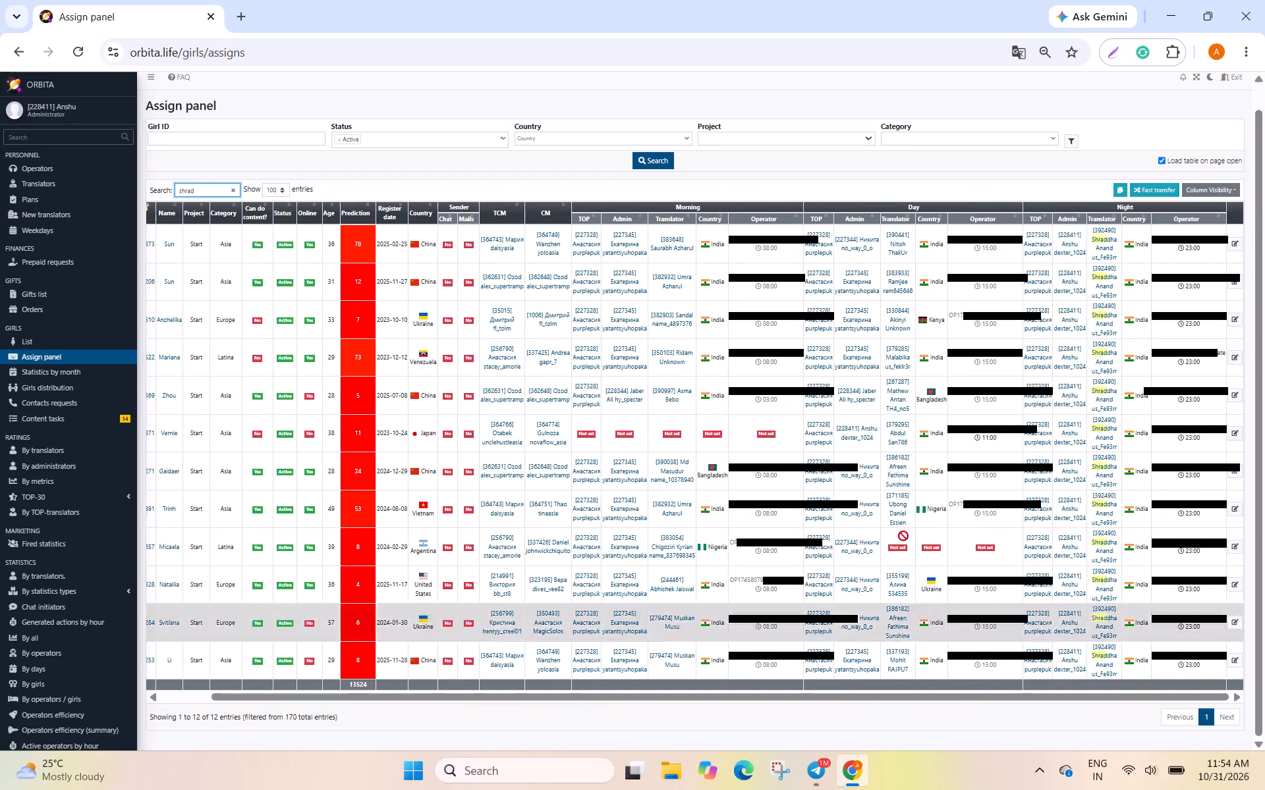
# Assign Zhou's night shift to translator Saniya with the operator labelled begum, and save.
pyautogui.moveTo(789, 693); pyautogui.dragTo(582, 698)
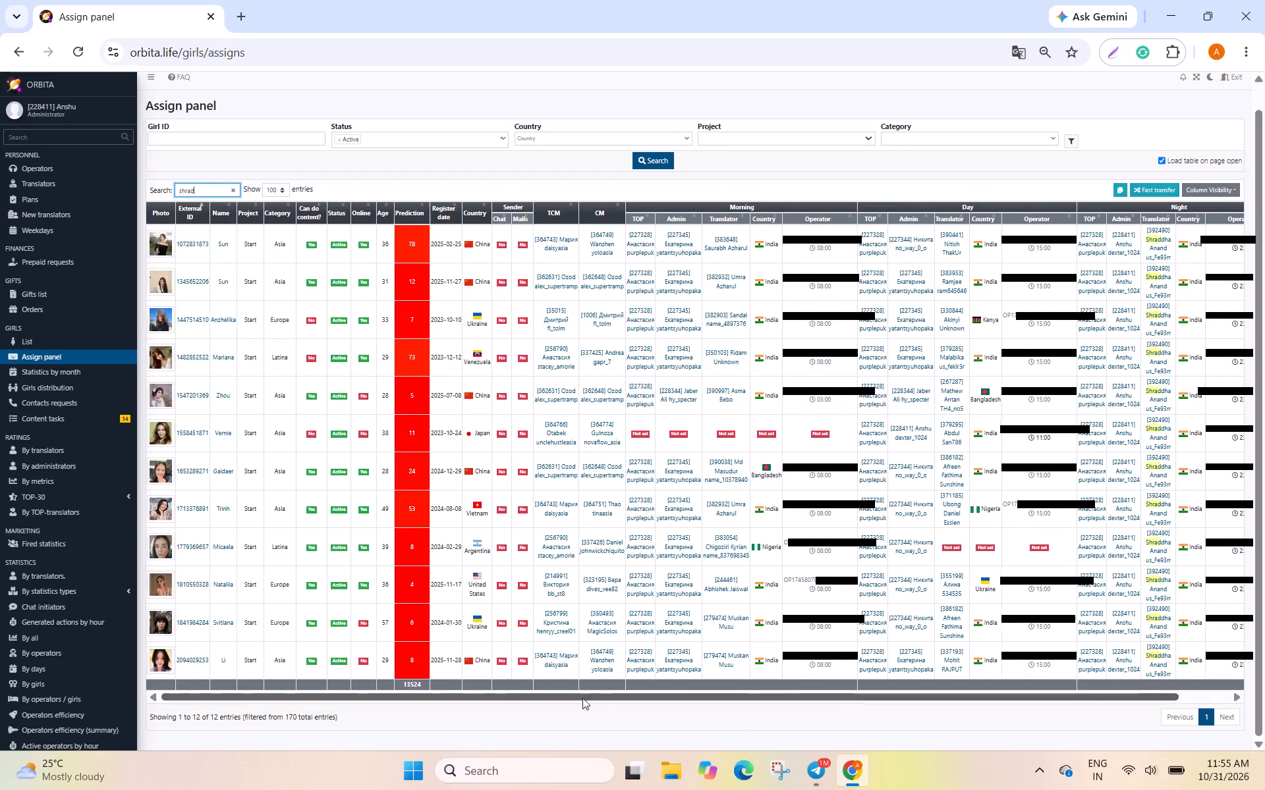
pyautogui.moveTo(582, 698); pyautogui.dragTo(501, 698)
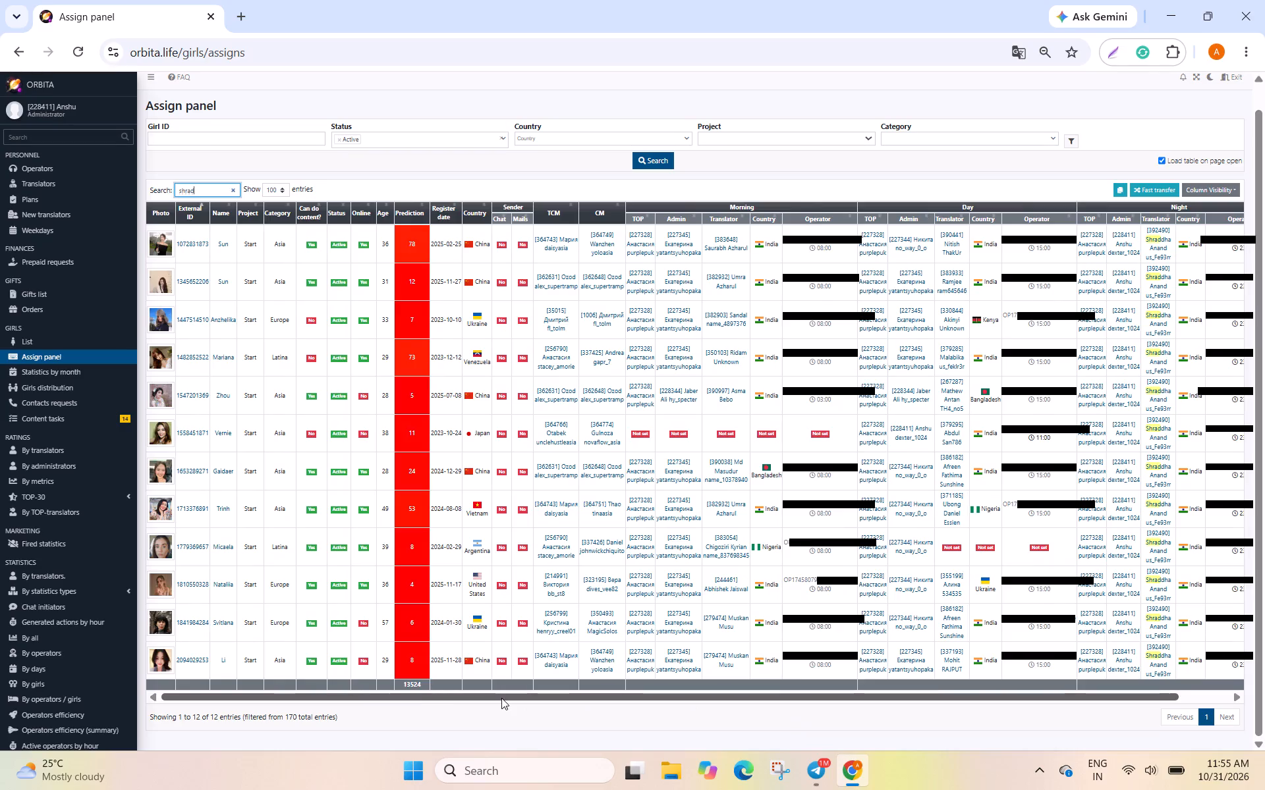
pyautogui.moveTo(501, 698); pyautogui.dragTo(1030, 712)
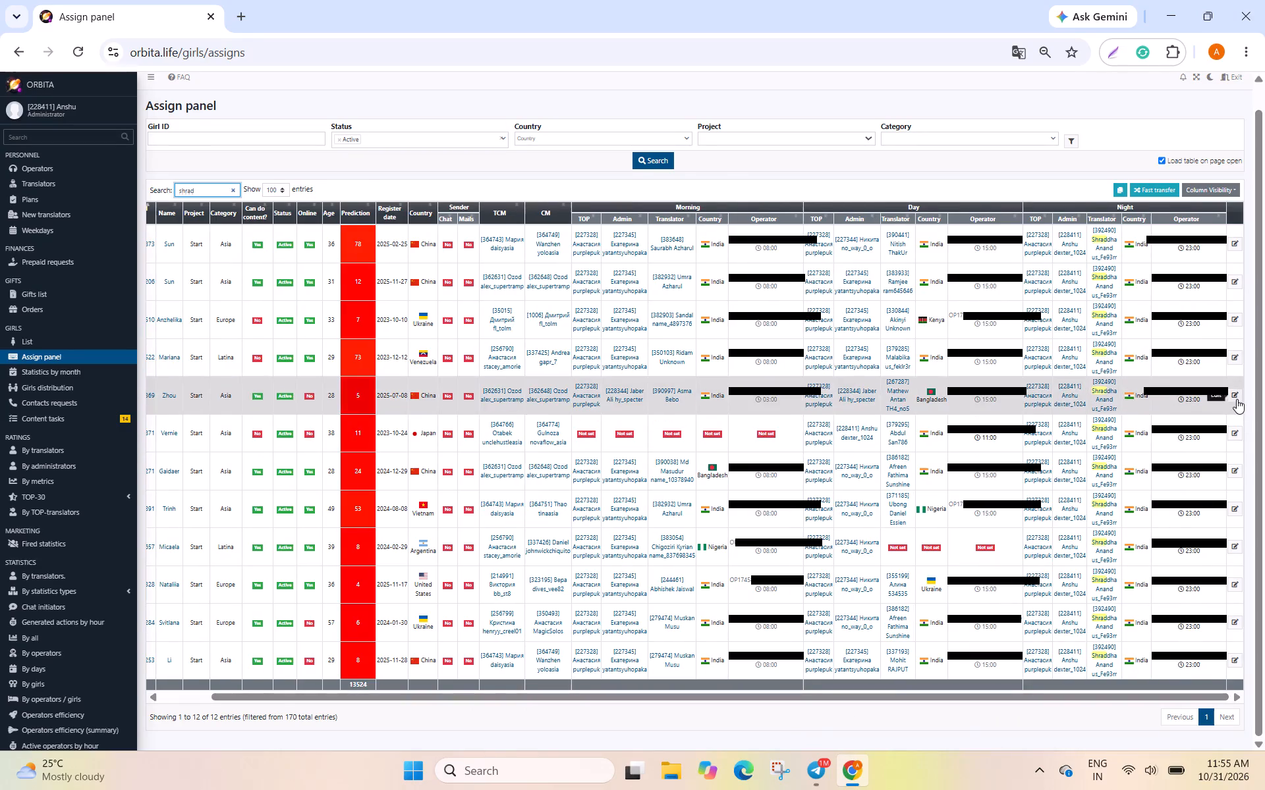
pyautogui.click(1237, 399)
pyautogui.click(555, 225)
pyautogui.click(521, 239)
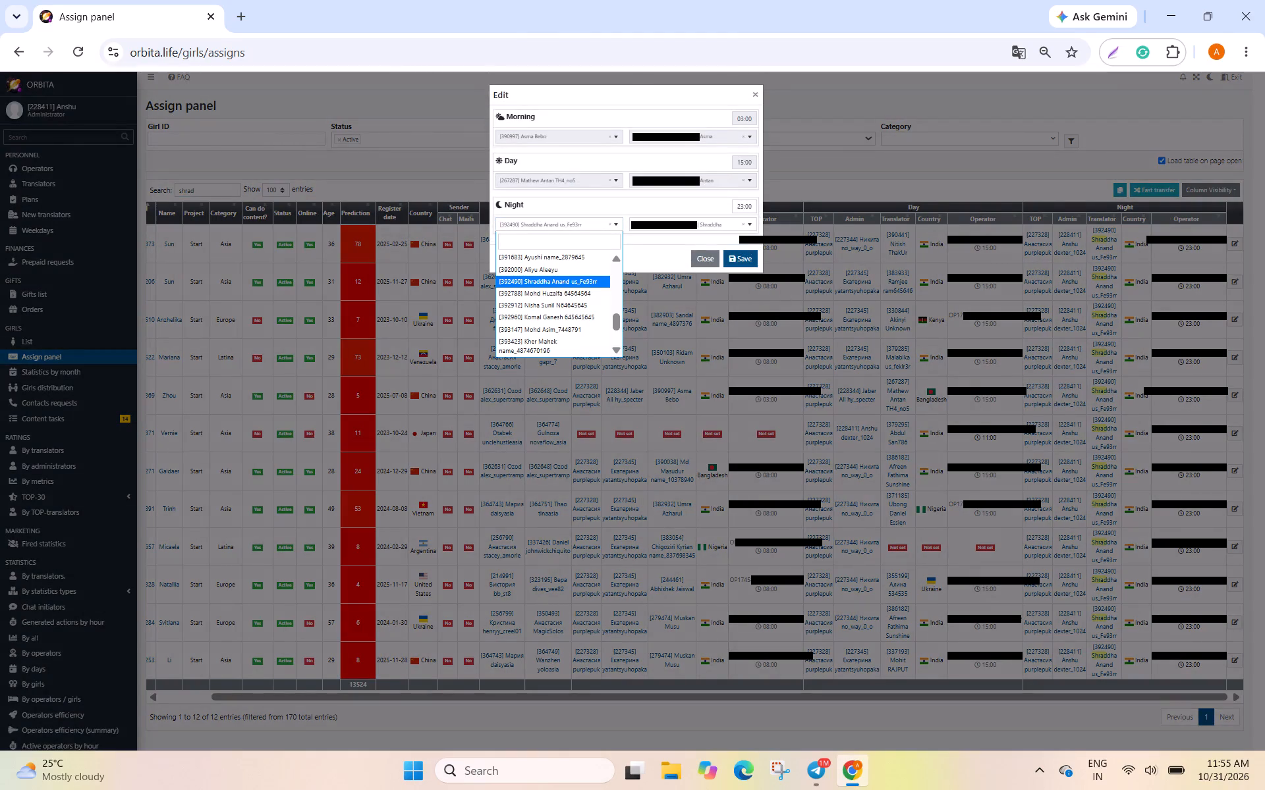
pyautogui.write('sa')
pyautogui.press('n')
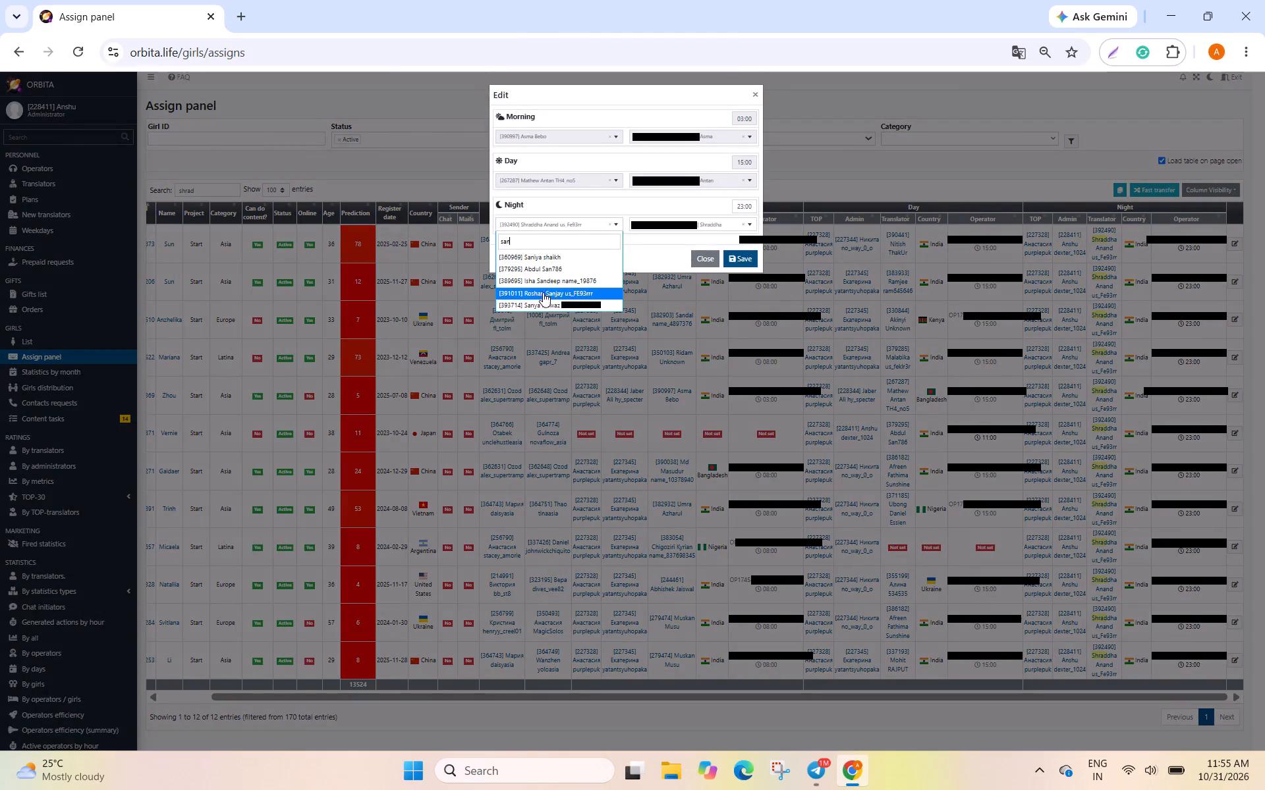
pyautogui.click(542, 262)
pyautogui.click(677, 225)
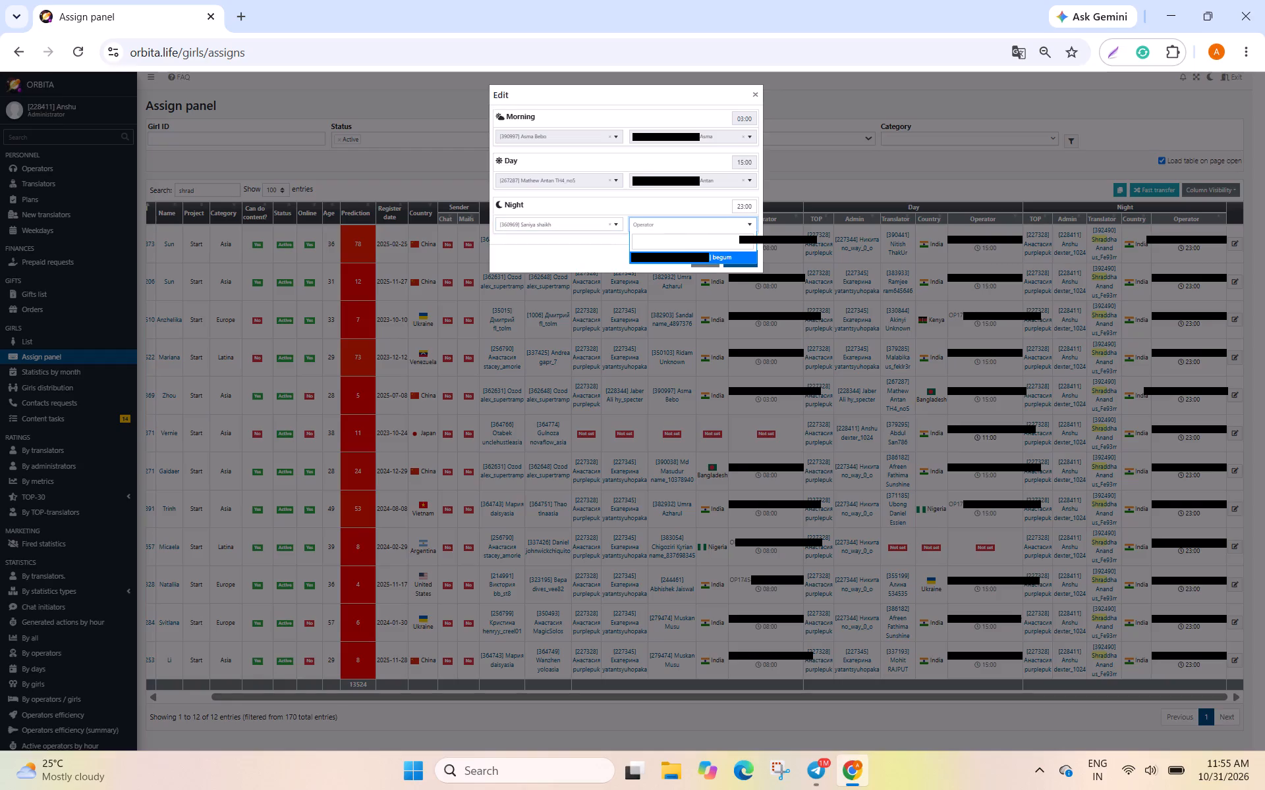
pyautogui.click(676, 257)
pyautogui.click(737, 261)
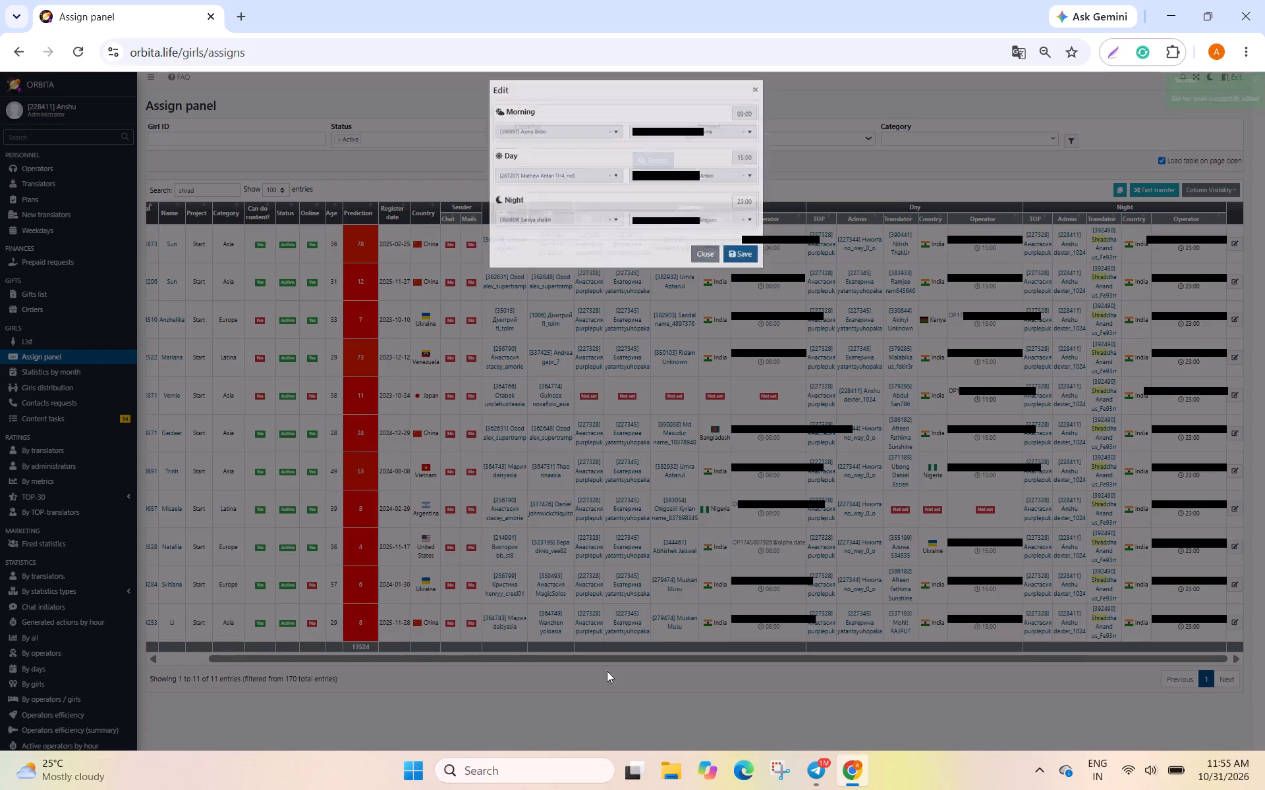
# Open Anzhelika's details, browse her first few studio photos full-size, and close the details.
pyautogui.moveTo(575, 662); pyautogui.dragTo(312, 652)
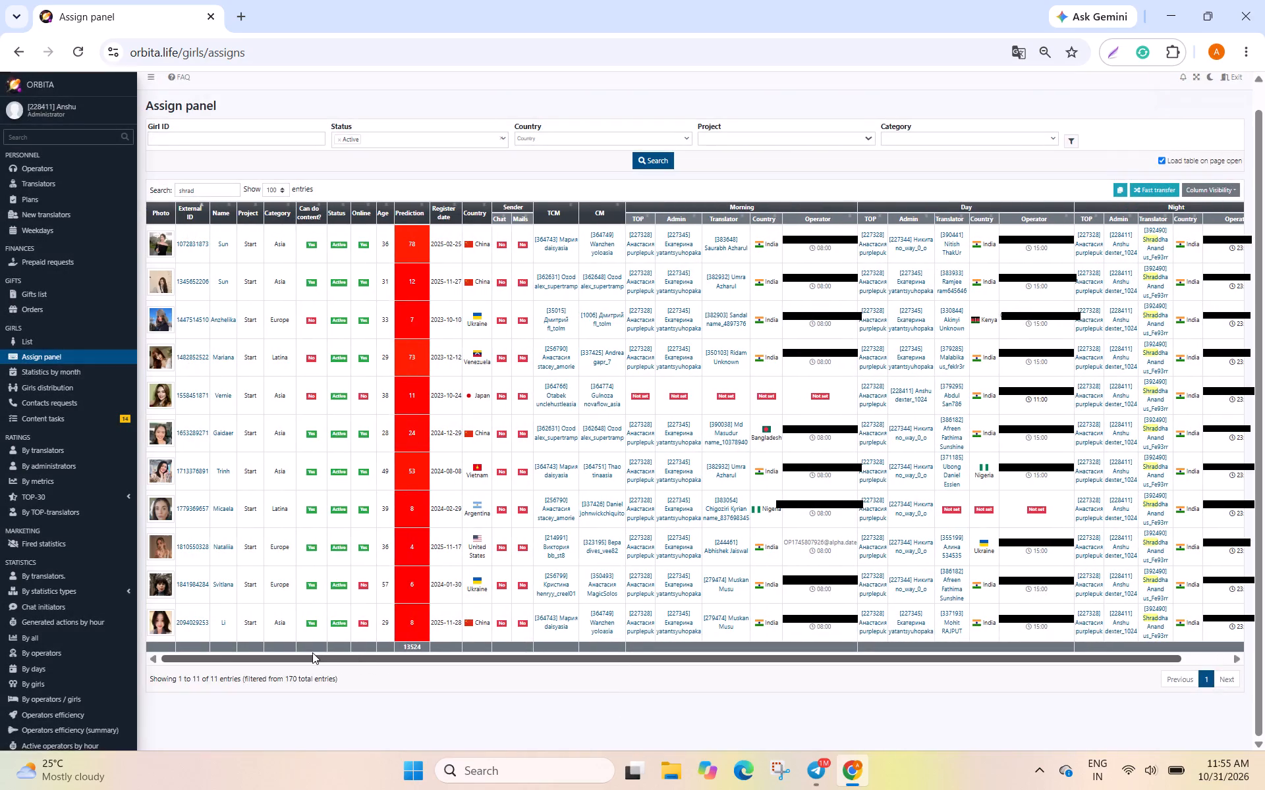
pyautogui.moveTo(312, 652); pyautogui.dragTo(310, 652)
pyautogui.click(193, 323)
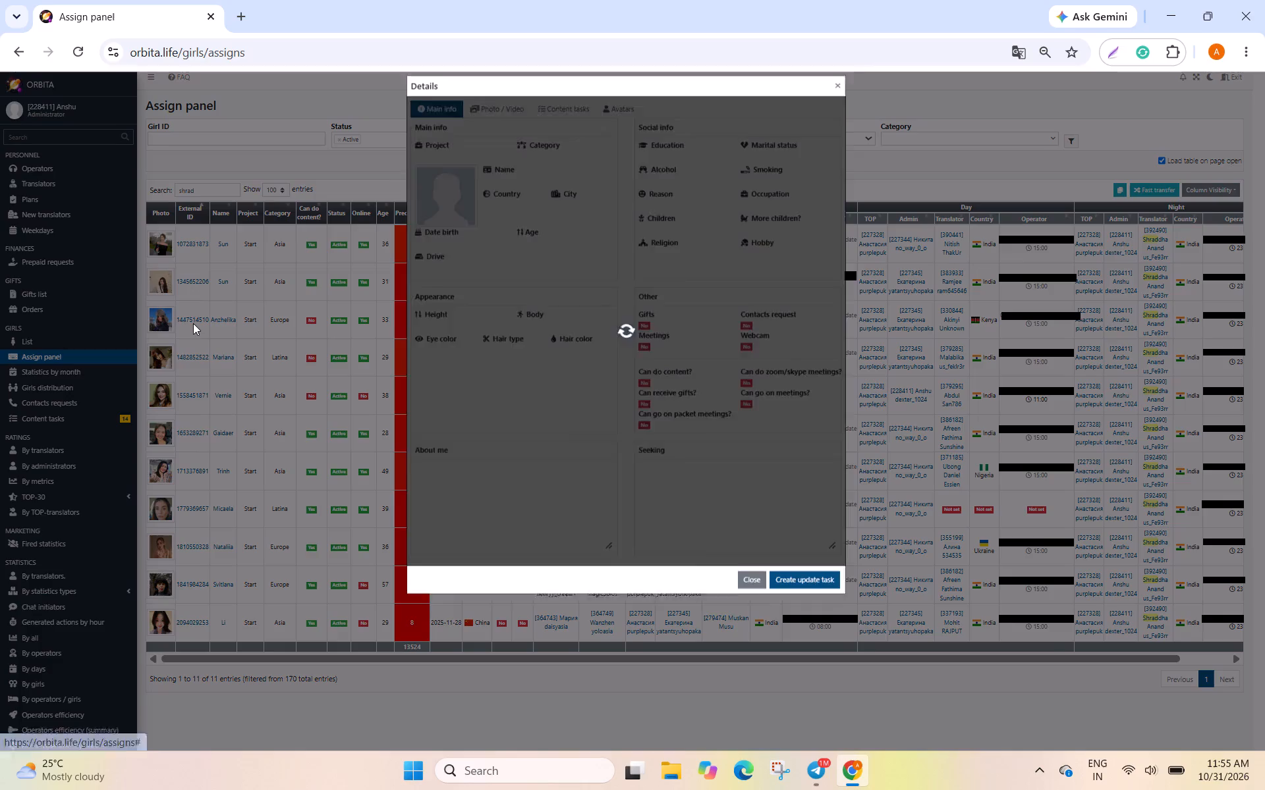
pyautogui.click(490, 124)
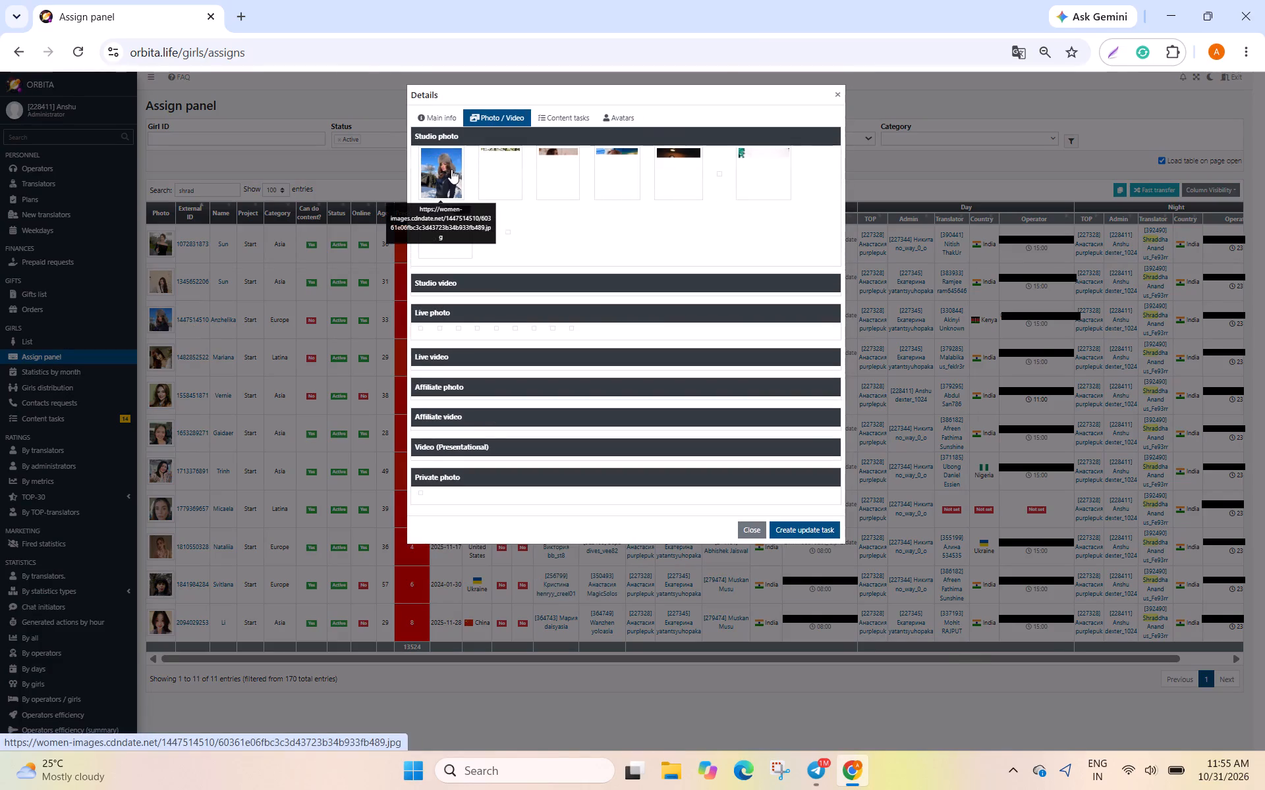
pyautogui.click(451, 169)
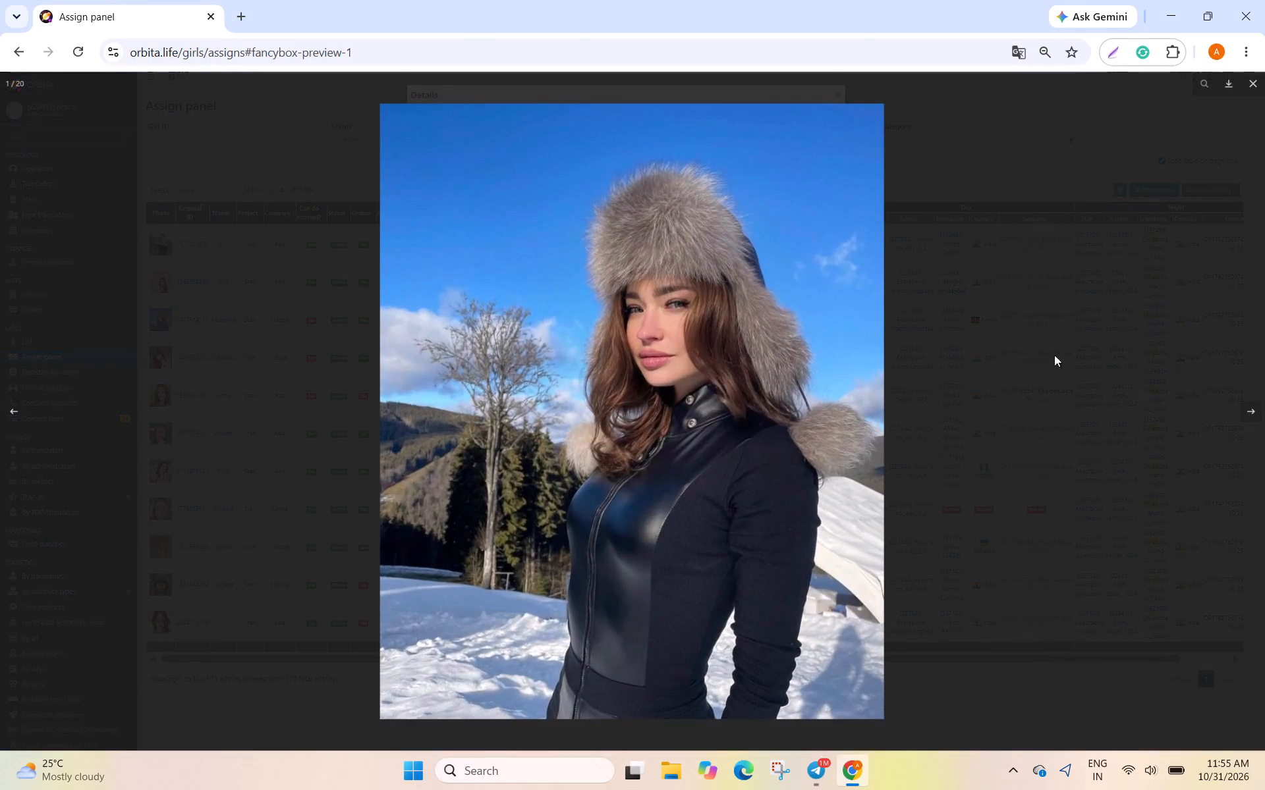
pyautogui.click(1249, 418)
pyautogui.click(1247, 417)
pyautogui.click(1247, 417)
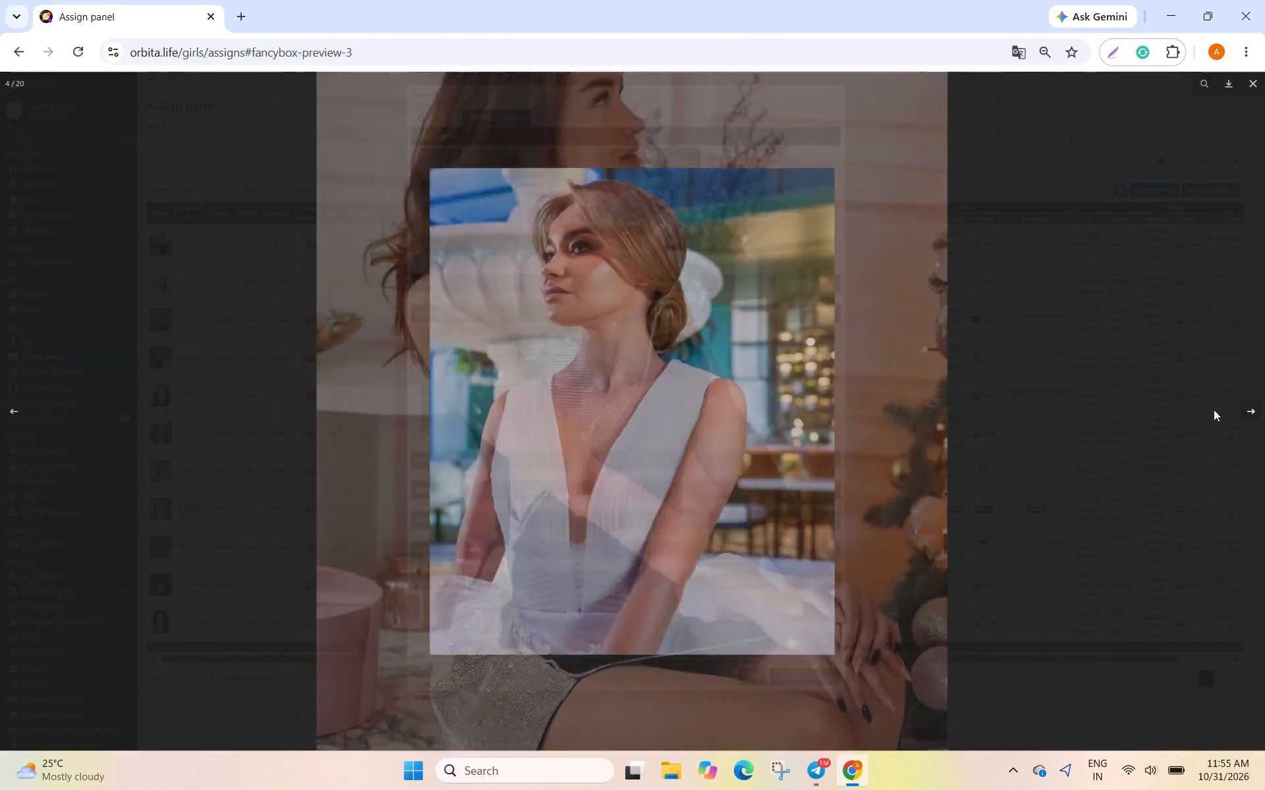
pyautogui.click(1009, 307)
pyautogui.click(834, 97)
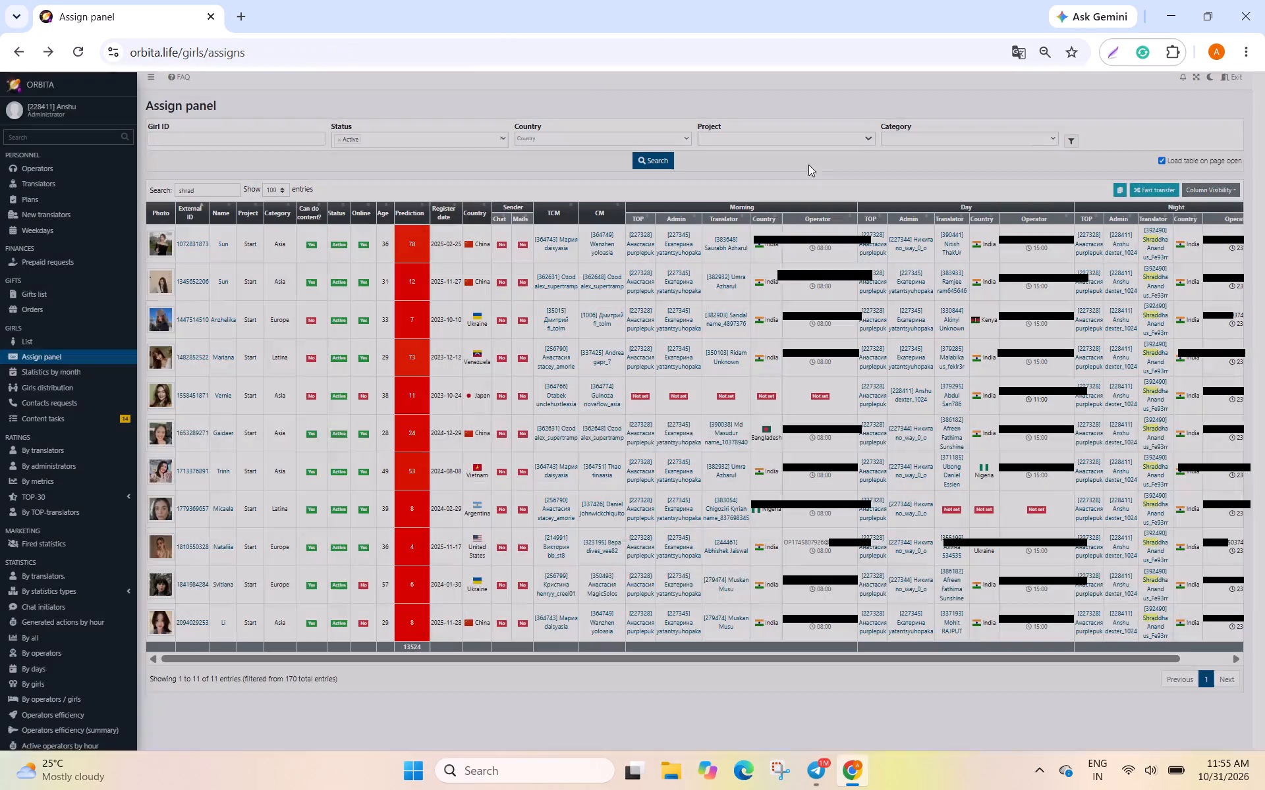
# Assign Anzhelika's night shift to translator Saniya with the operator labelled begum, and save.
pyautogui.moveTo(568, 657); pyautogui.dragTo(824, 684)
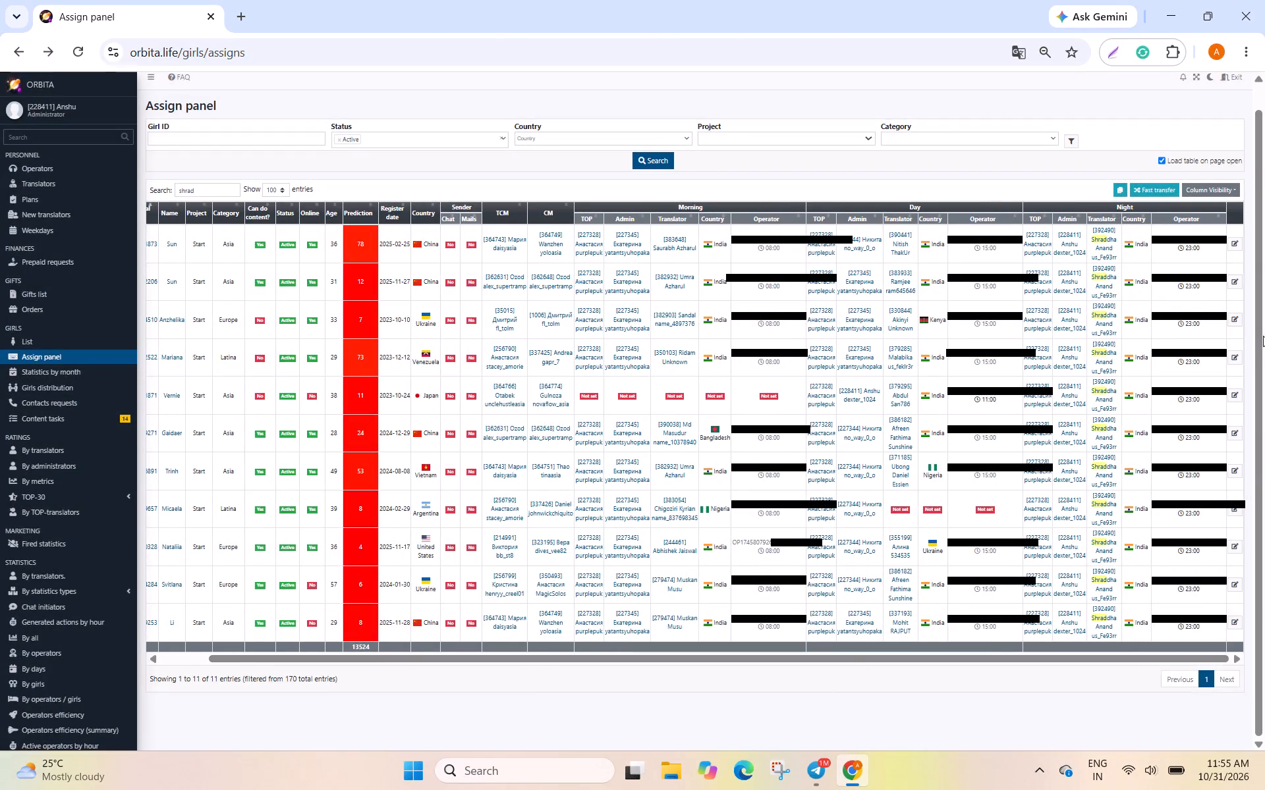
pyautogui.click(1237, 321)
pyautogui.click(539, 229)
pyautogui.click(531, 240)
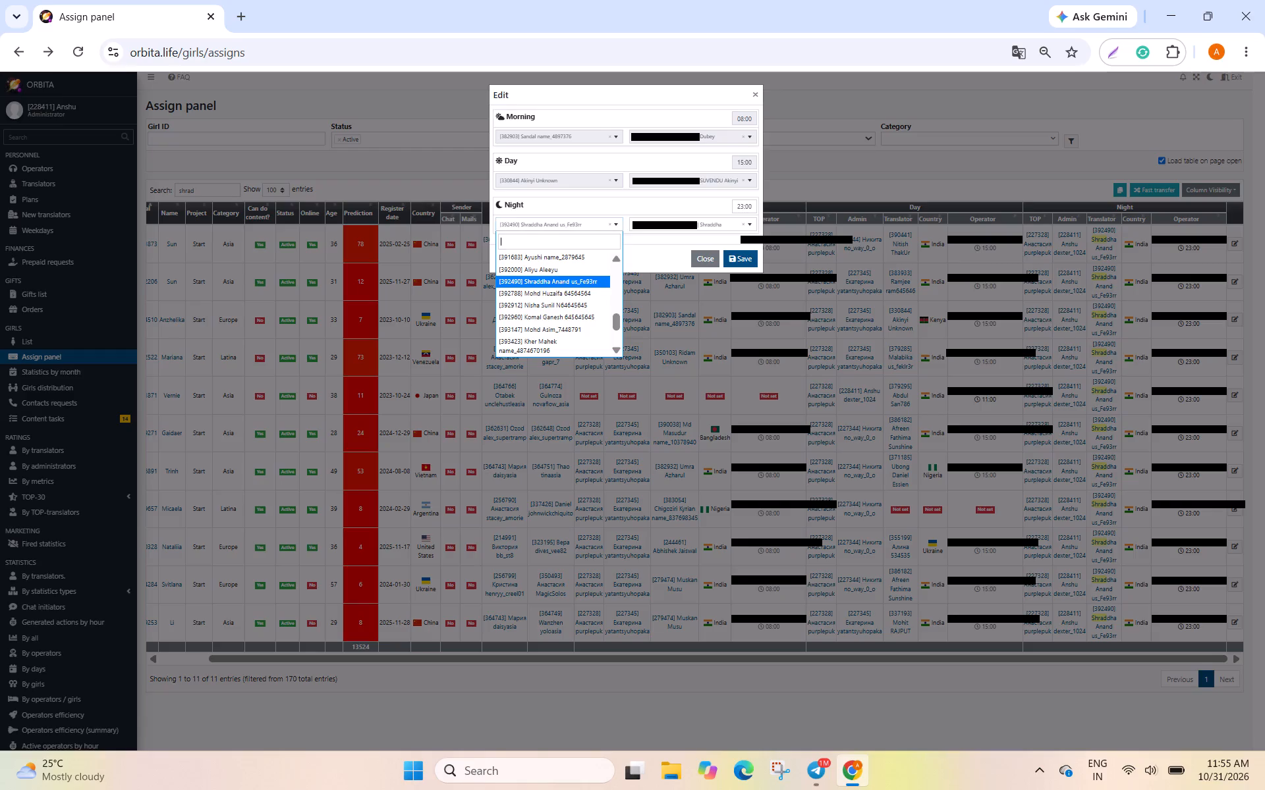
pyautogui.press('s')
pyautogui.press('a')
pyautogui.press('n')
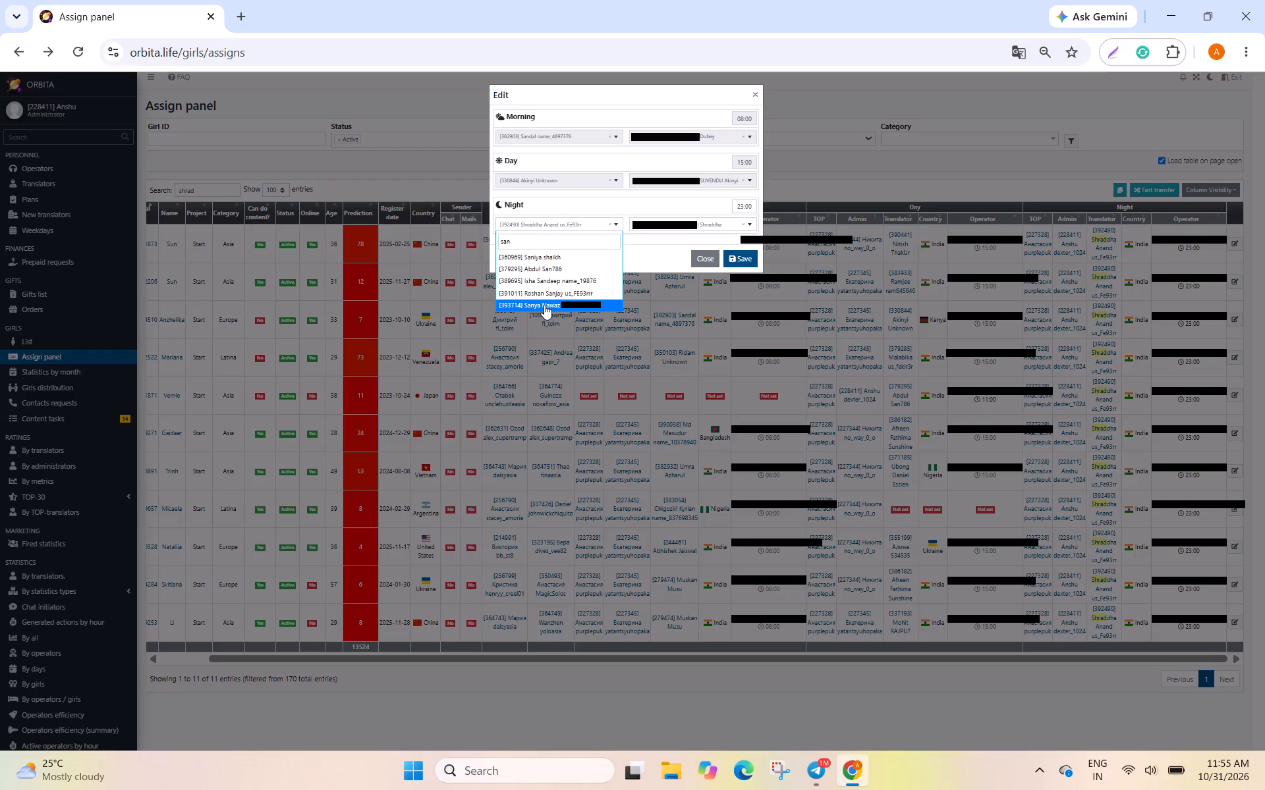
pyautogui.click(534, 261)
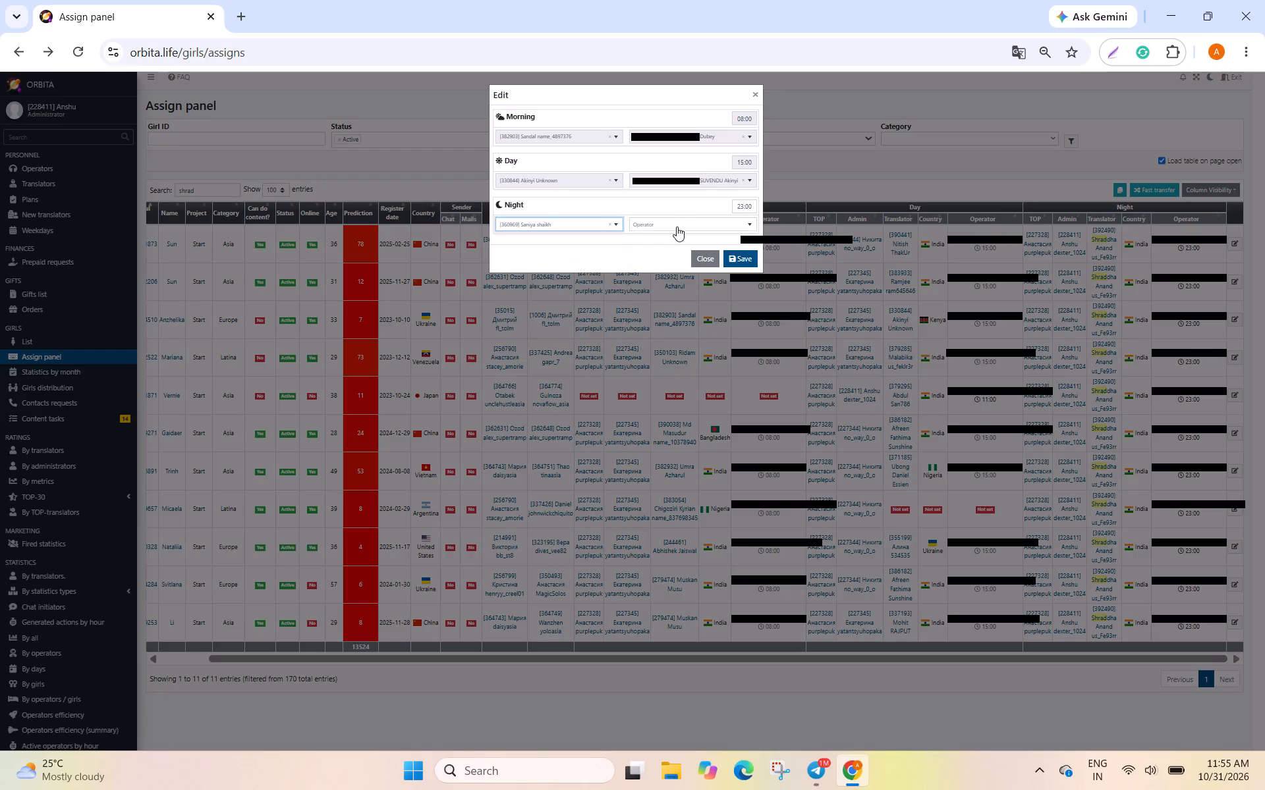
pyautogui.click(677, 226)
pyautogui.click(677, 259)
pyautogui.click(743, 259)
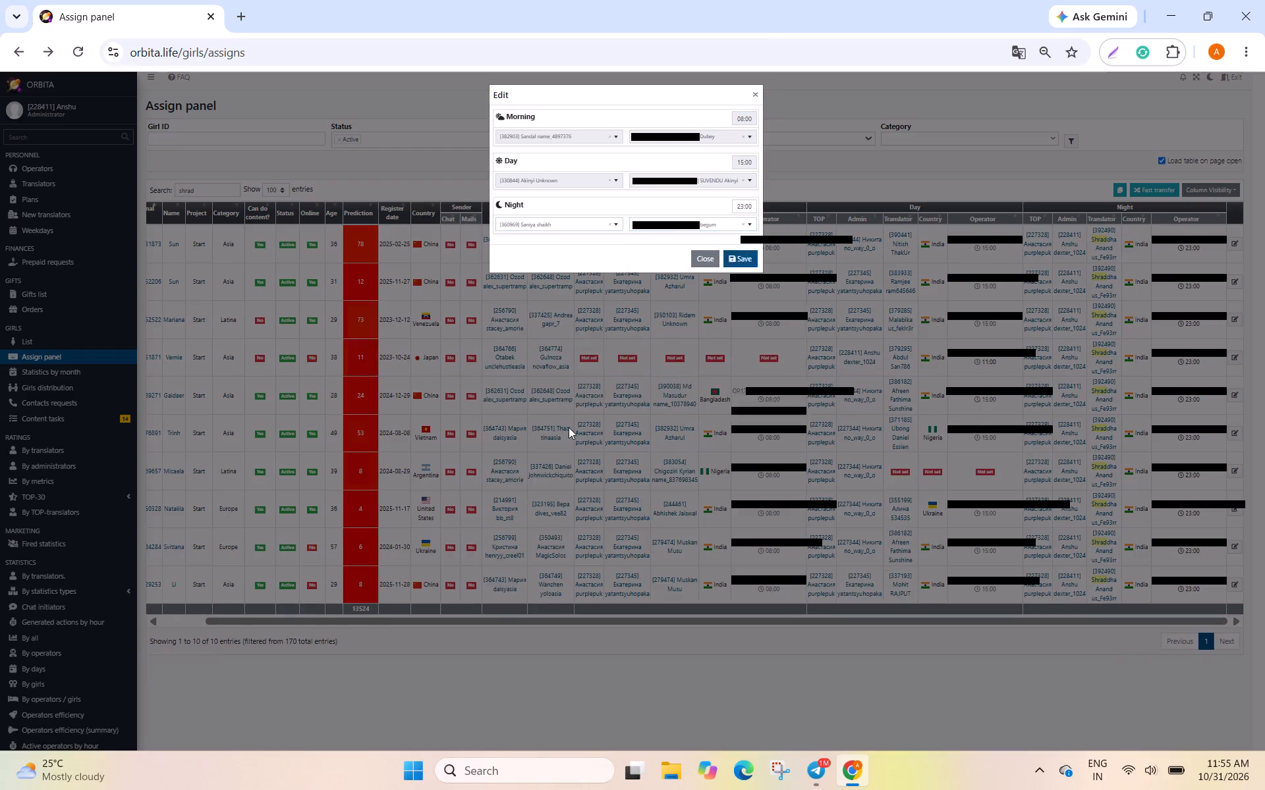
# Replace the table search with "meli" to find Melina.
pyautogui.moveTo(514, 619); pyautogui.dragTo(291, 619)
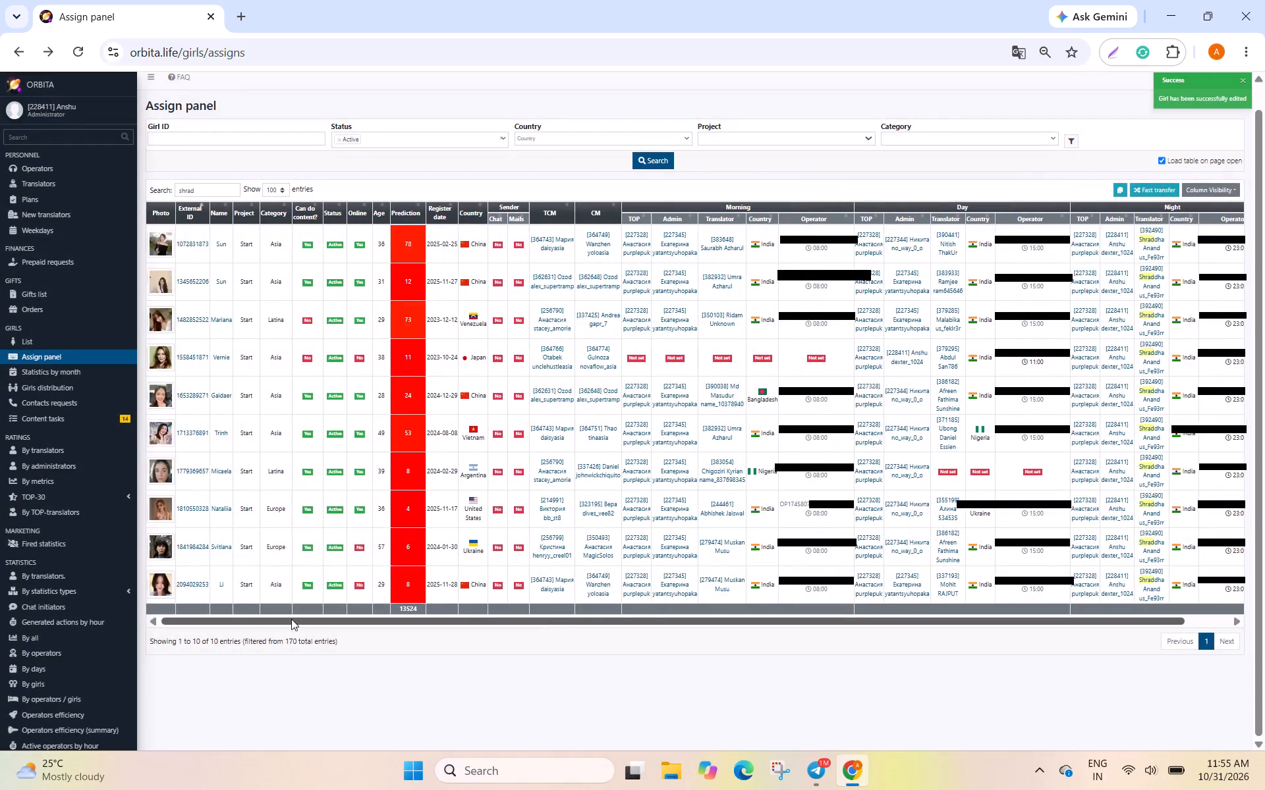
pyautogui.moveTo(291, 619); pyautogui.dragTo(264, 614)
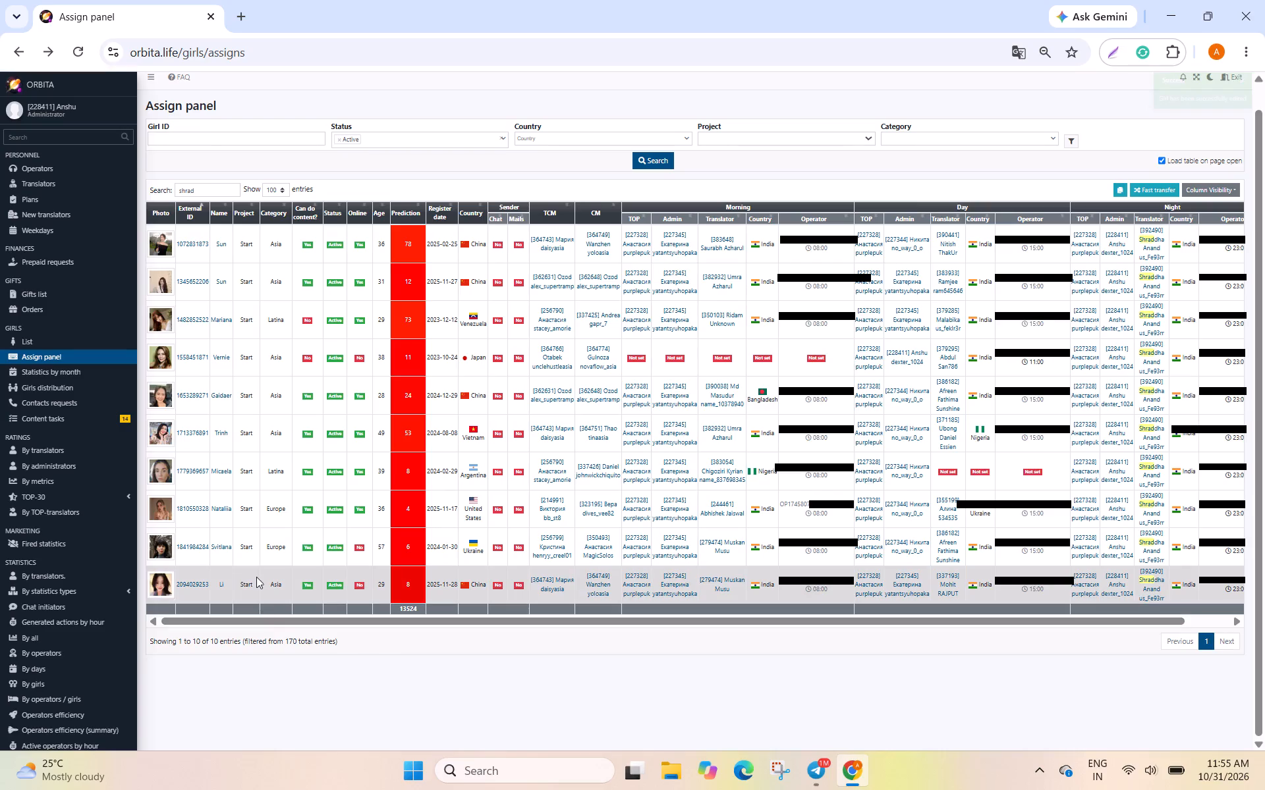
pyautogui.click(229, 190)
pyautogui.click(234, 190)
pyautogui.press('m')
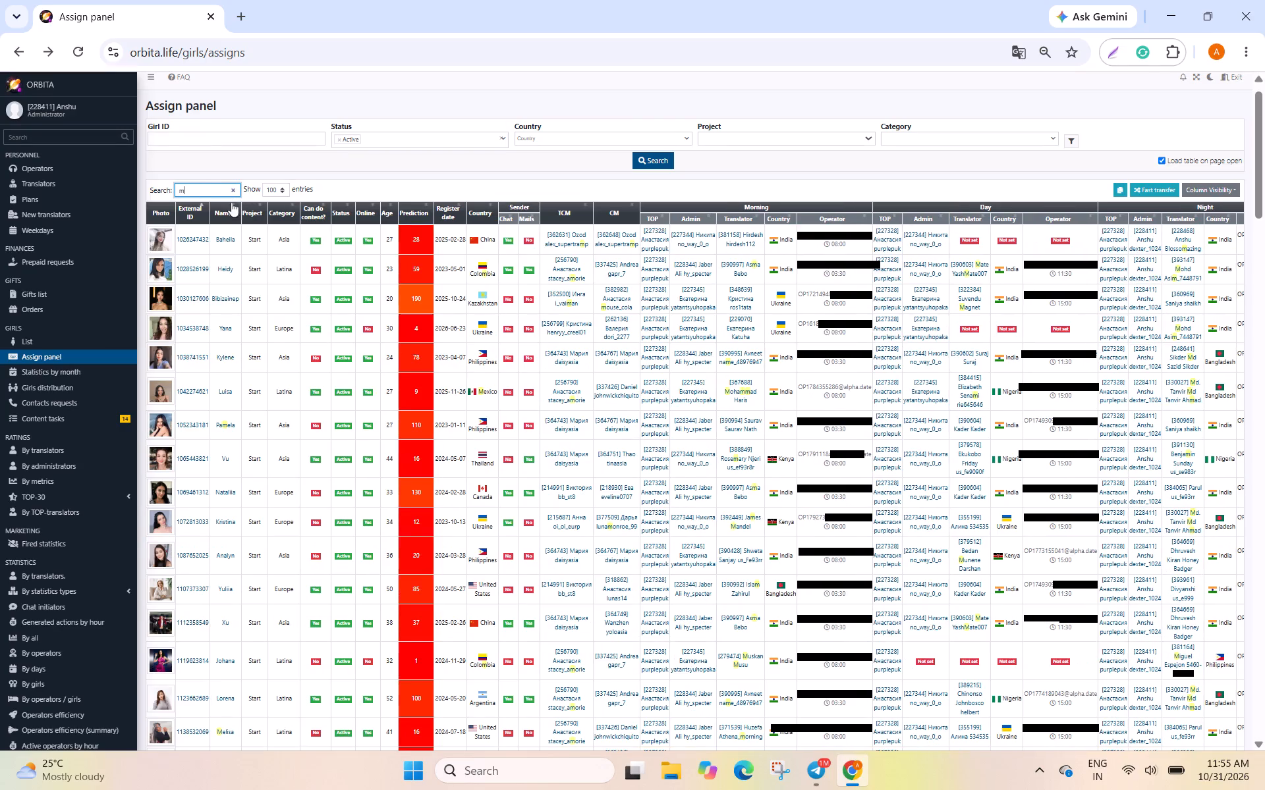
pyautogui.write('el')
pyautogui.press('i')
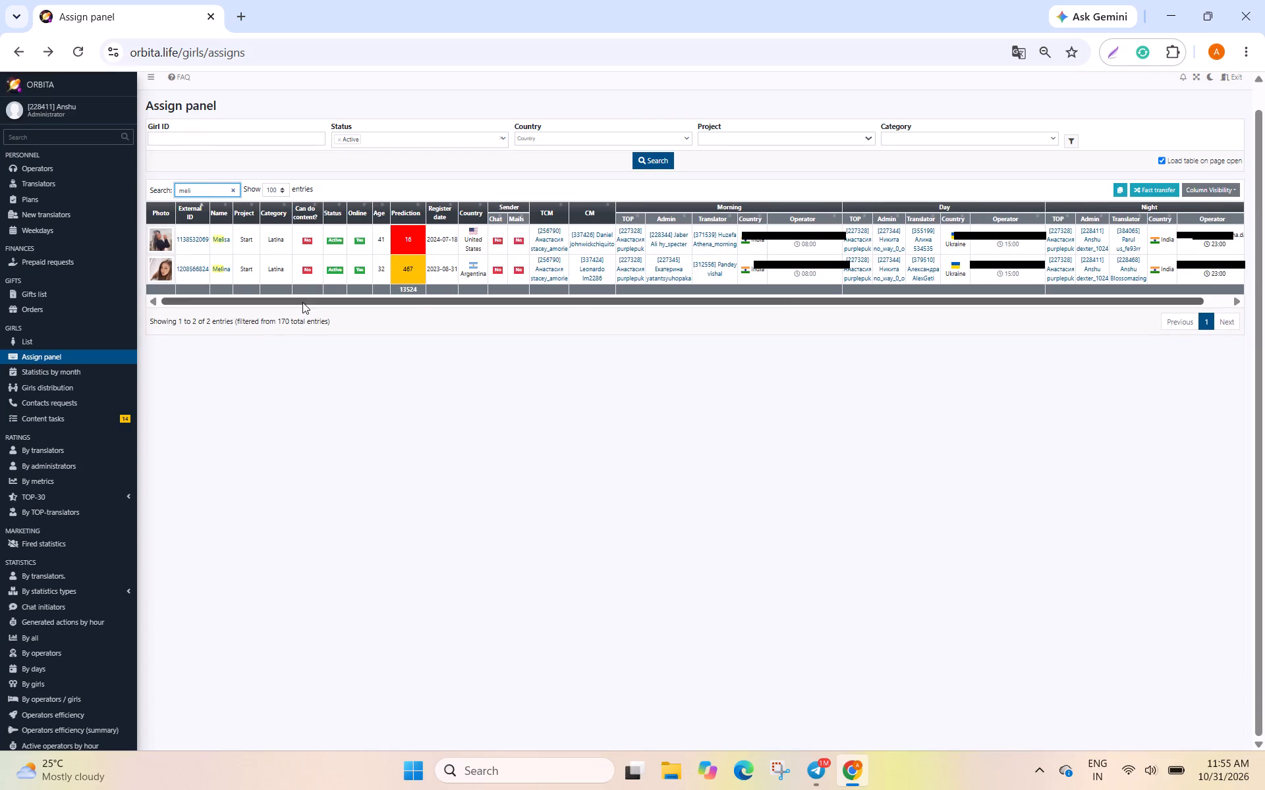
# Assign Melina's night shift to translator Shraddha, select an operator for that shift, and save.
pyautogui.moveTo(302, 303); pyautogui.dragTo(1105, 280)
pyautogui.click(1230, 267)
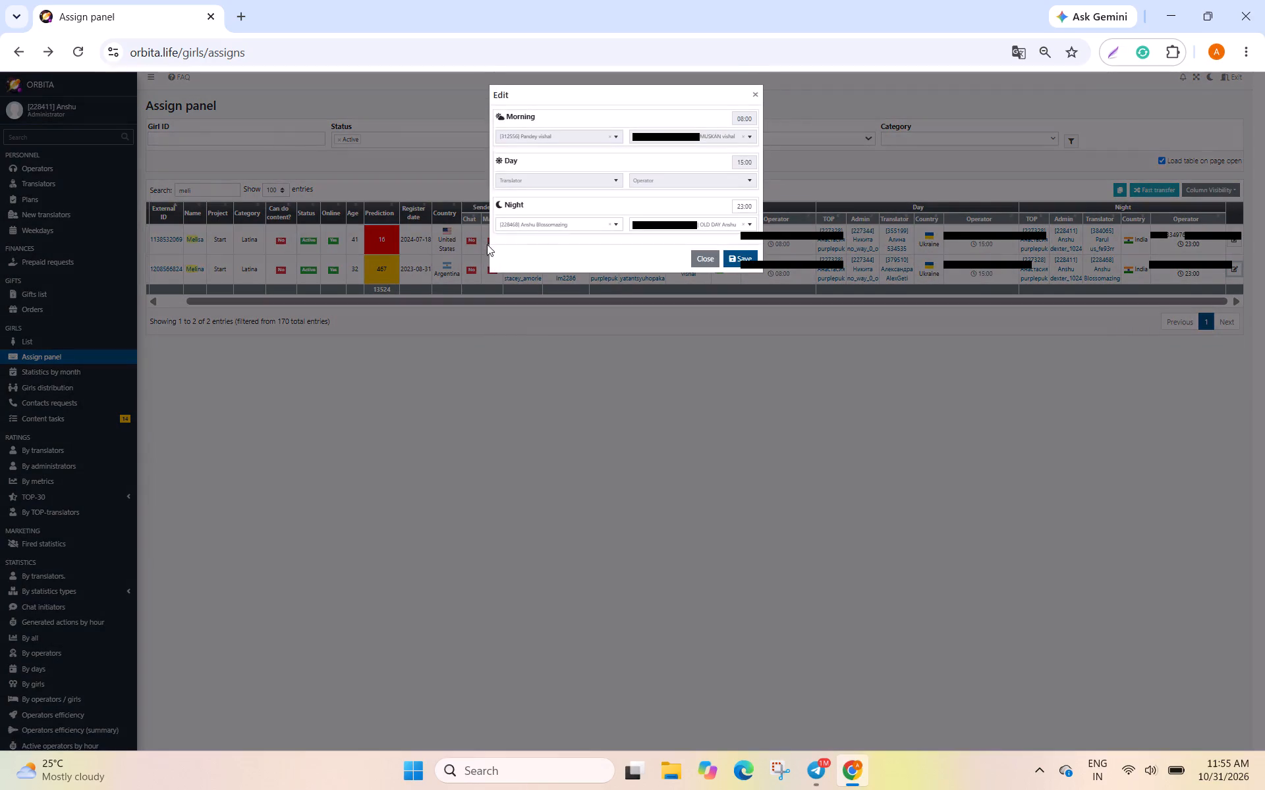
pyautogui.click(562, 223)
pyautogui.click(530, 242)
pyautogui.press('s')
pyautogui.press('h')
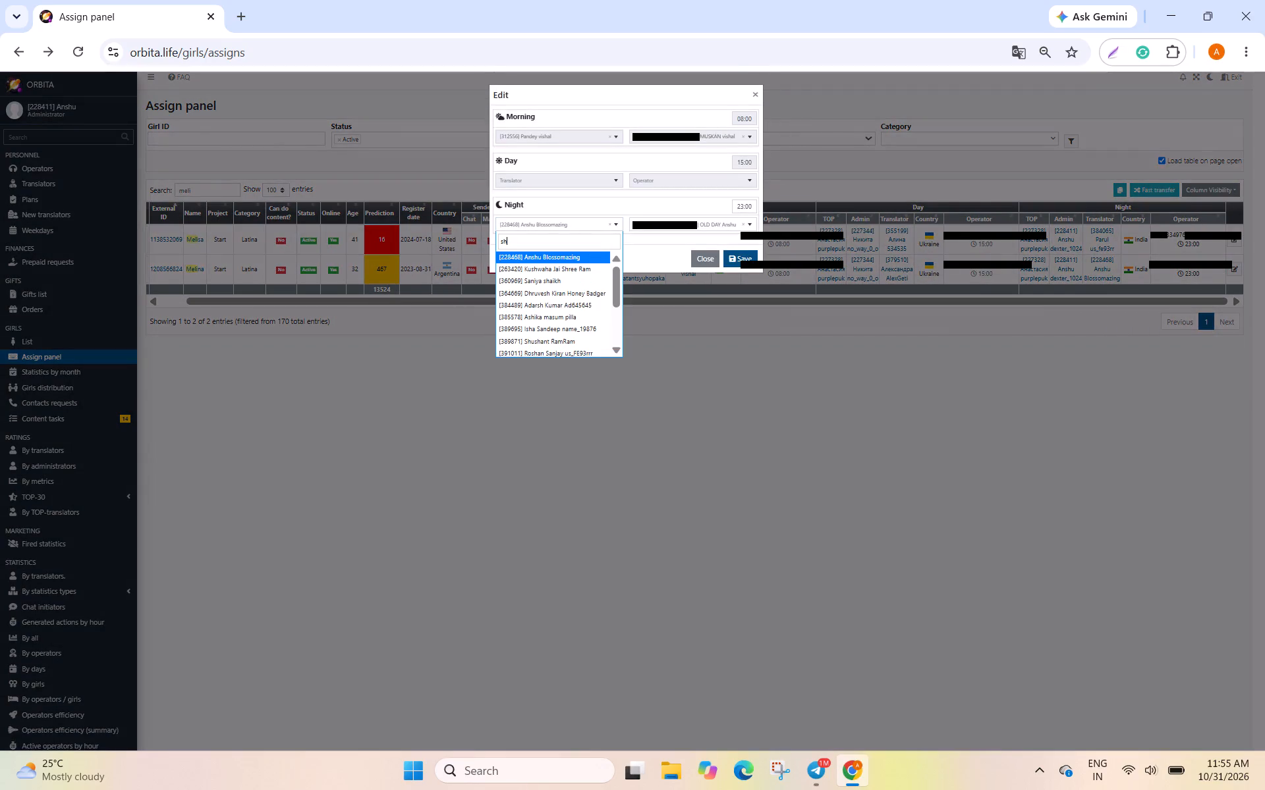
pyautogui.press('r')
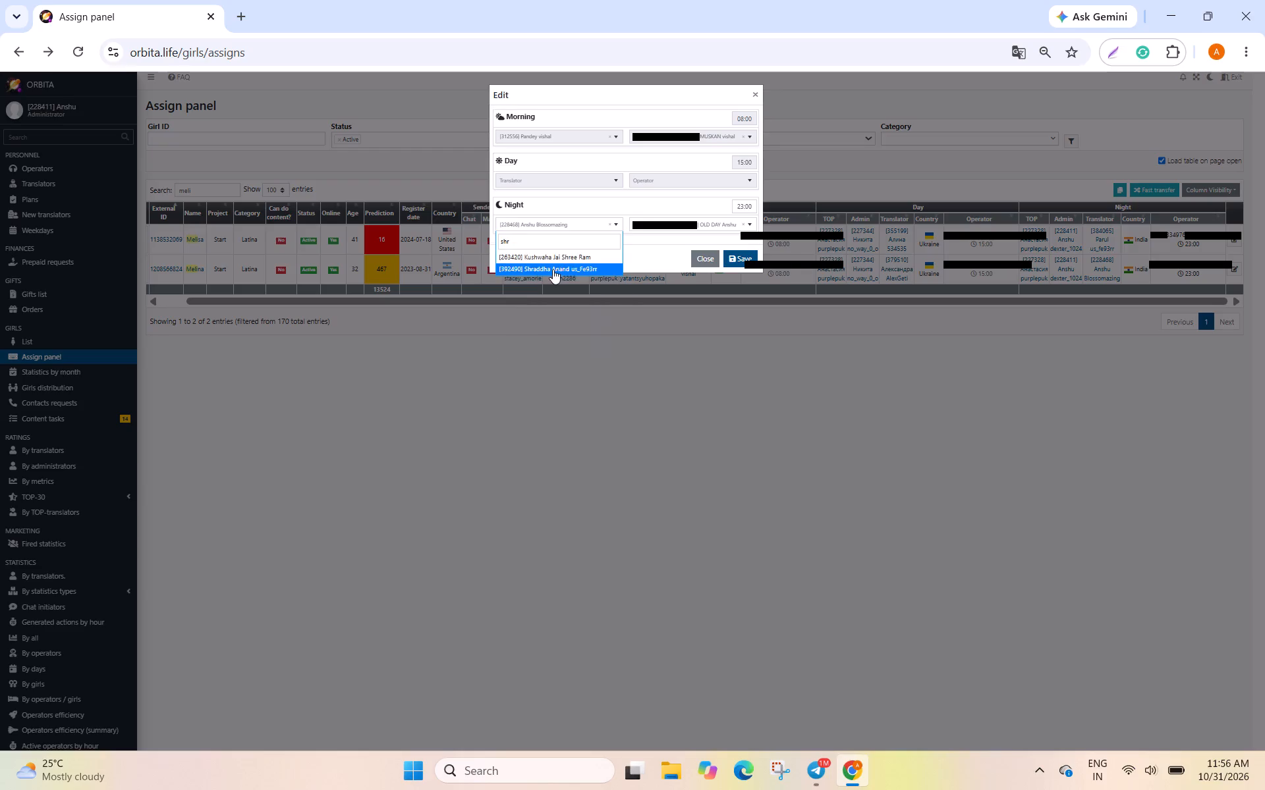
pyautogui.click(553, 269)
pyautogui.click(665, 226)
pyautogui.click(667, 251)
pyautogui.click(751, 263)
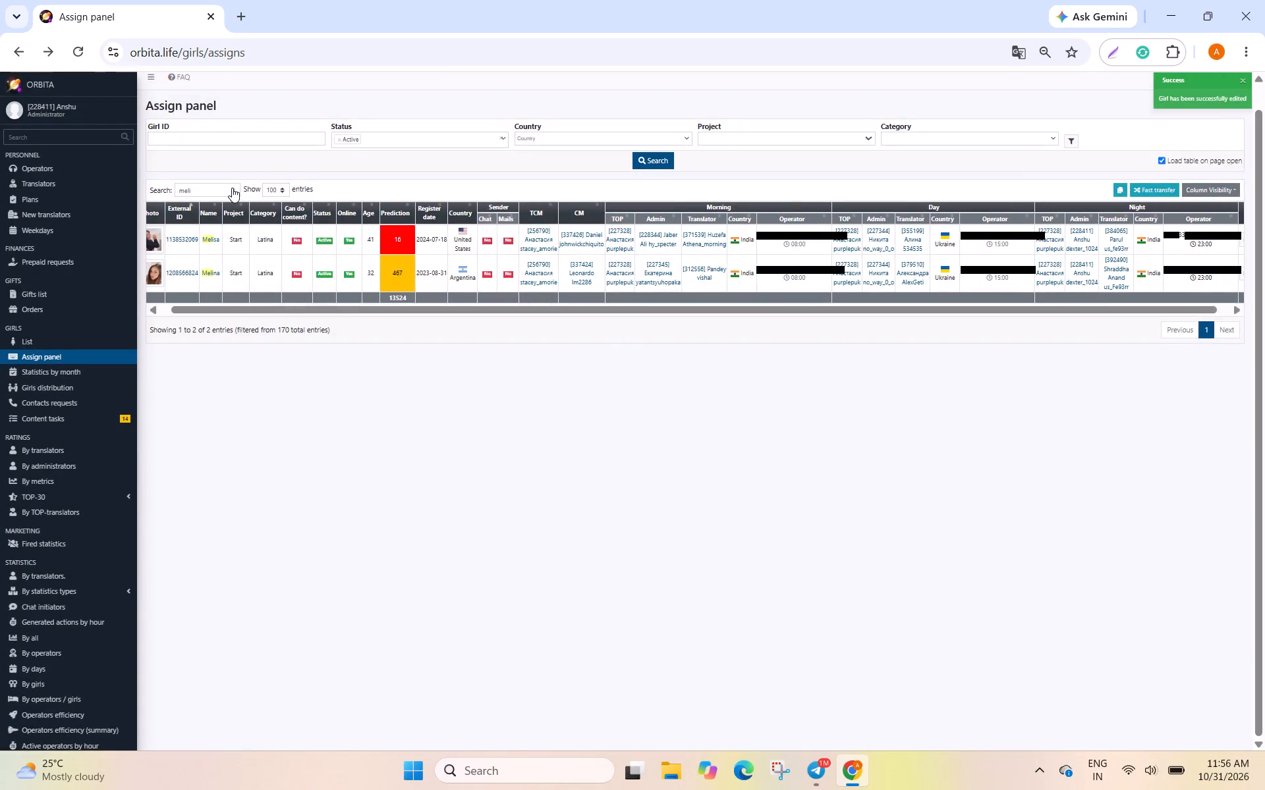
# Replace the table search with "shra" to check the girls assigned to Shraddha.
pyautogui.click(232, 188)
pyautogui.press('s')
pyautogui.press('h')
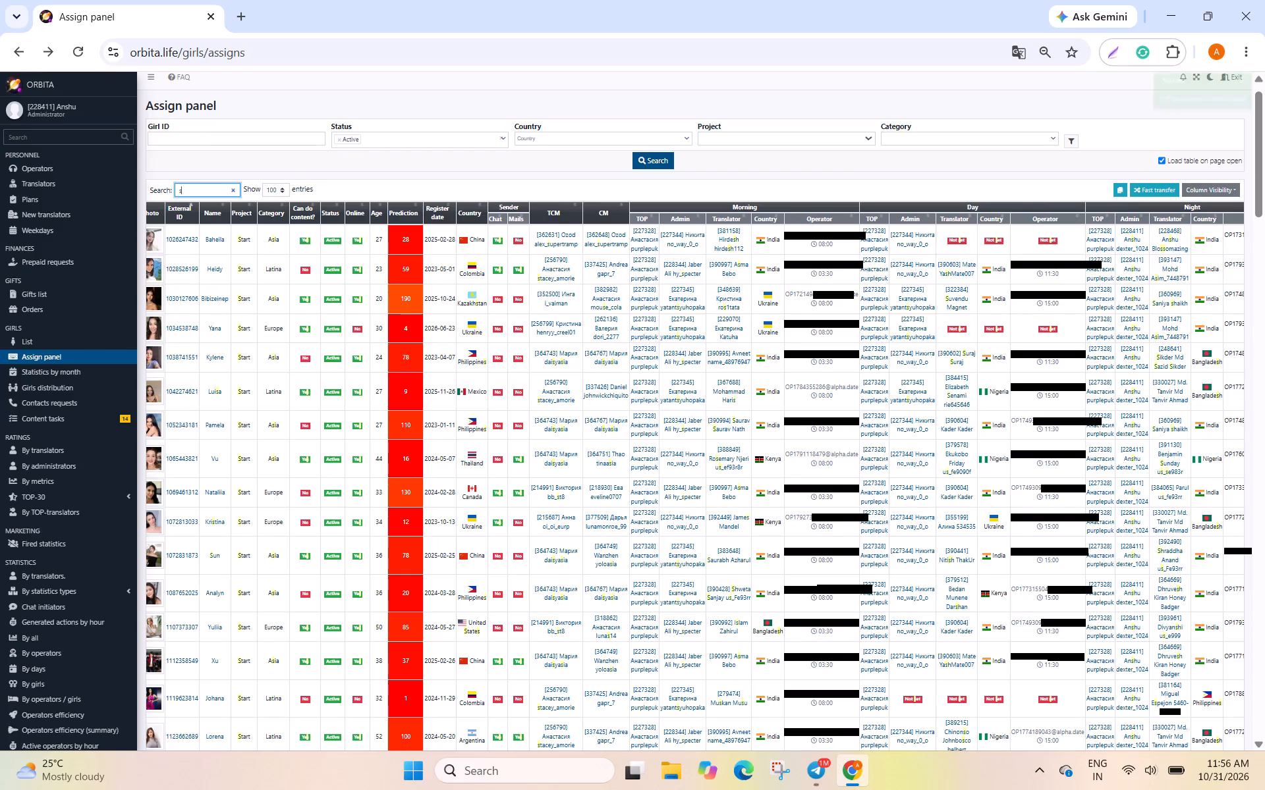
pyautogui.press('r')
pyautogui.press('a')
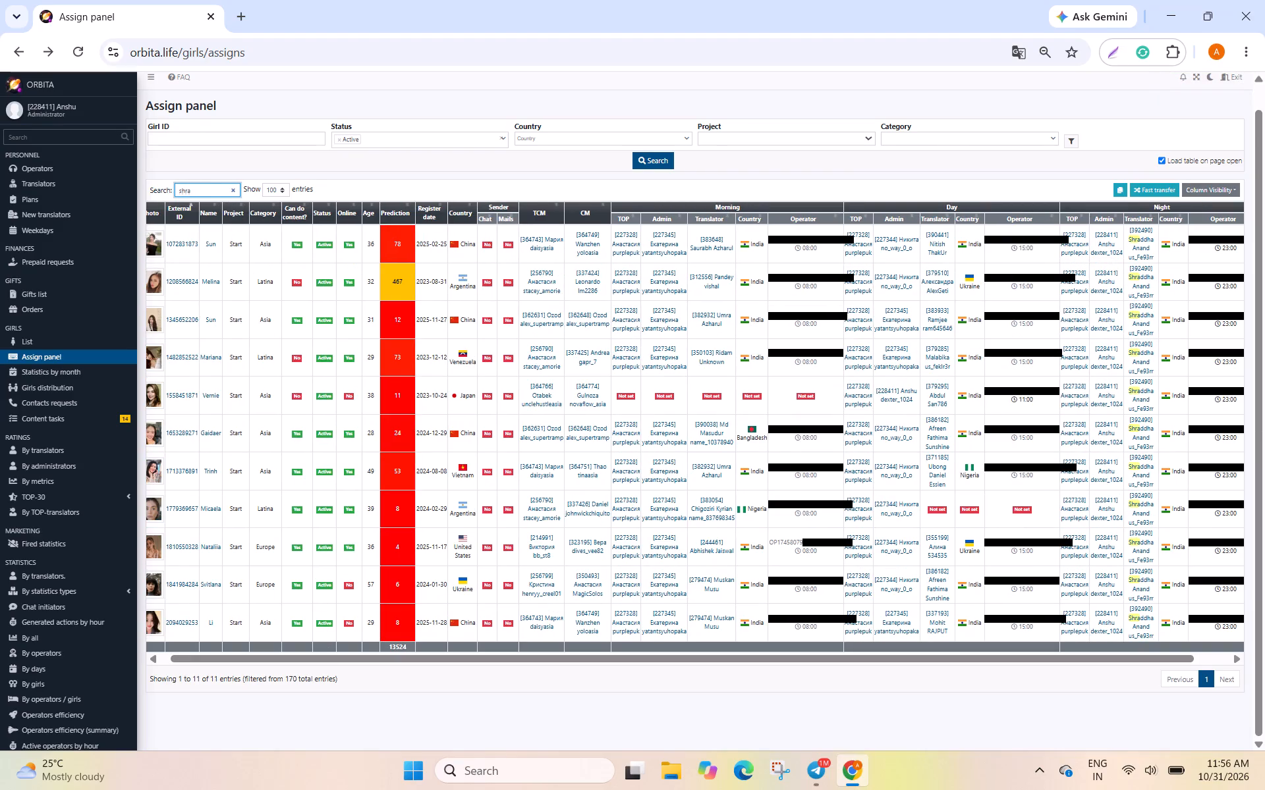
# Replace the table search with "mig" to list the girls assigned to translator Miguel.
pyautogui.click(234, 188)
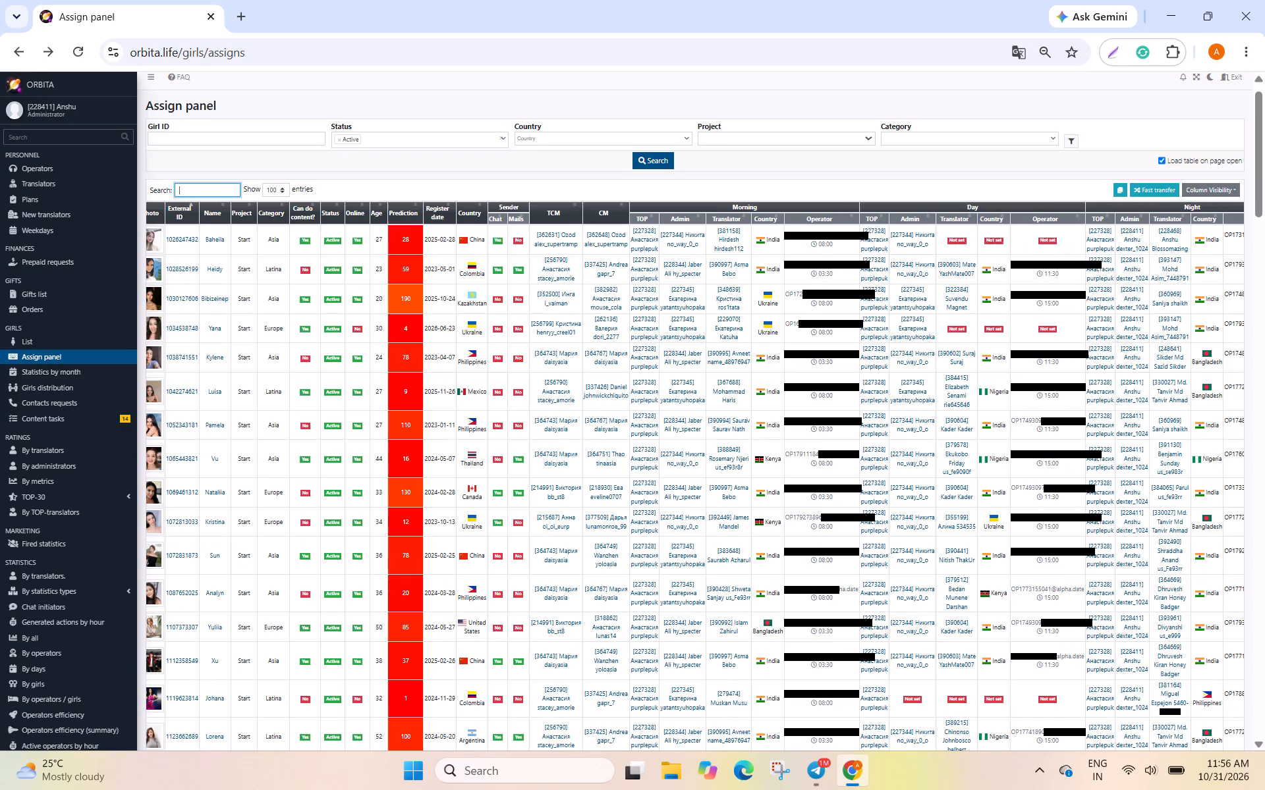
pyautogui.click(192, 191)
pyautogui.write('ma')
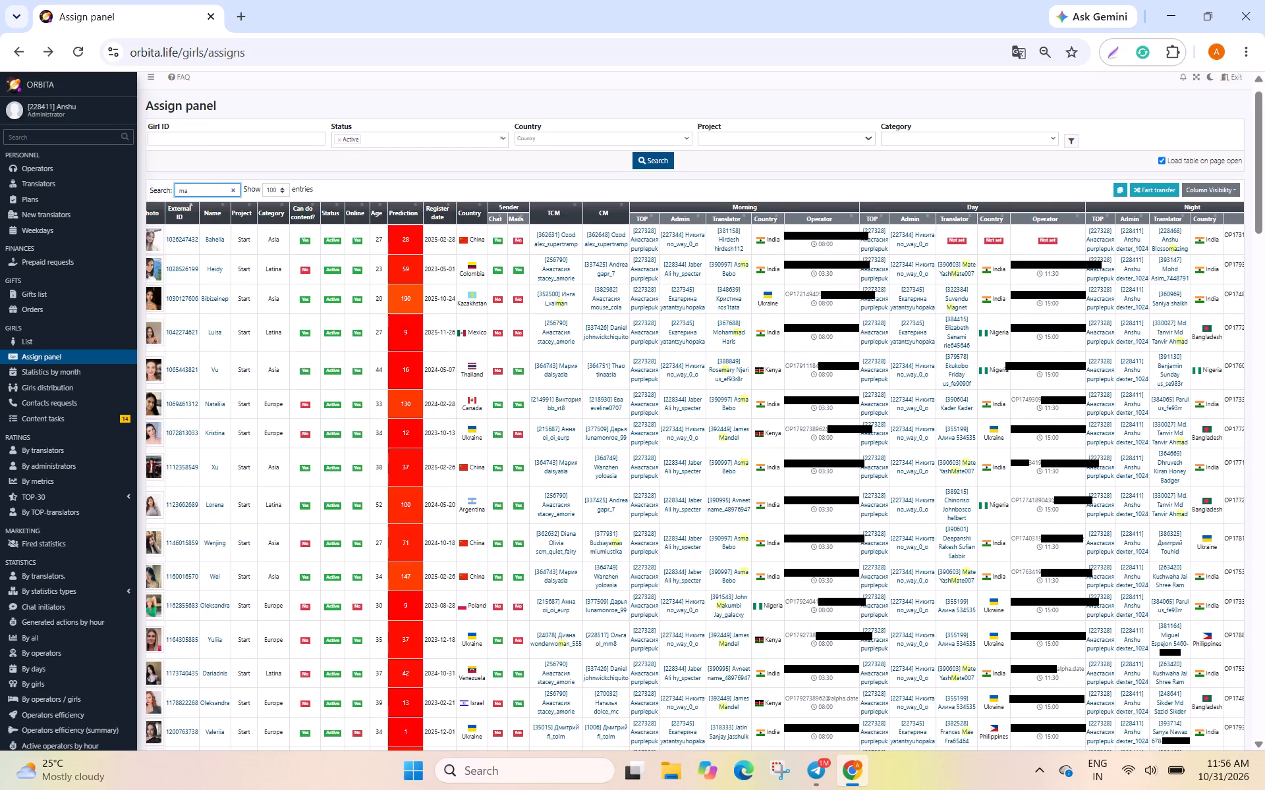
pyautogui.press('BackSpace')
pyautogui.press('i')
pyautogui.press('g')
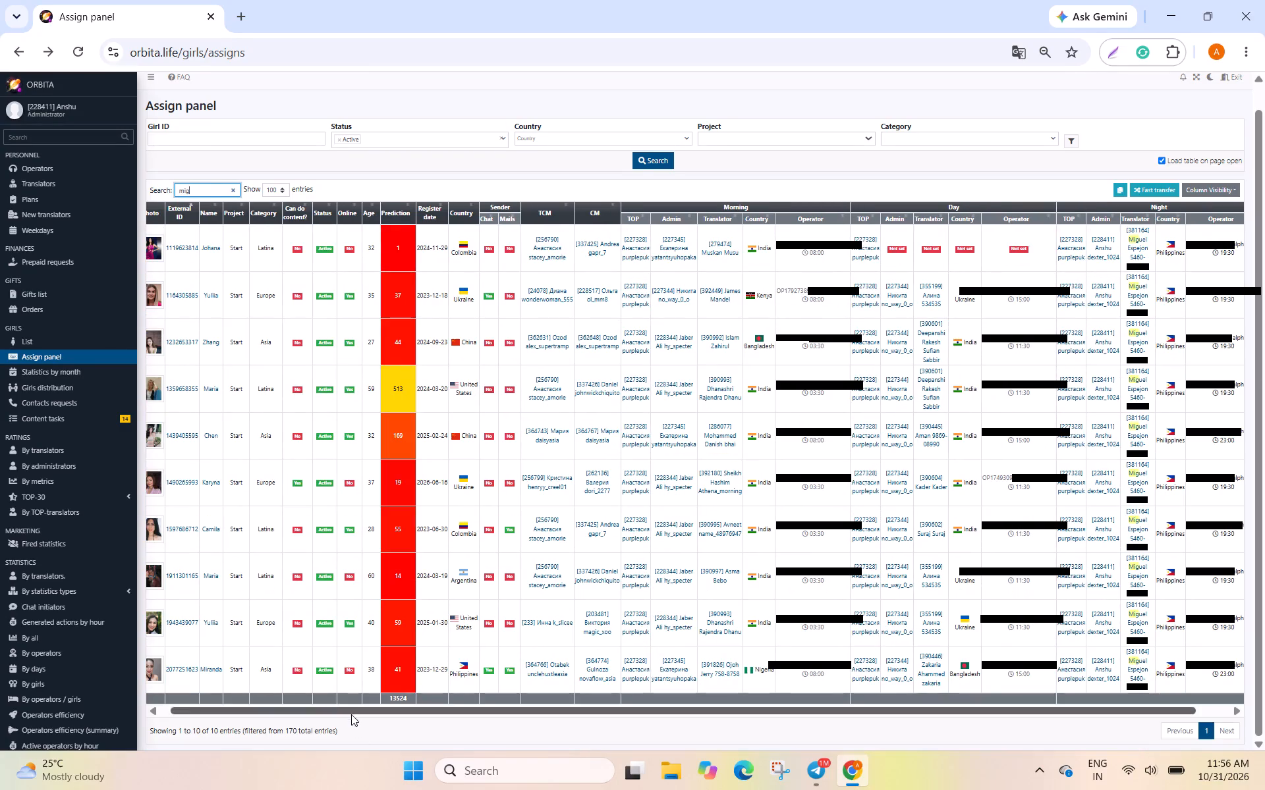
# Assign Chen's night shift to translator Shraddha, select the operator for that shift, and save.
pyautogui.moveTo(347, 709); pyautogui.dragTo(171, 709)
pyautogui.moveTo(186, 711); pyautogui.dragTo(654, 726)
pyautogui.click(1229, 437)
pyautogui.click(526, 229)
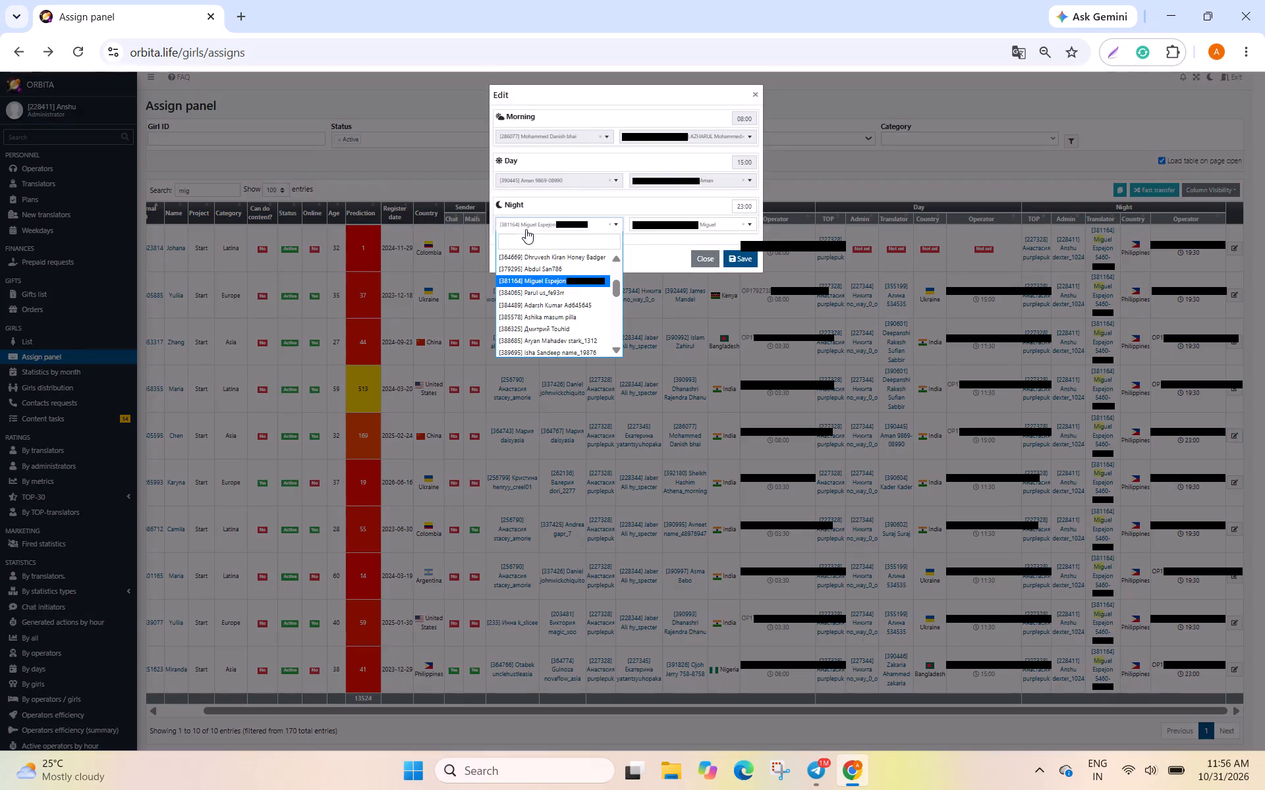
pyautogui.click(516, 239)
pyautogui.press('s')
pyautogui.press('h')
pyautogui.press('r')
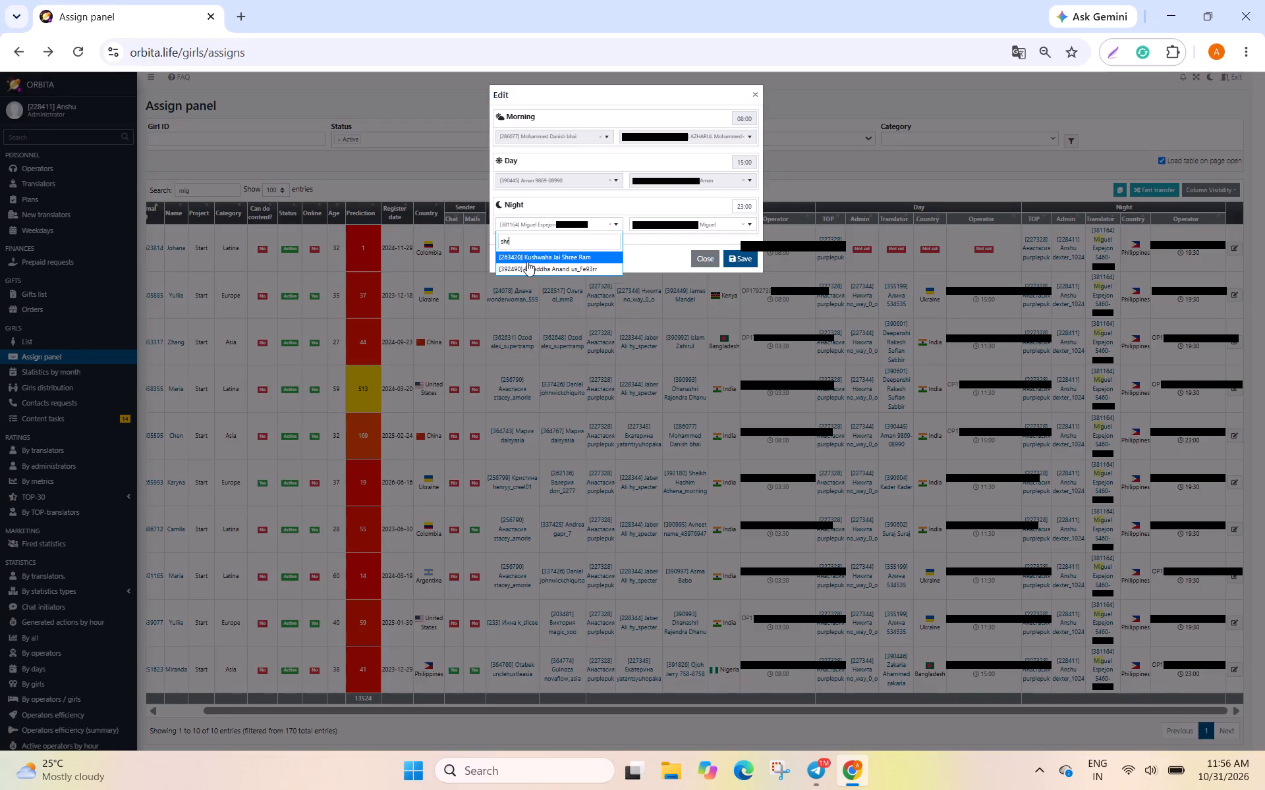
pyautogui.click(533, 264)
pyautogui.click(652, 220)
pyautogui.click(656, 258)
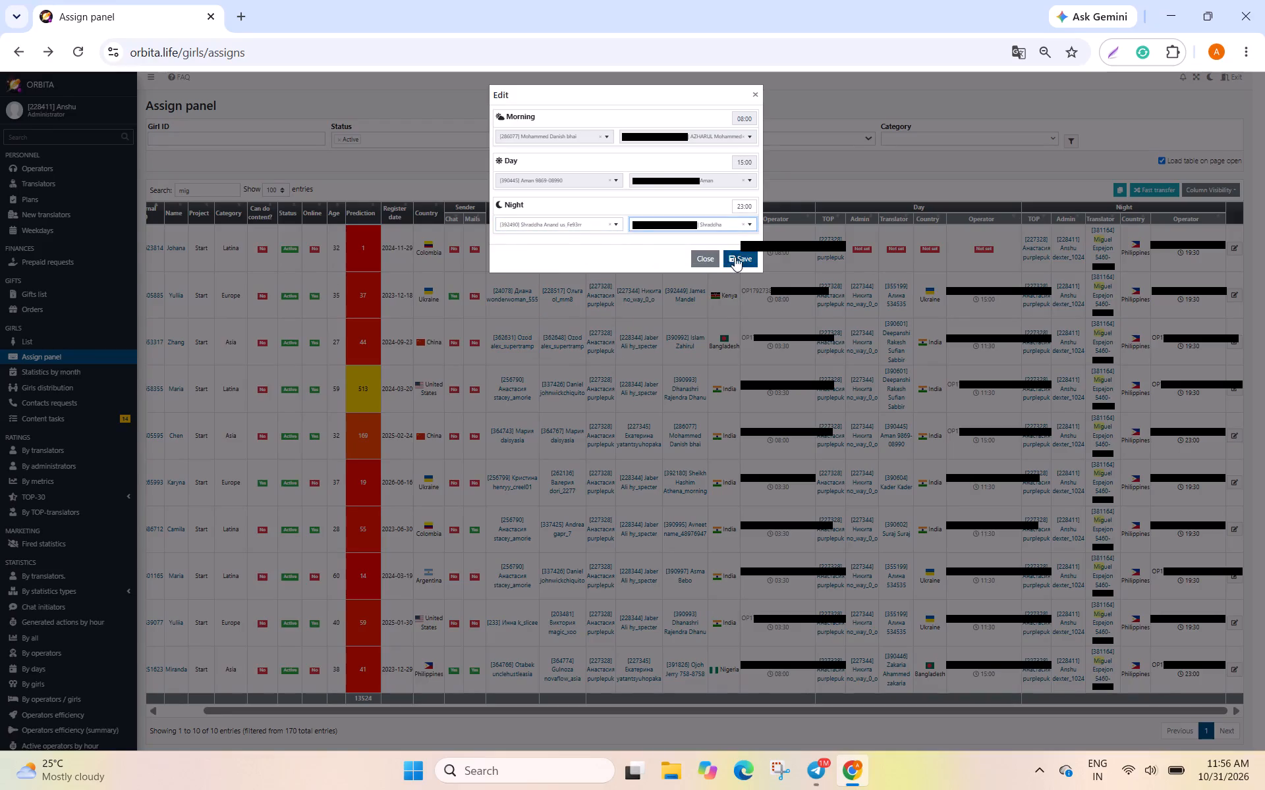
pyautogui.click(735, 257)
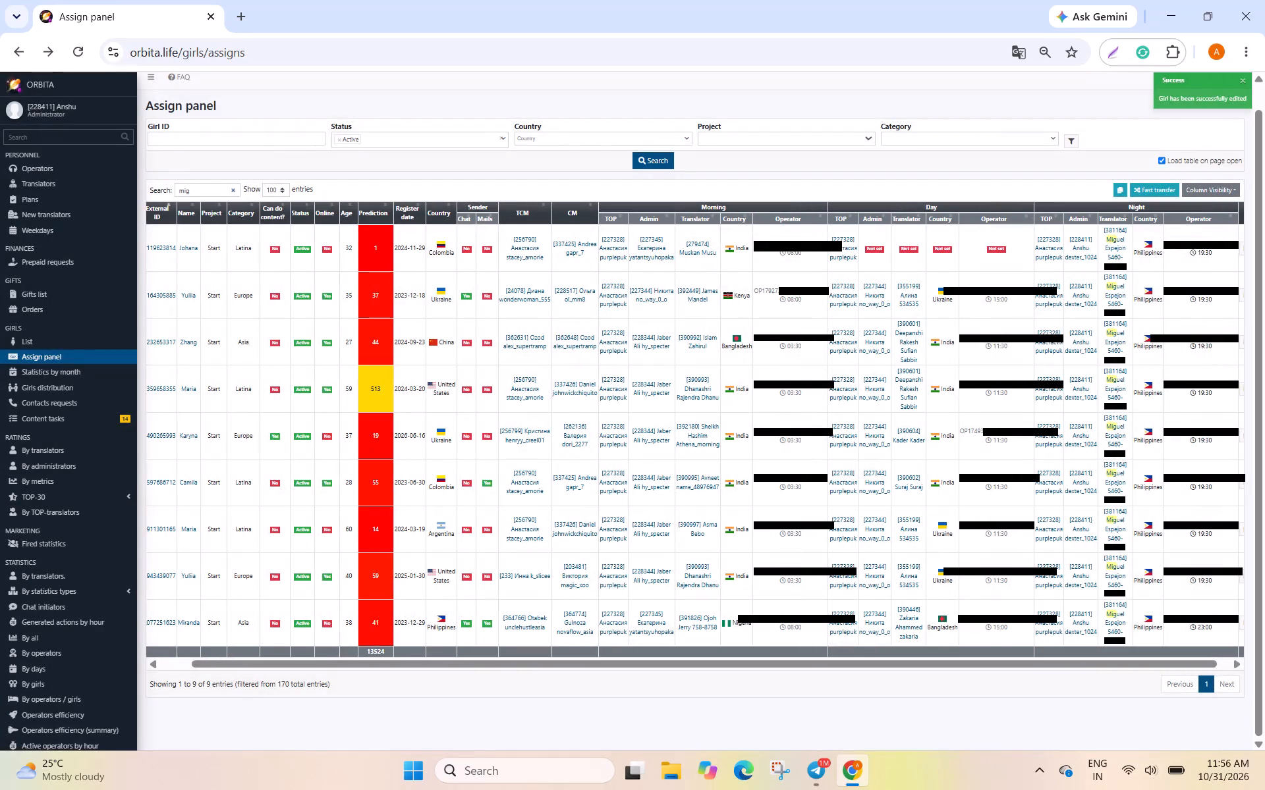
# Replace the table search with "shra" to list the girls assigned to Shraddha.
pyautogui.click(236, 190)
pyautogui.click(234, 190)
pyautogui.press('s')
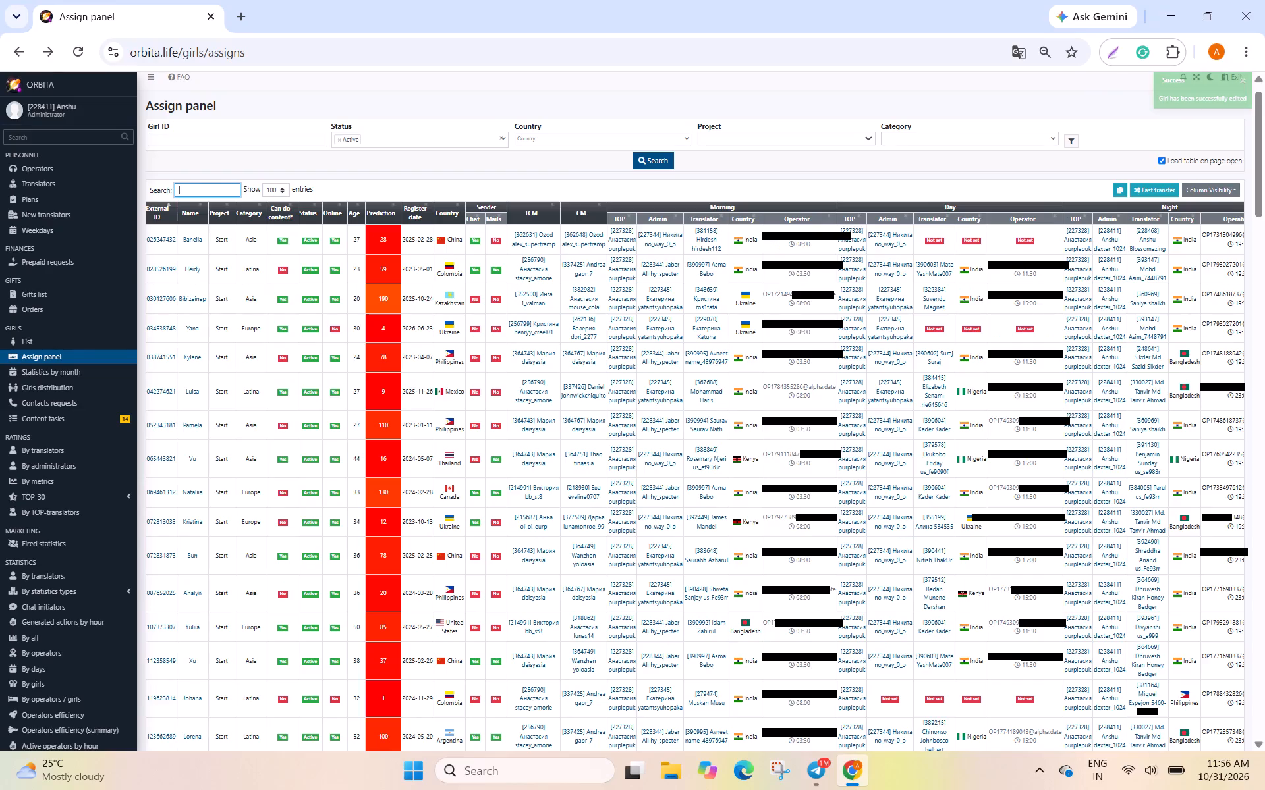
pyautogui.write('hr')
pyautogui.press('a')
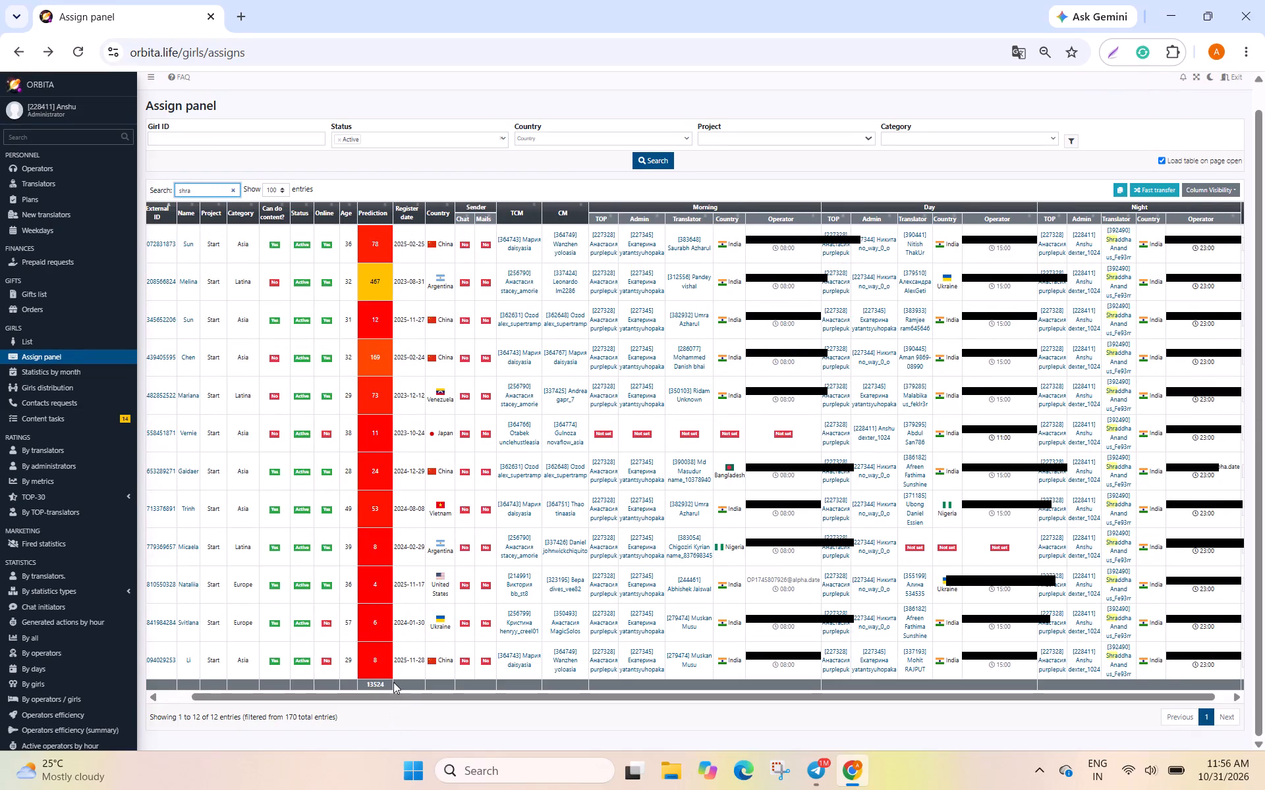
# Assign Micaela's night shift to translator Miguel, select the operator for that shift, and save.
pyautogui.moveTo(393, 695); pyautogui.dragTo(255, 697)
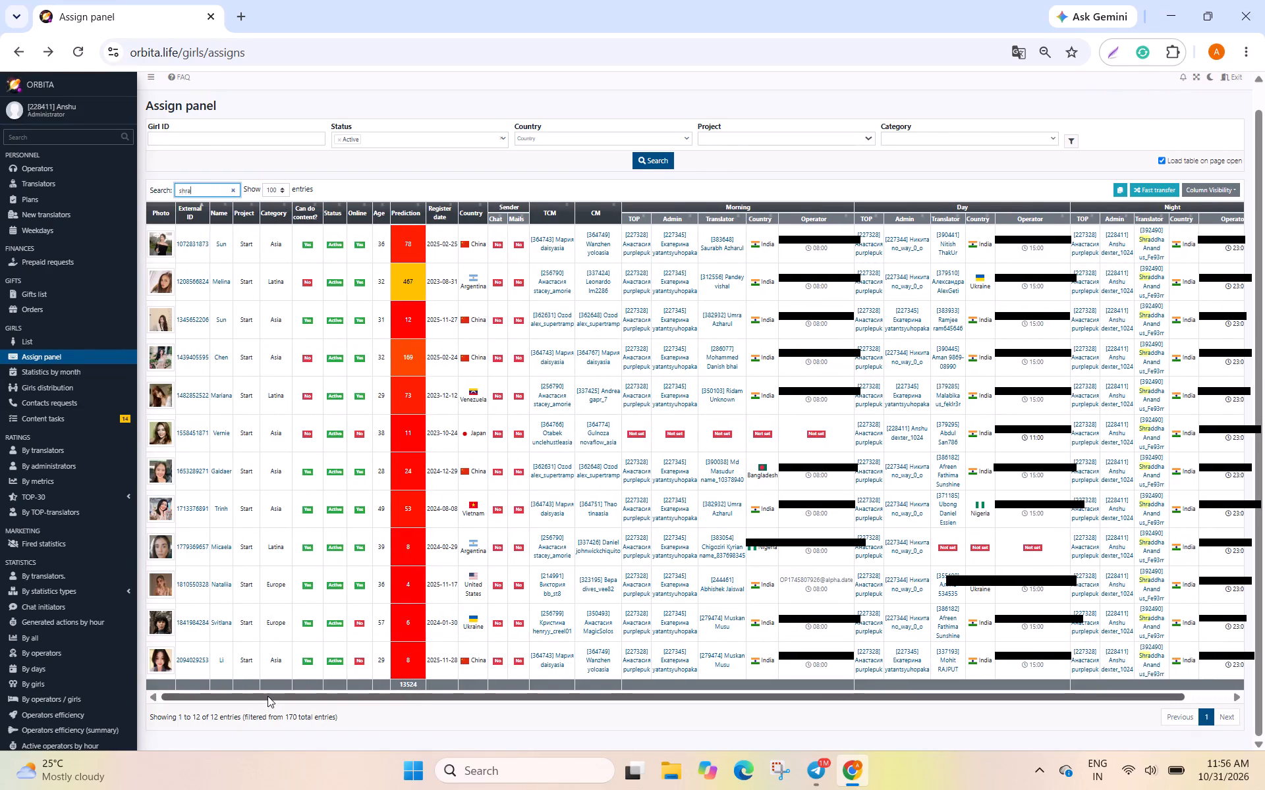
pyautogui.moveTo(267, 696); pyautogui.dragTo(683, 692)
pyautogui.click(1229, 540)
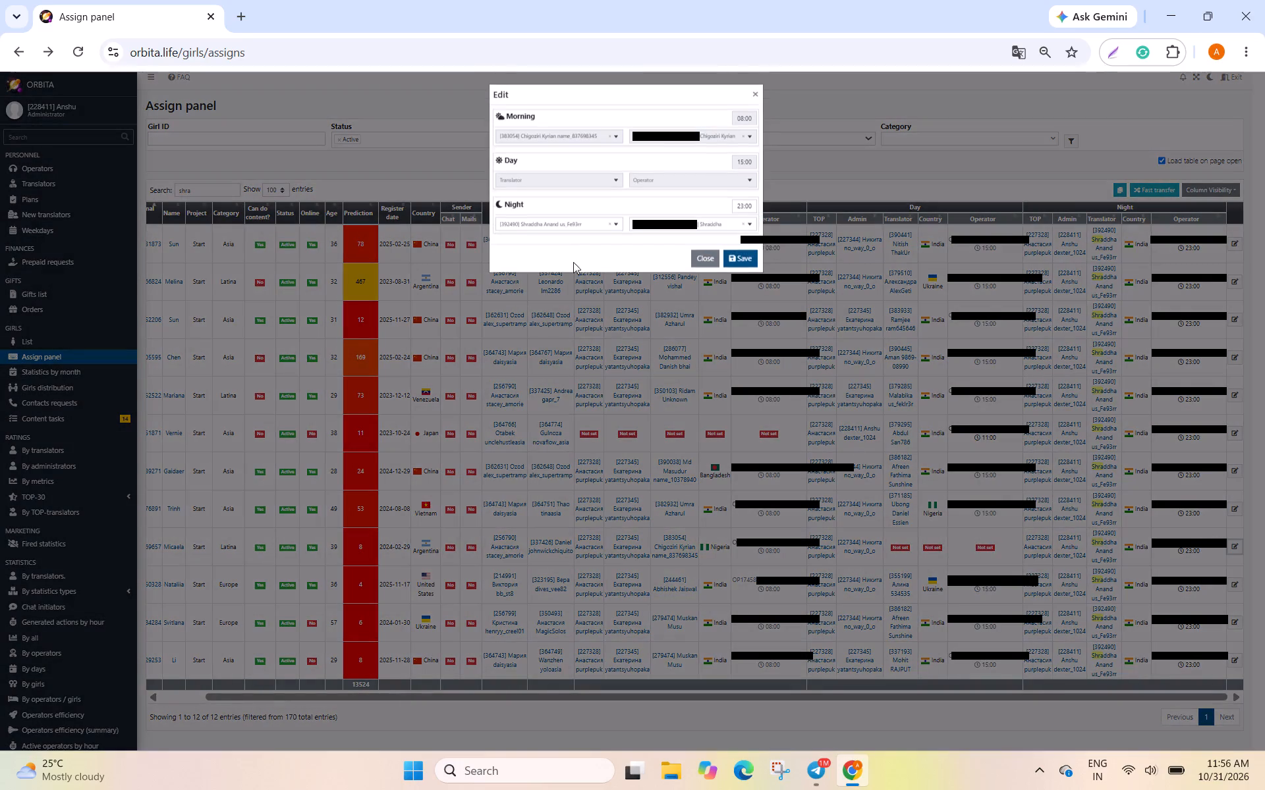
pyautogui.click(553, 228)
pyautogui.click(526, 245)
pyautogui.write('mig')
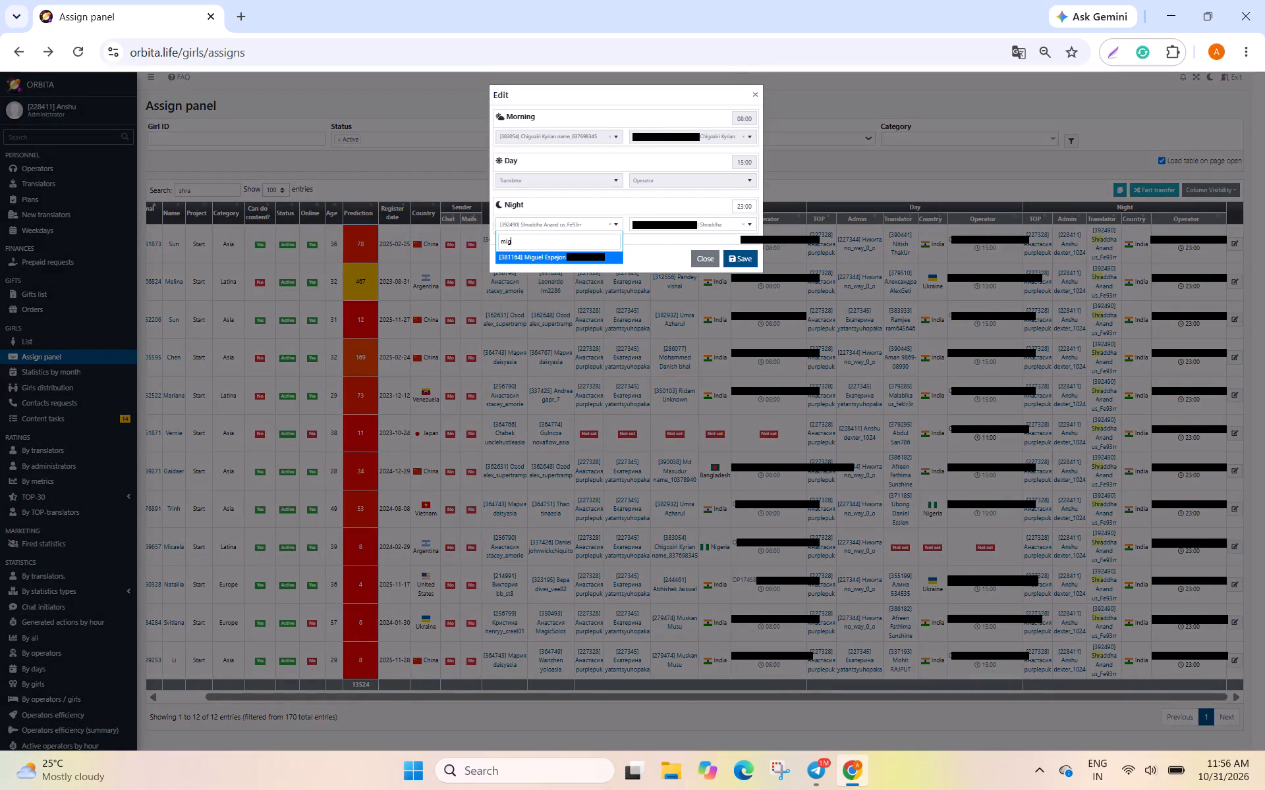
pyautogui.click(548, 257)
pyautogui.click(690, 215)
pyautogui.click(687, 226)
pyautogui.click(687, 250)
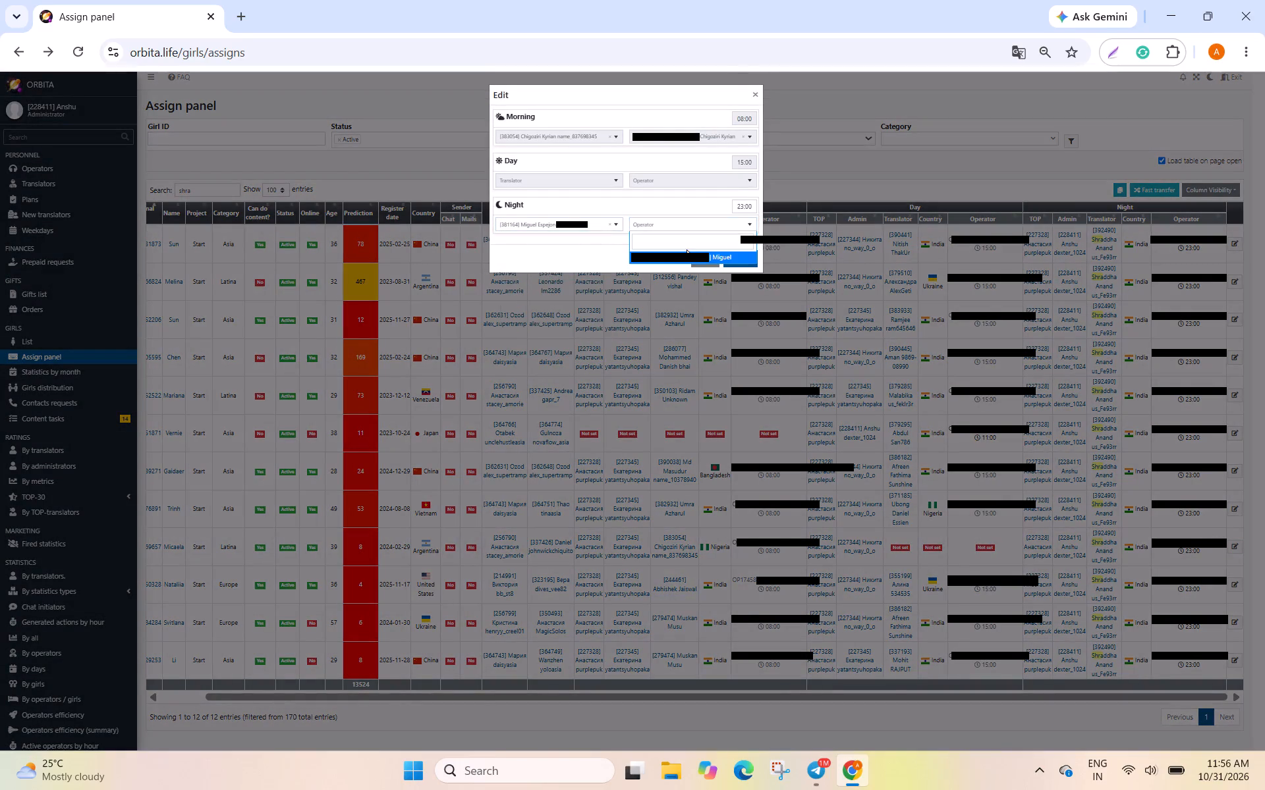
pyautogui.click(687, 257)
pyautogui.click(742, 256)
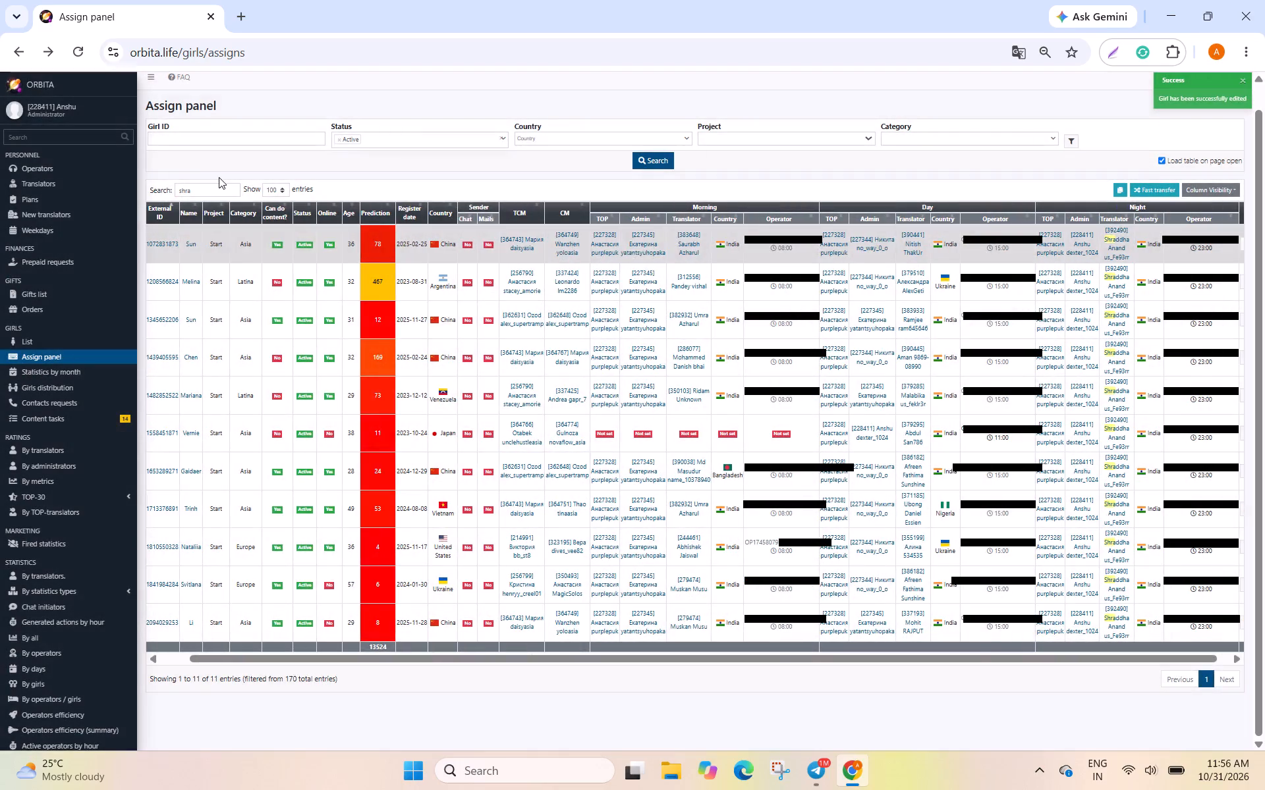
# Replace the table search with "cheri" to check Cheri's shift assignments.
pyautogui.click(233, 192)
pyautogui.write('che')
pyautogui.press('r')
pyautogui.press('i')
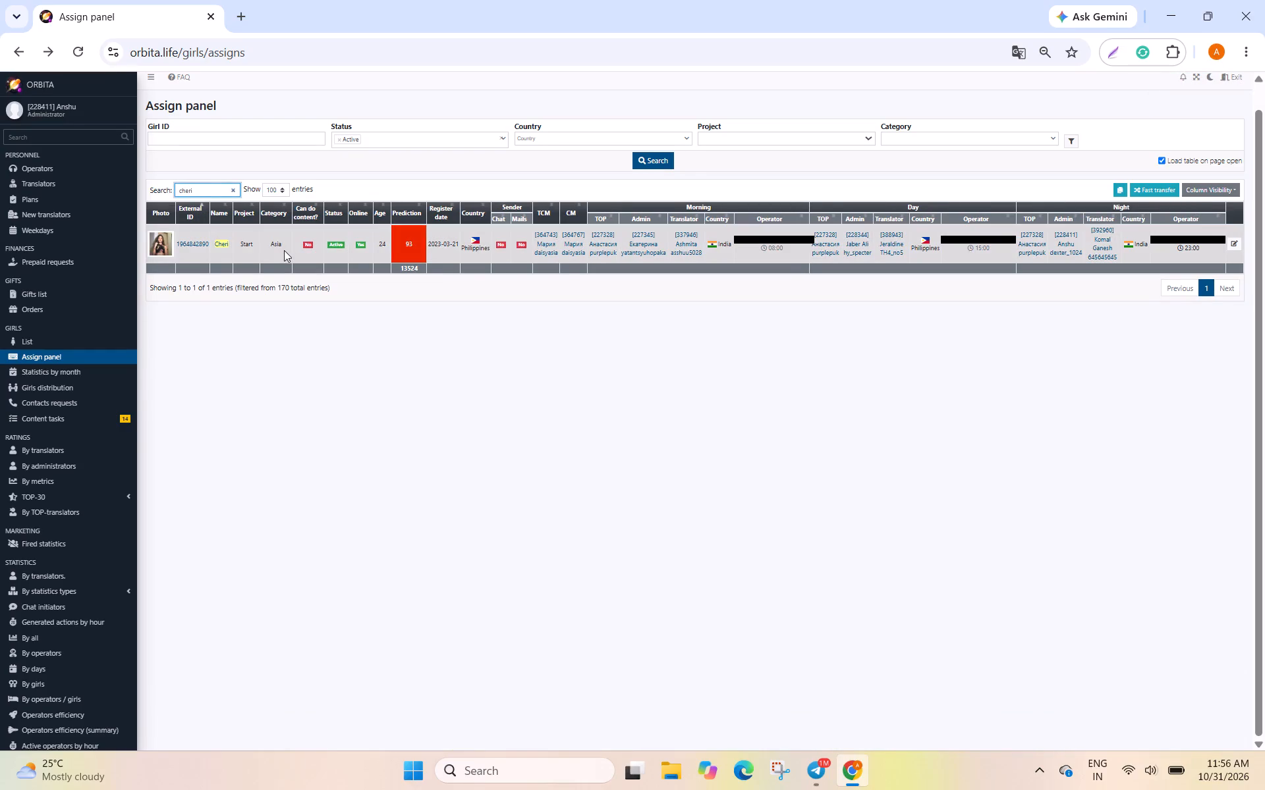
# Replace the table search with "kom" to check the girls assigned to translator Komal.
pyautogui.click(234, 188)
pyautogui.press('k')
pyautogui.press('o')
pyautogui.press('m')
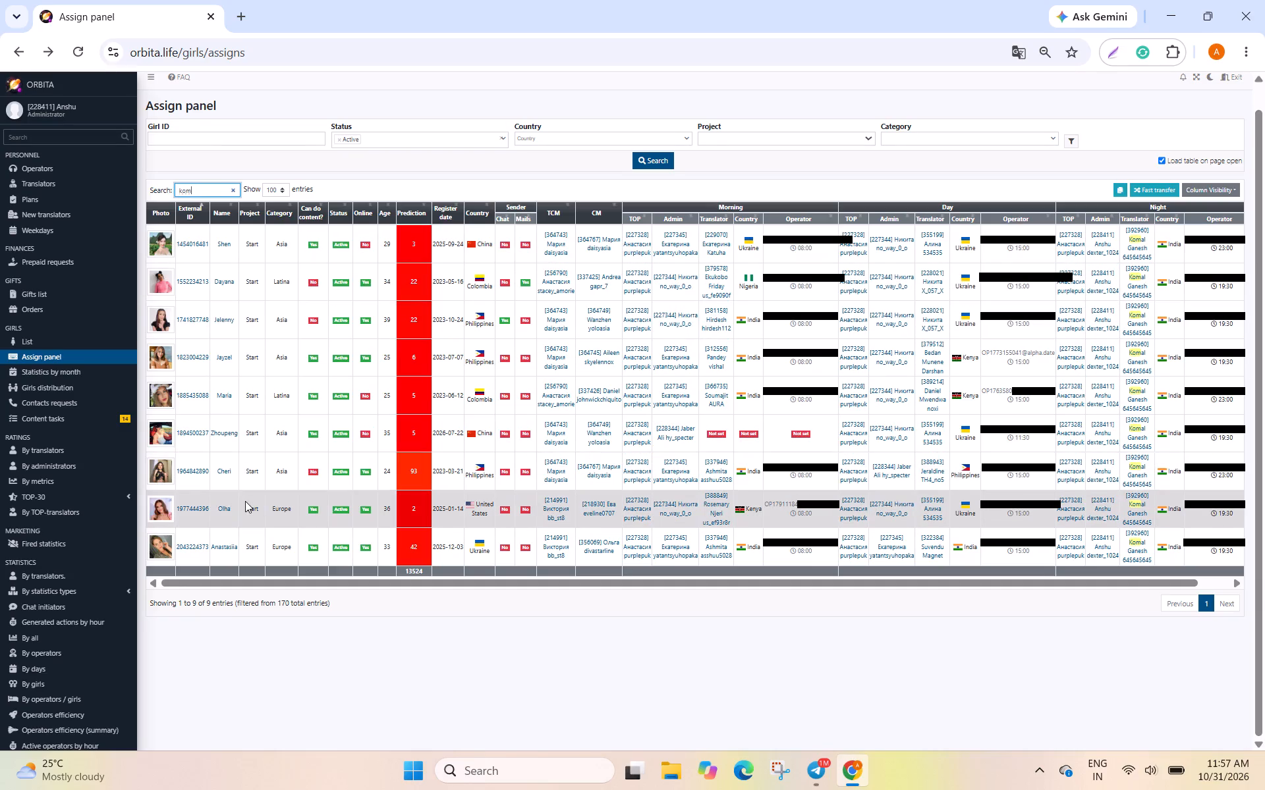
# Replace the table search with "asim" to check the girls assigned to translator Asim.
pyautogui.click(233, 189)
pyautogui.press('a')
pyautogui.press('s')
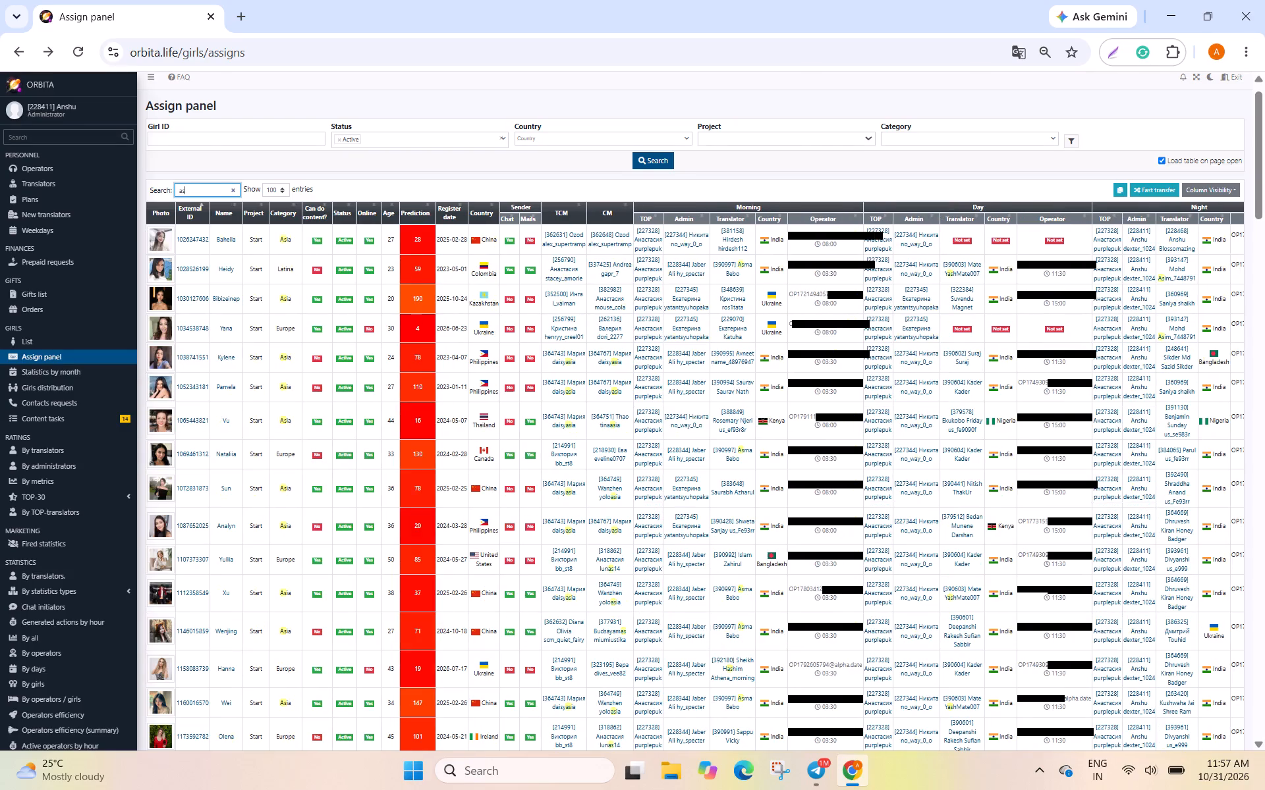
pyautogui.press('m')
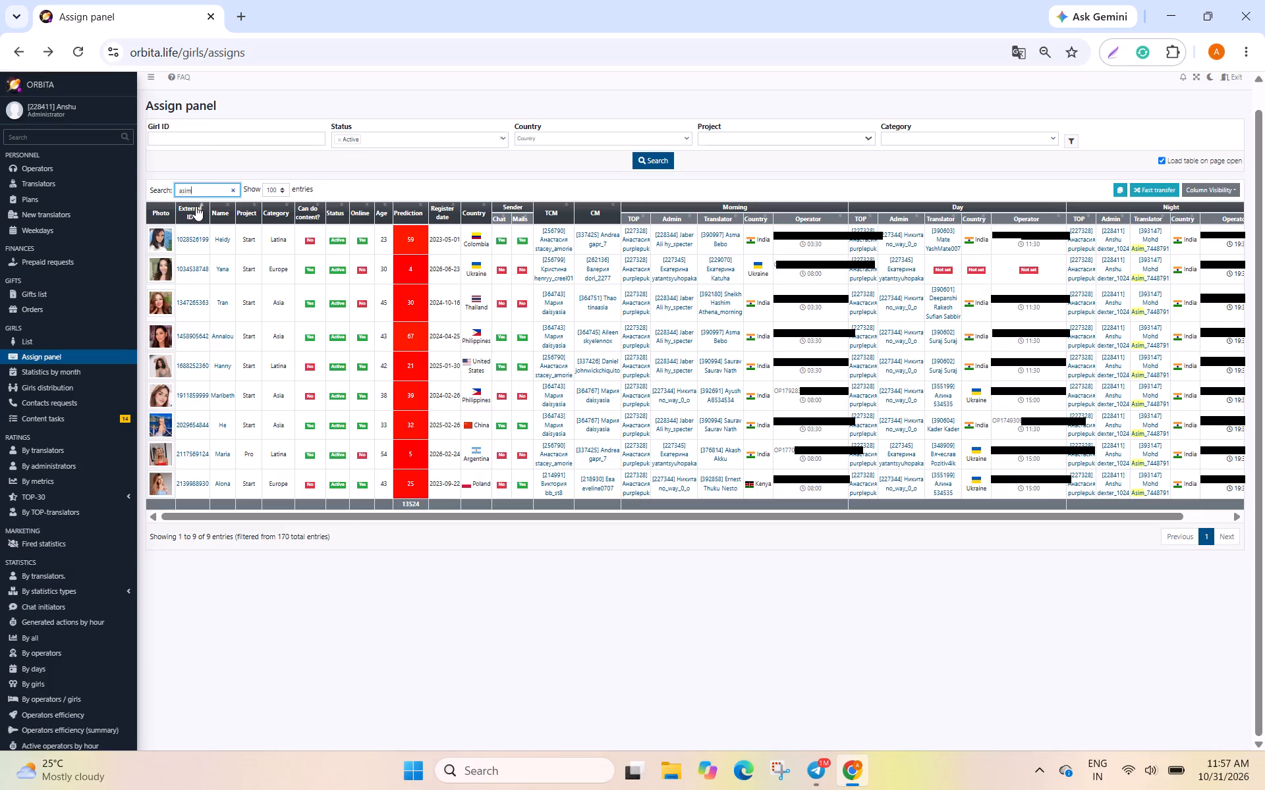
# Replace the table search with "sany" to list the girls assigned to translator Sanya.
pyautogui.click(233, 190)
pyautogui.press('s')
pyautogui.press('a')
pyautogui.press('n')
pyautogui.press('y')
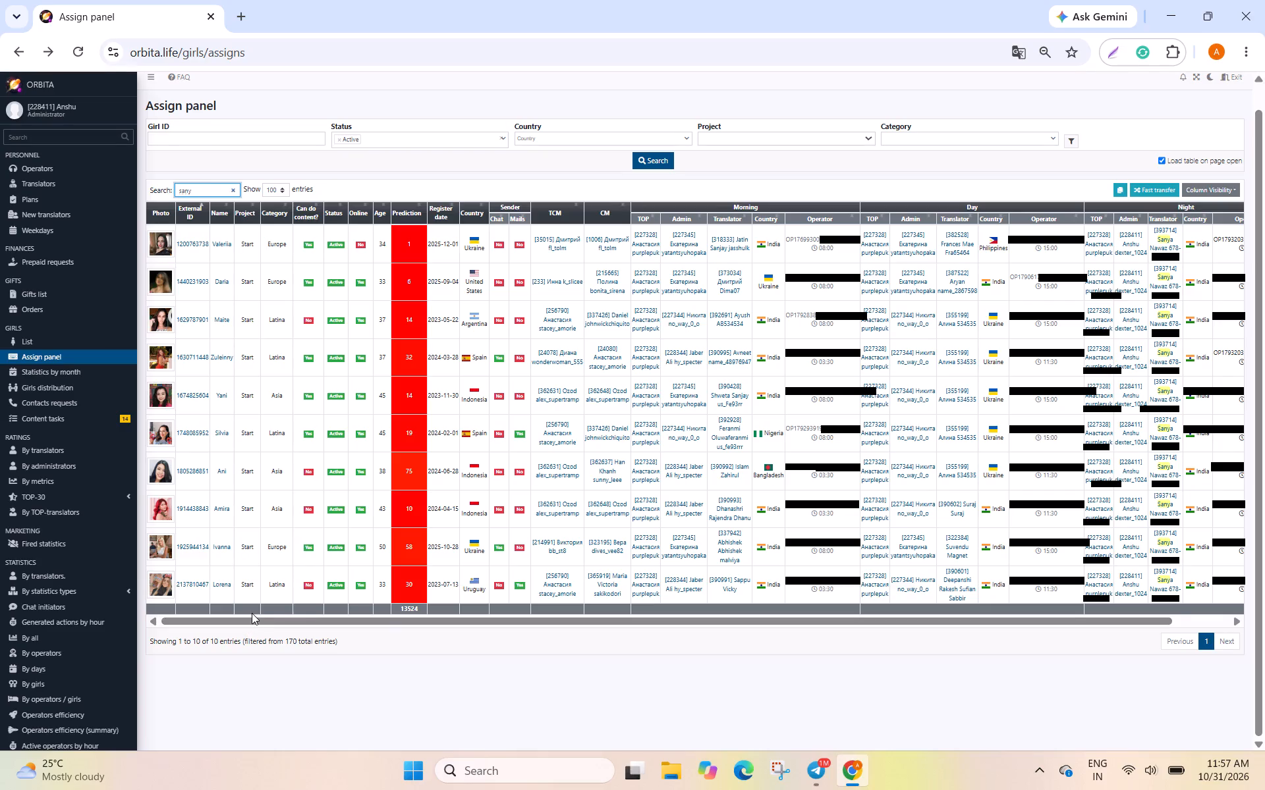
# Assign Yani's night shift to translator Shraddha, select the operator for that shift, and save.
pyautogui.moveTo(252, 621); pyautogui.dragTo(276, 617)
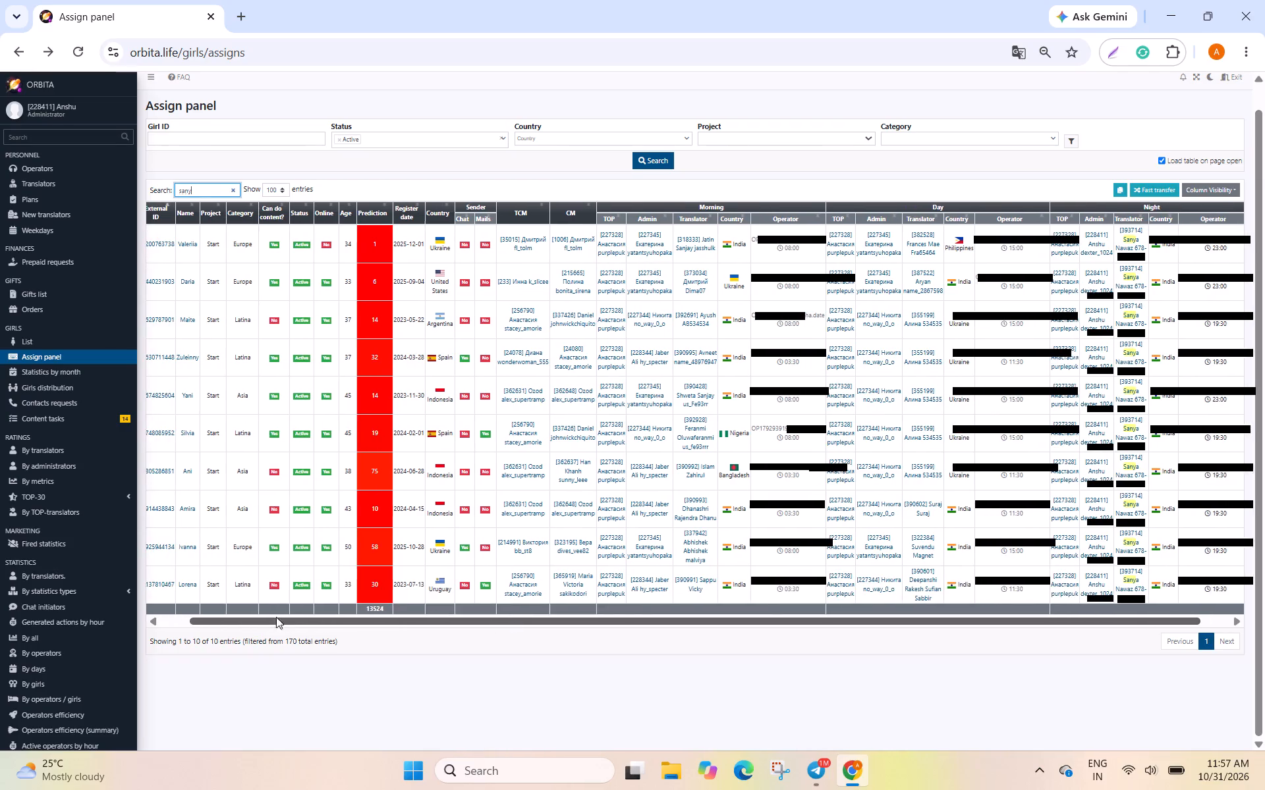
pyautogui.moveTo(276, 617); pyautogui.dragTo(857, 608)
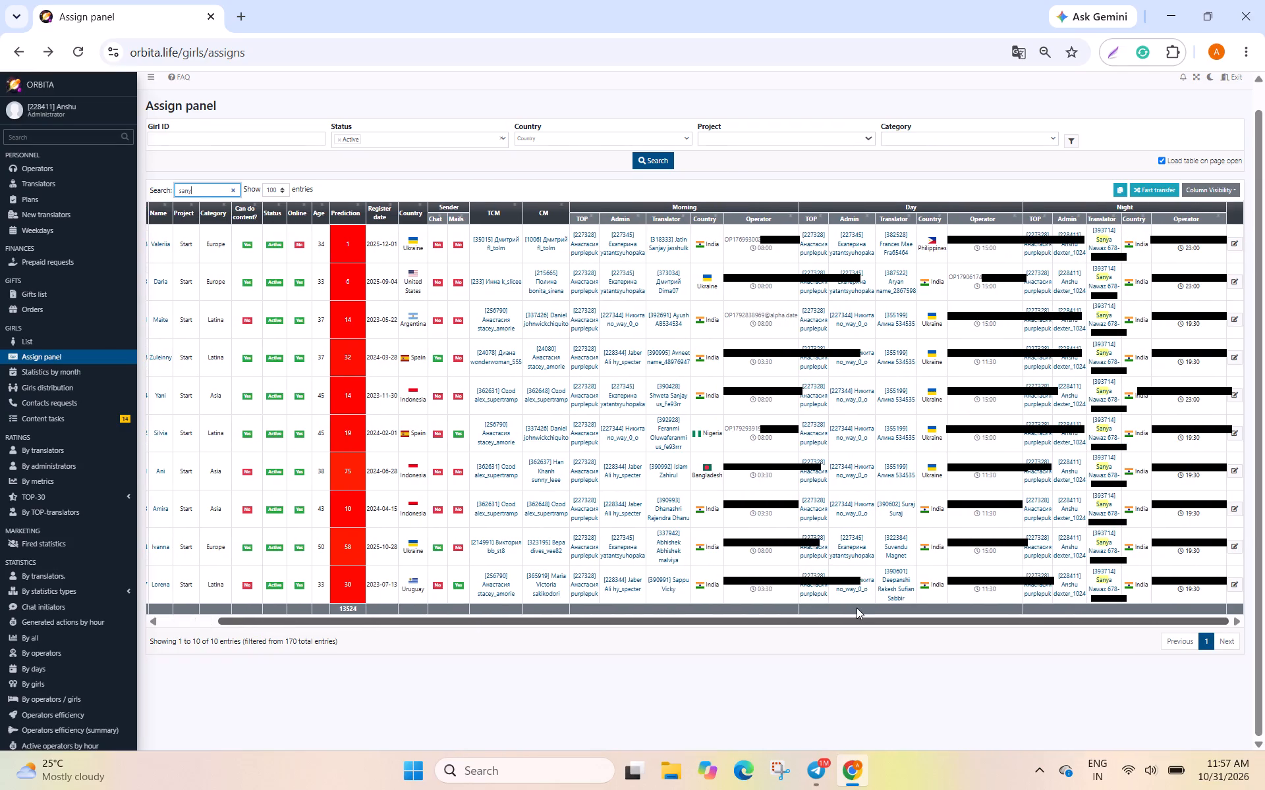
pyautogui.moveTo(857, 608); pyautogui.dragTo(229, 606)
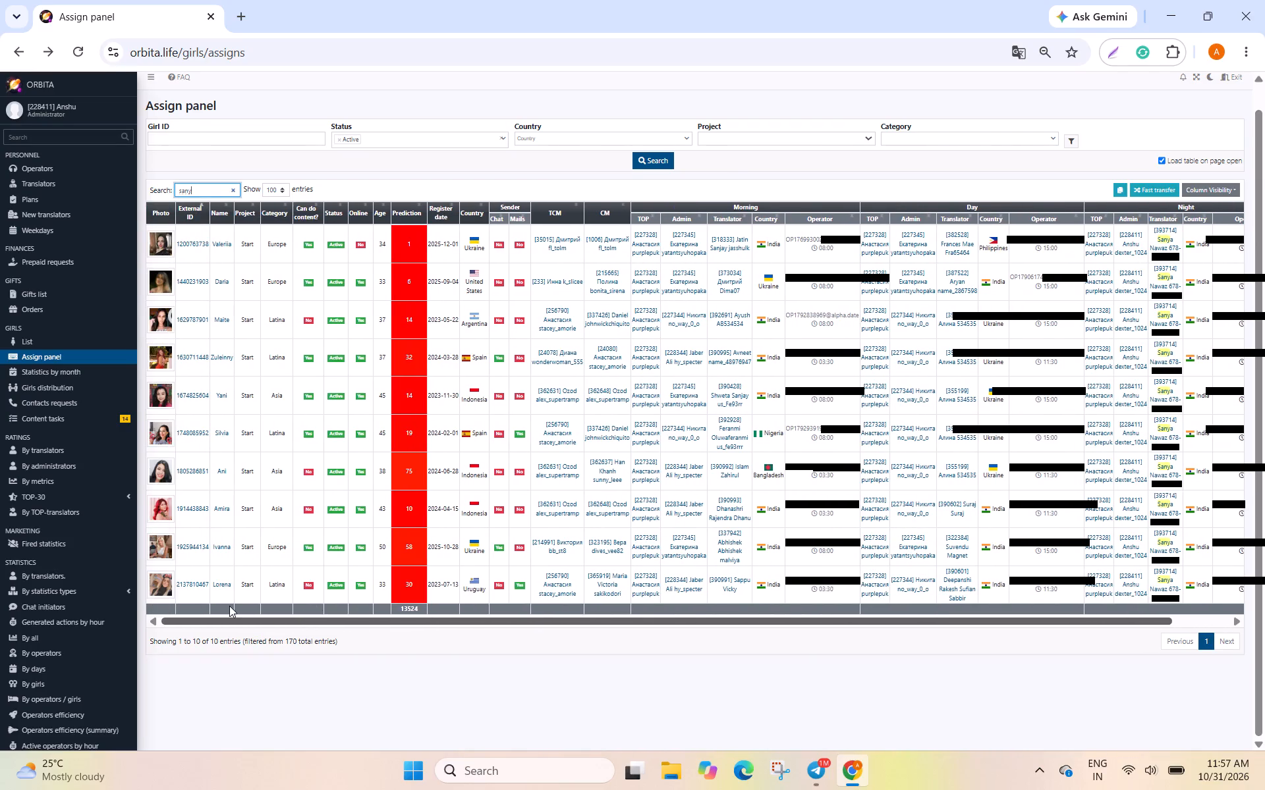
pyautogui.moveTo(229, 606); pyautogui.dragTo(229, 606)
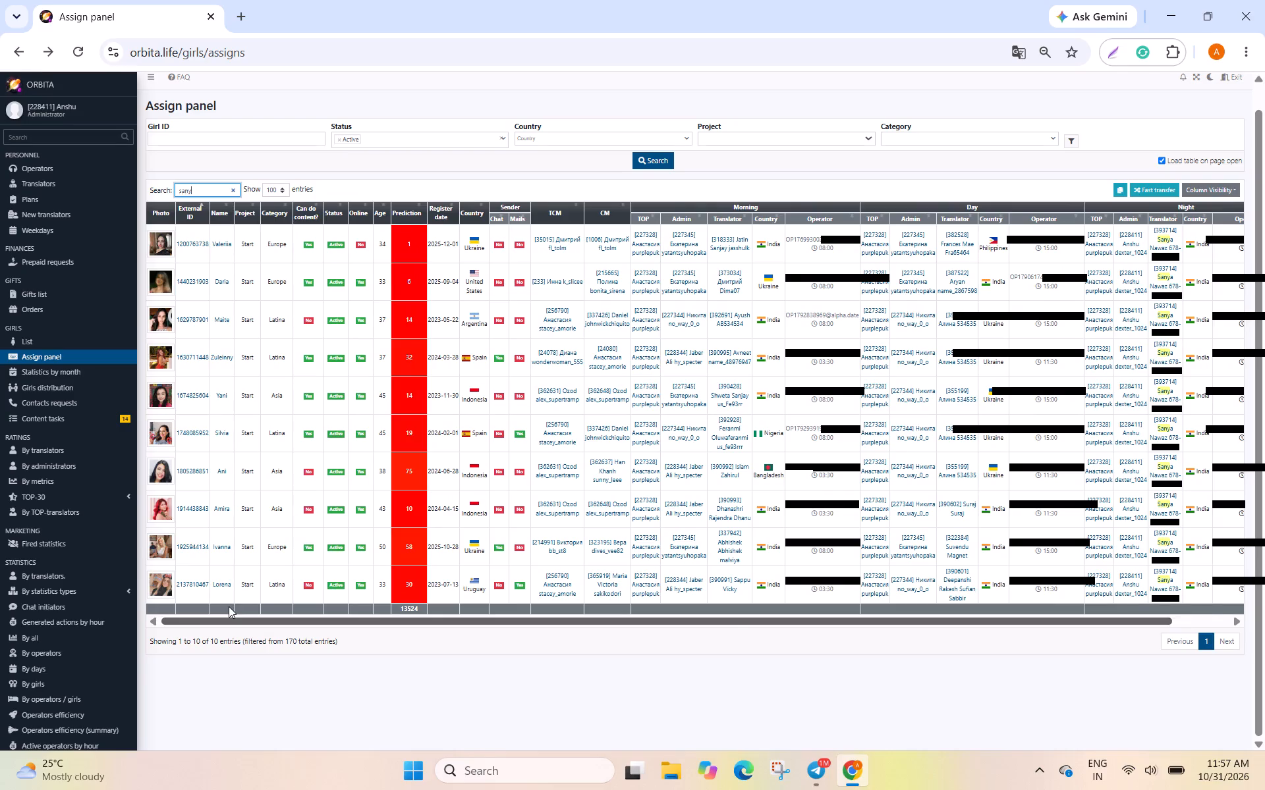
pyautogui.moveTo(229, 606); pyautogui.dragTo(449, 624)
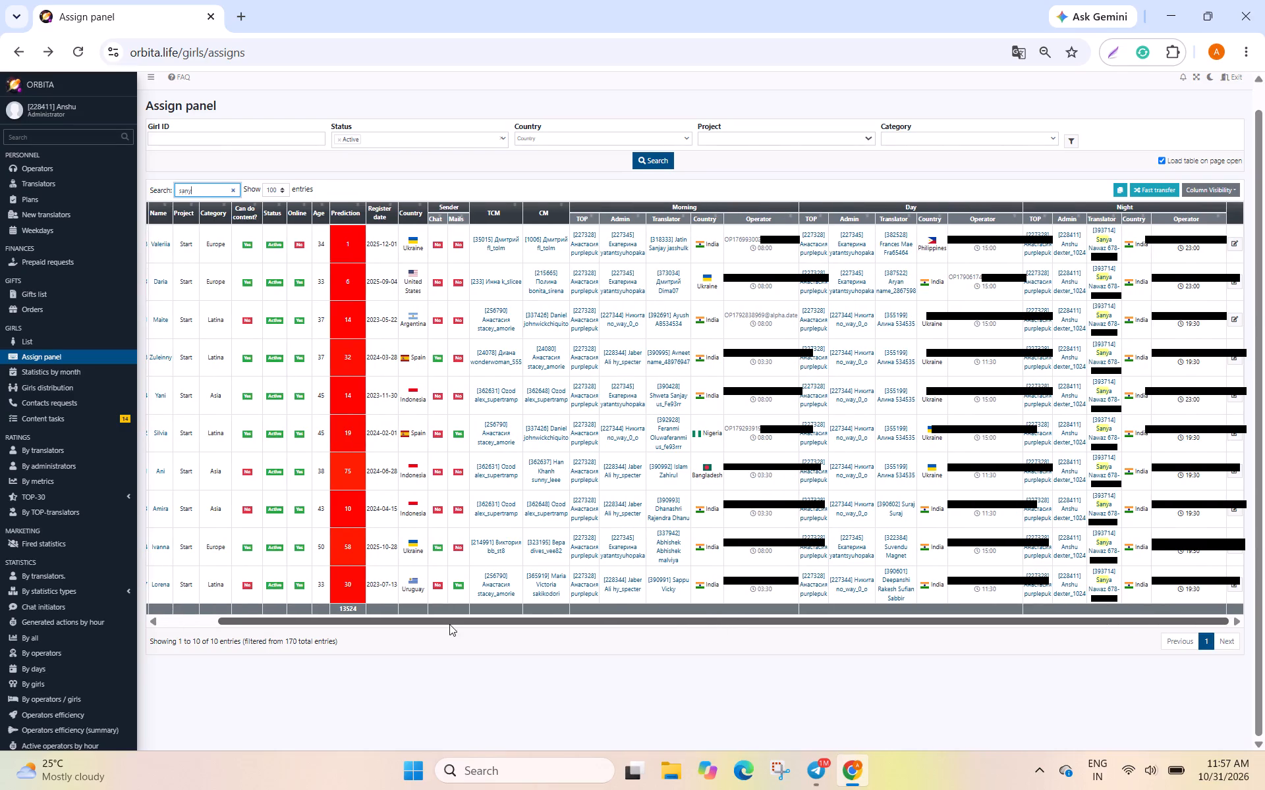
pyautogui.moveTo(449, 624); pyautogui.dragTo(371, 619)
pyautogui.moveTo(383, 621); pyautogui.dragTo(653, 624)
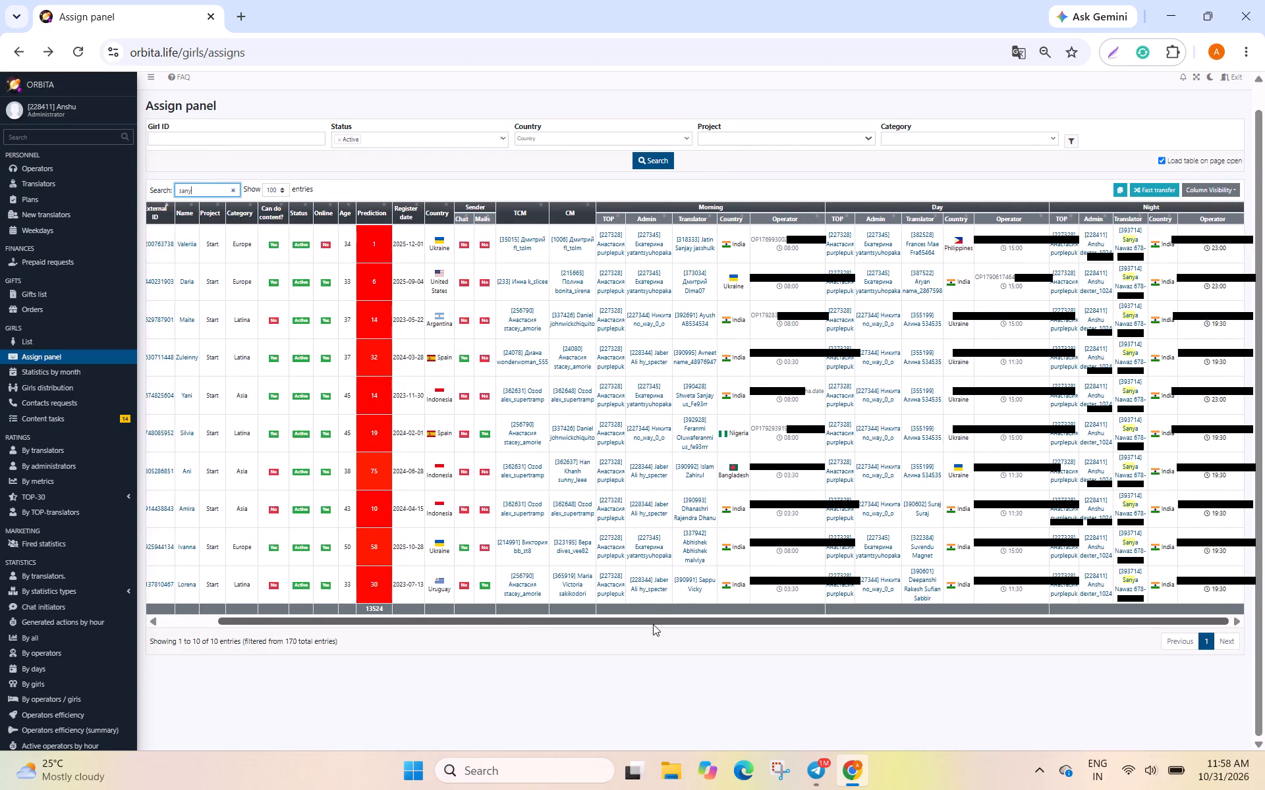
pyautogui.moveTo(653, 624); pyautogui.dragTo(656, 624)
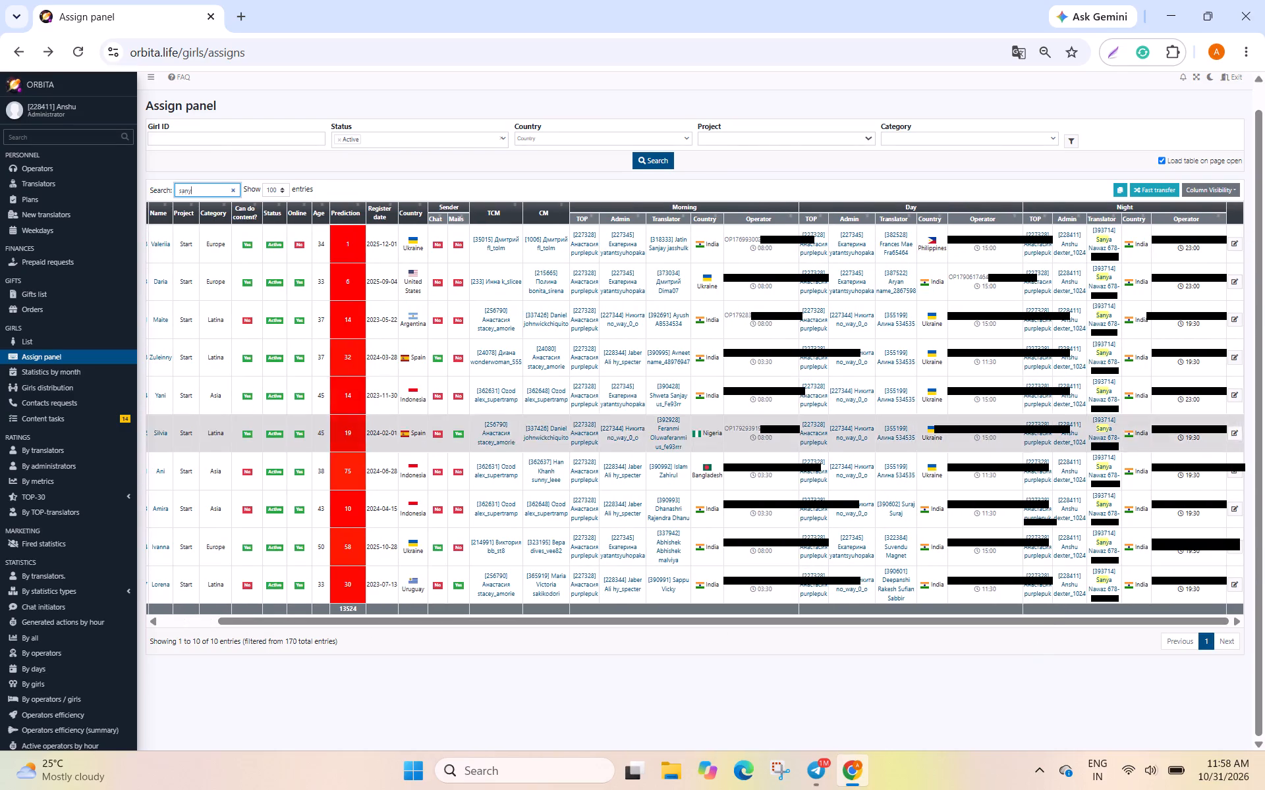
pyautogui.click(1235, 395)
pyautogui.click(513, 223)
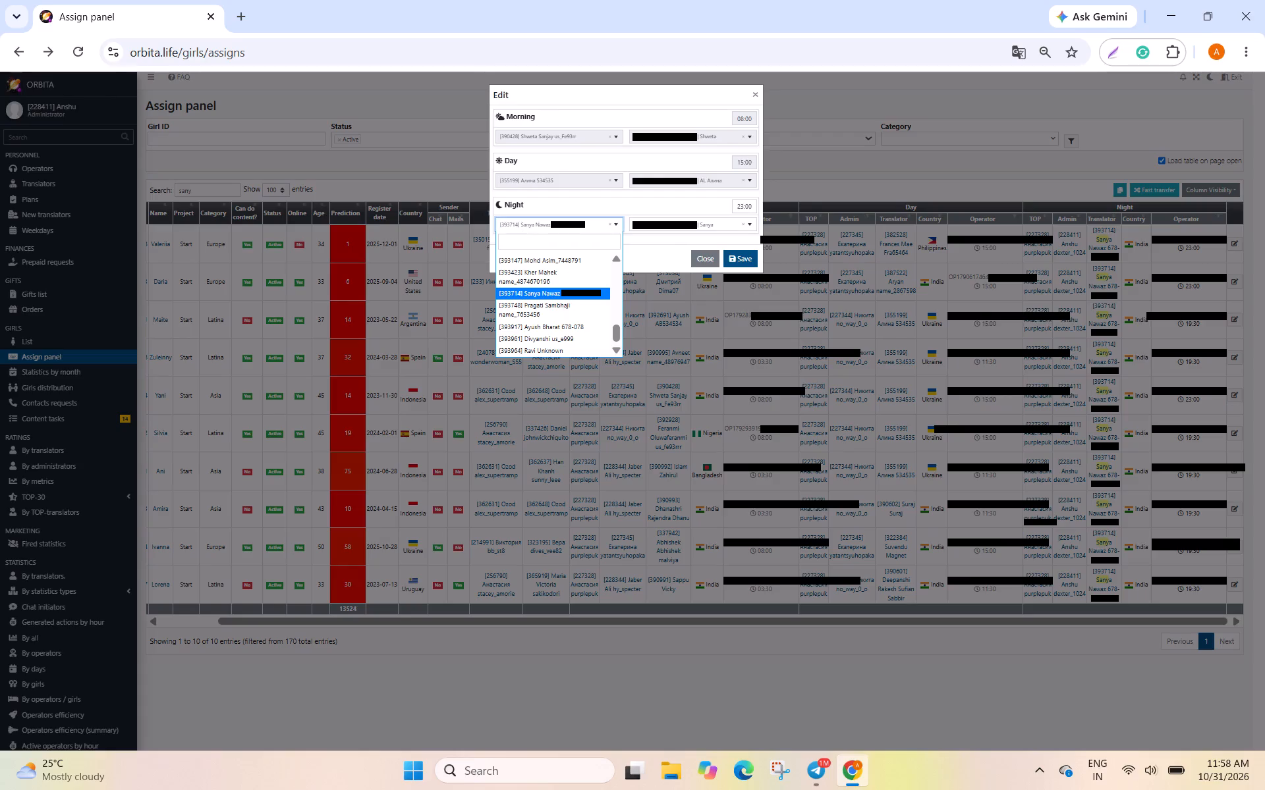
pyautogui.click(524, 239)
pyautogui.press('s')
pyautogui.press('h')
pyautogui.press('r')
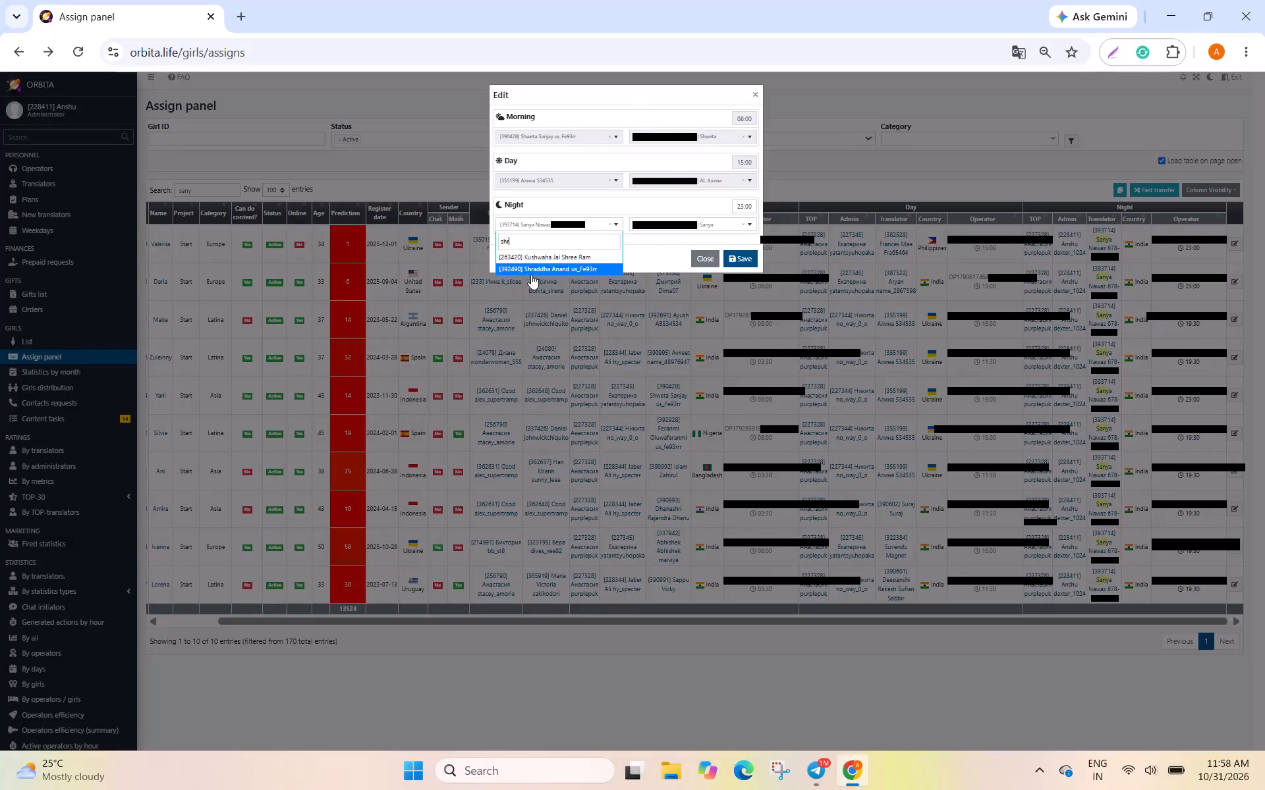
pyautogui.click(533, 270)
pyautogui.click(646, 230)
pyautogui.click(658, 256)
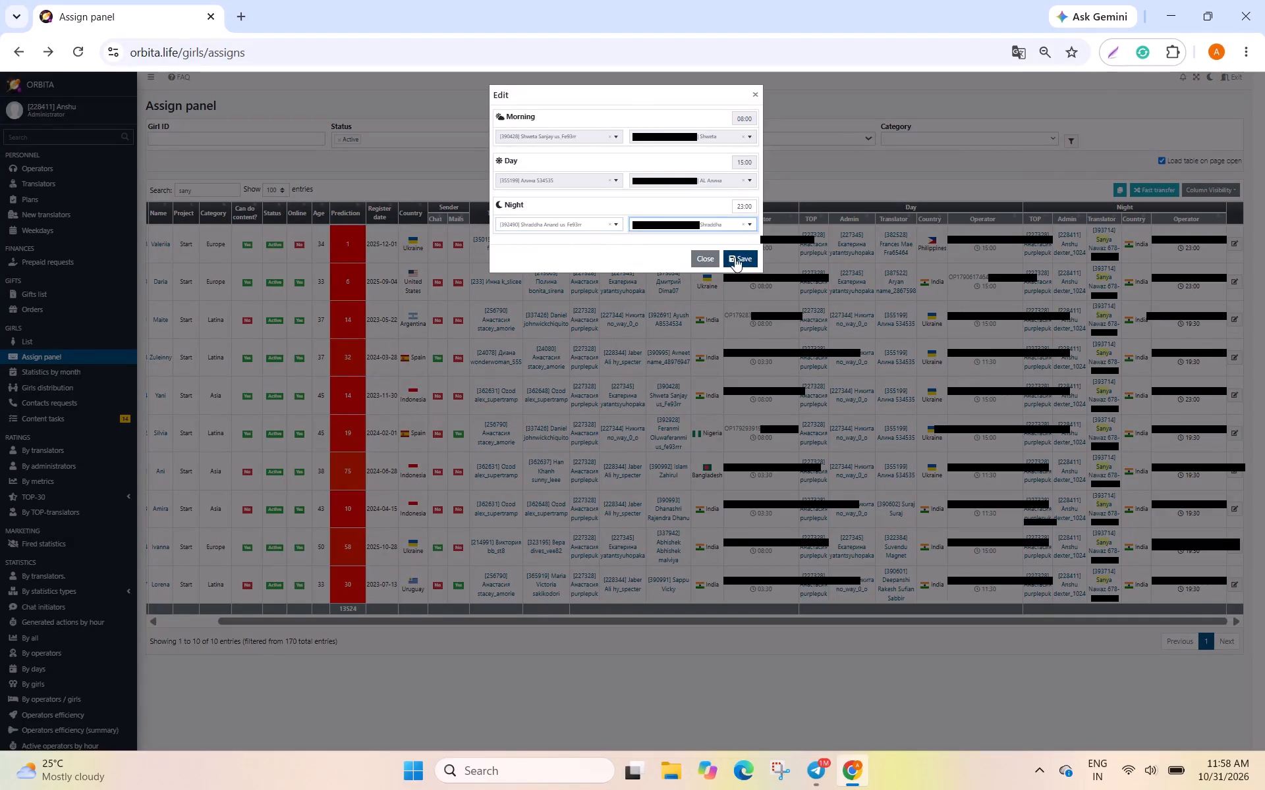
pyautogui.click(735, 259)
# Replace the table search with "ayus" to list the girls assigned to translator Ayushi.
pyautogui.moveTo(397, 583); pyautogui.dragTo(388, 583)
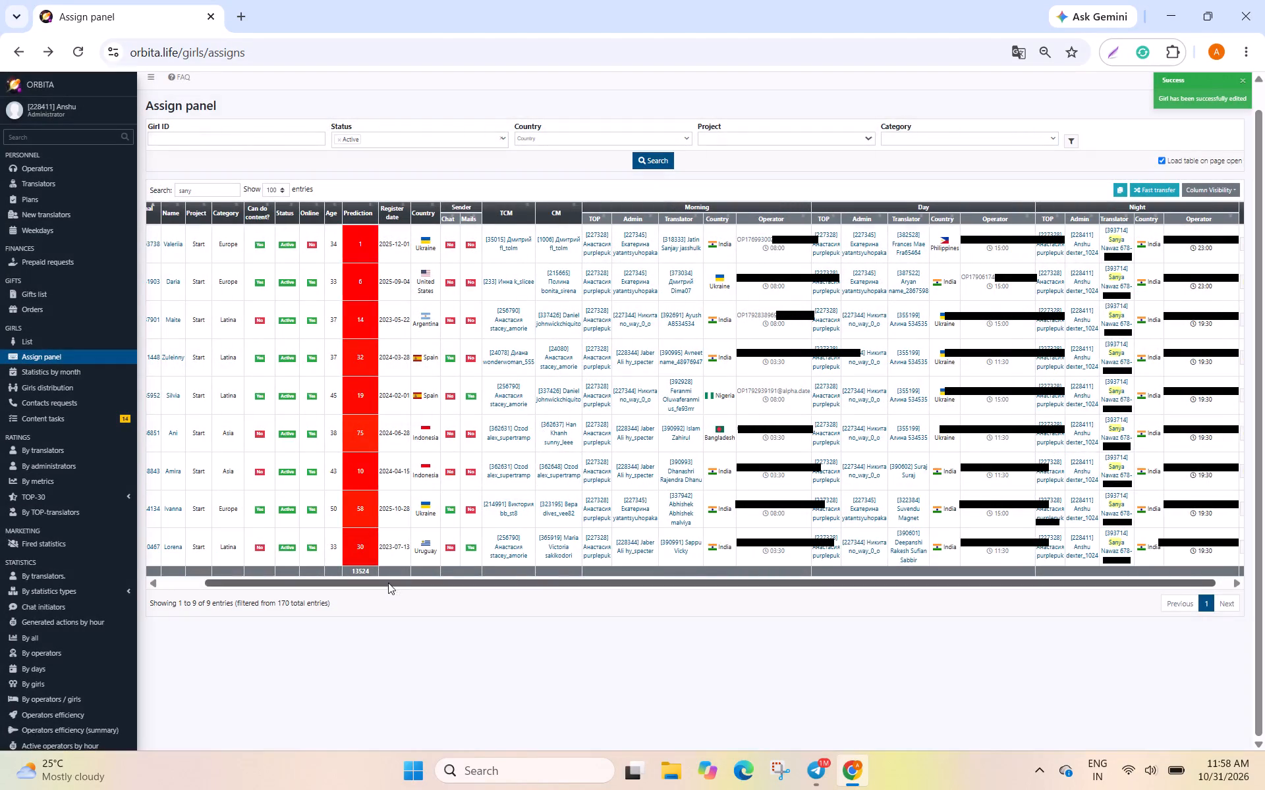
pyautogui.moveTo(388, 583); pyautogui.dragTo(134, 583)
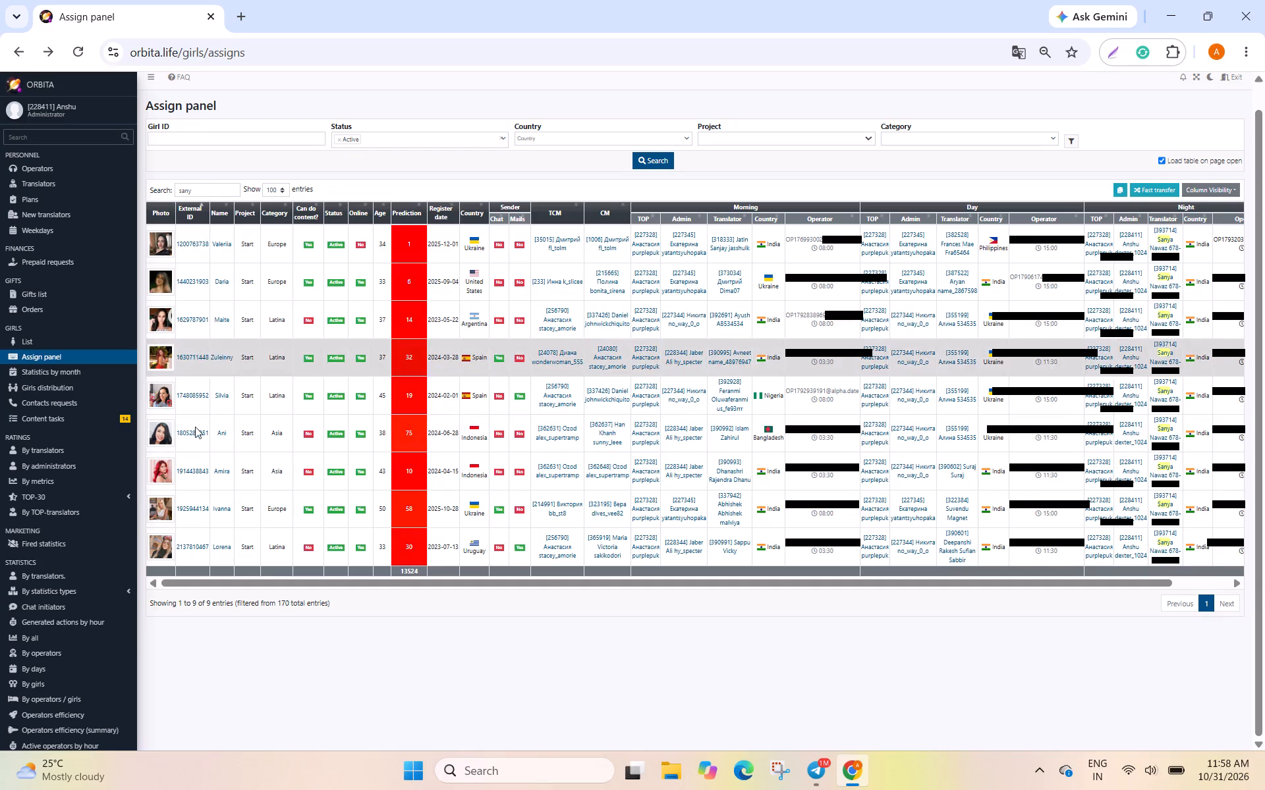
pyautogui.click(234, 188)
pyautogui.press('a')
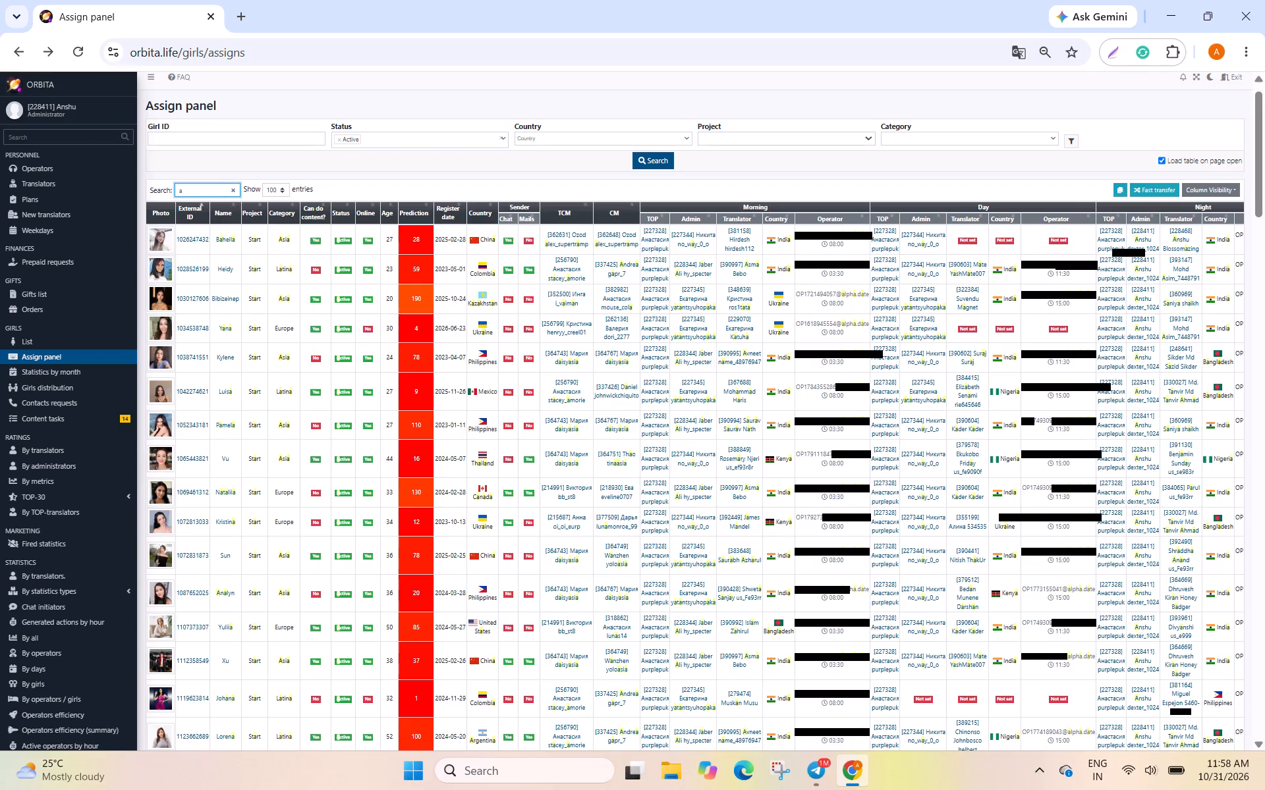
pyautogui.write('us')
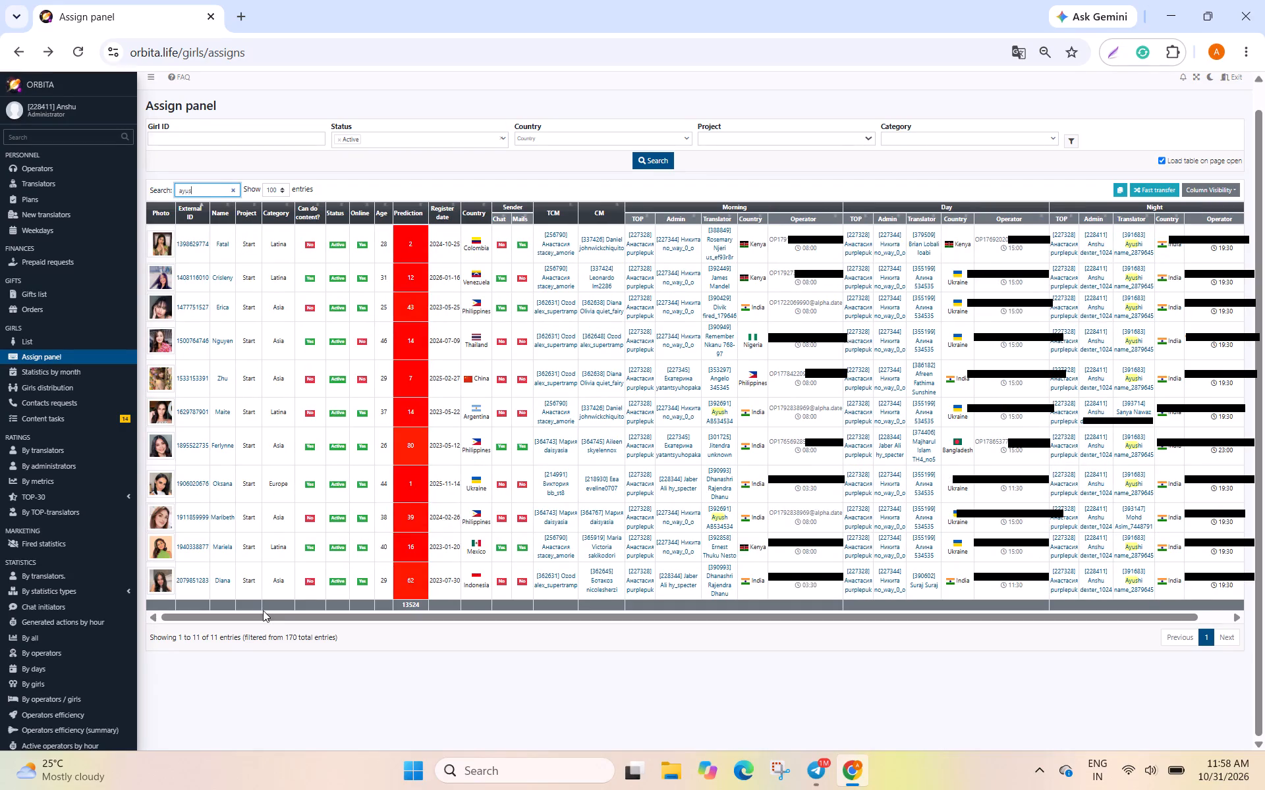
# Assign Ferlynne's night shift to translator Shraddha, select the operator for that shift, and save.
pyautogui.click(263, 618)
pyautogui.moveTo(263, 618); pyautogui.dragTo(222, 616)
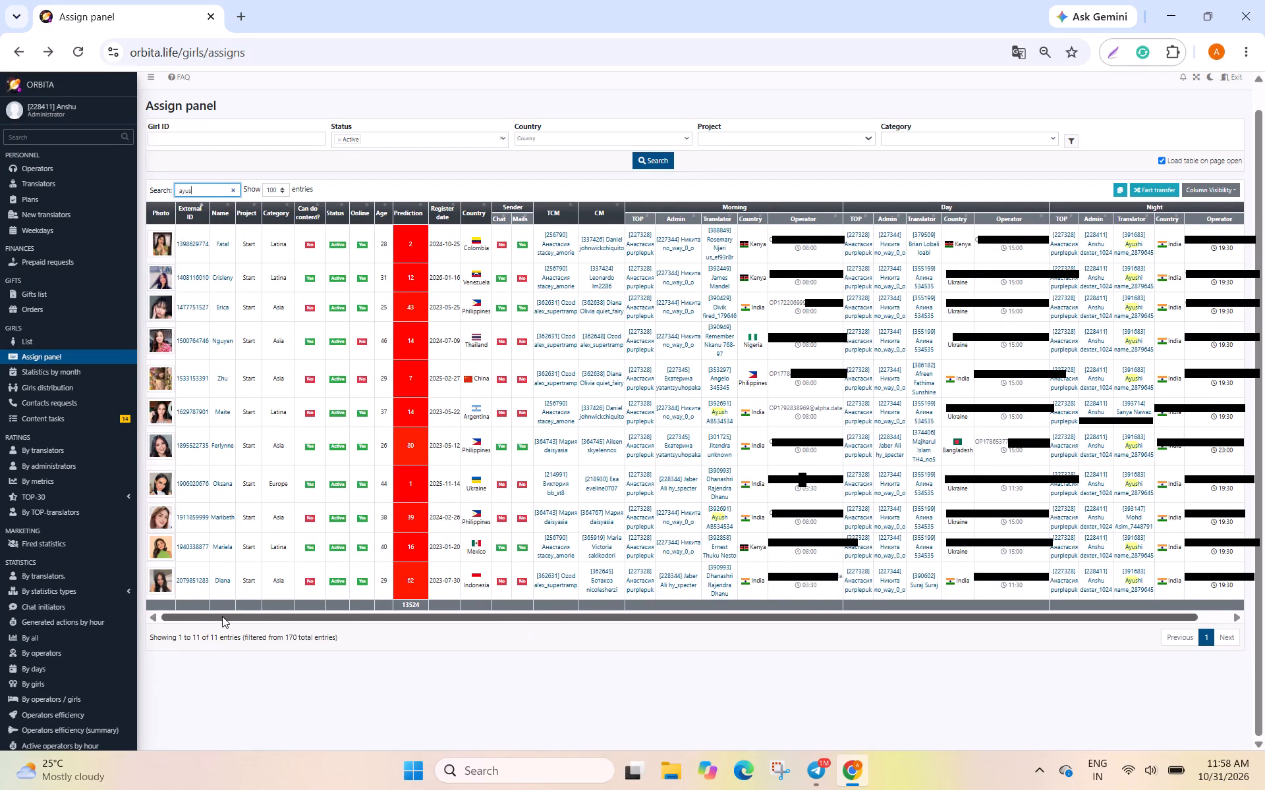
pyautogui.moveTo(222, 616); pyautogui.dragTo(687, 627)
pyautogui.click(1231, 446)
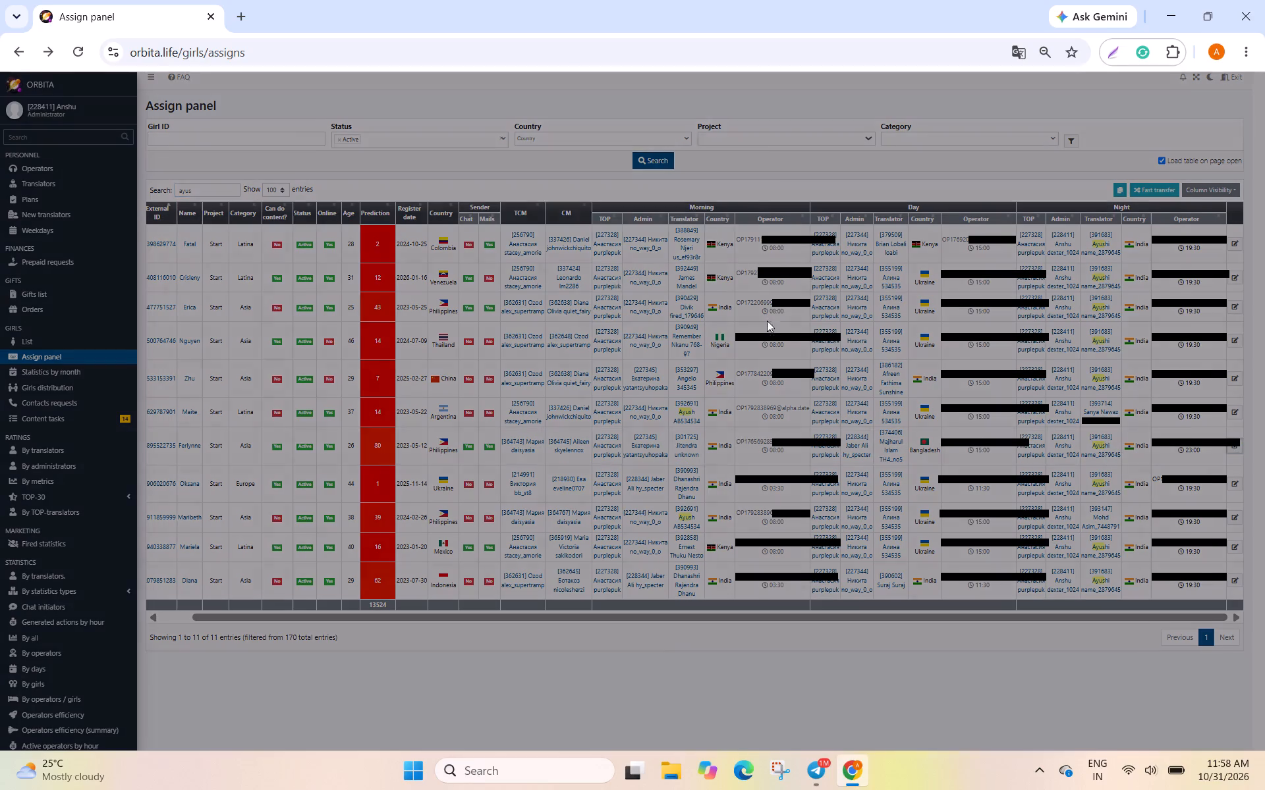
pyautogui.click(559, 221)
pyautogui.click(538, 241)
pyautogui.press('s')
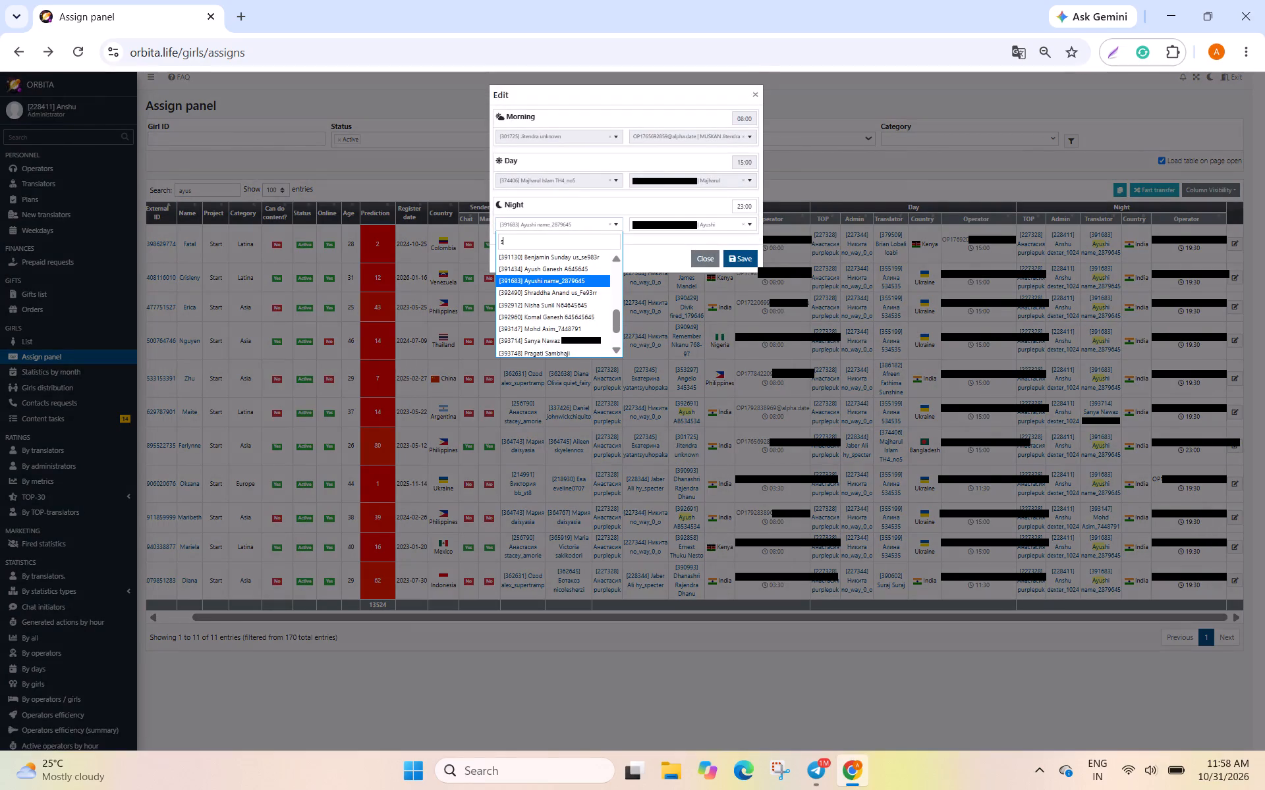
pyautogui.press('h')
pyautogui.press('r')
pyautogui.click(573, 265)
pyautogui.click(638, 226)
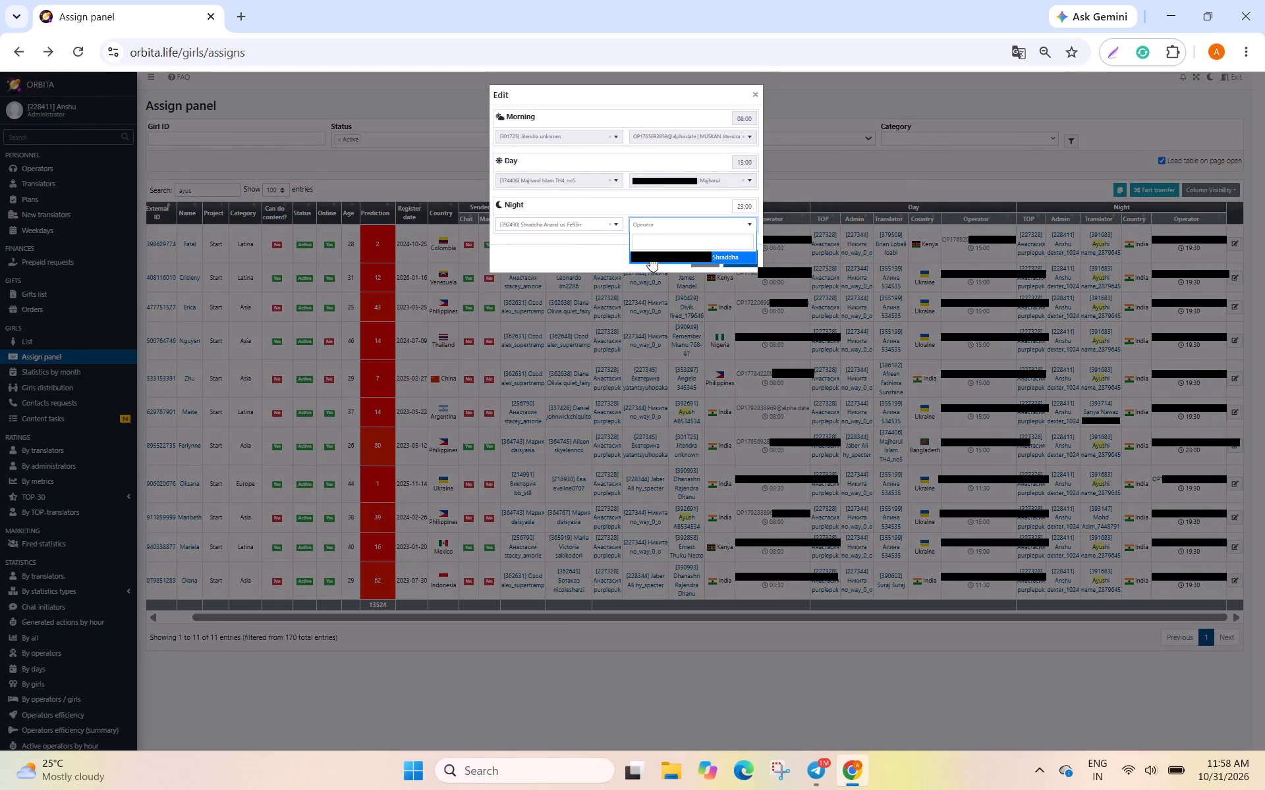
pyautogui.click(650, 257)
pyautogui.click(754, 257)
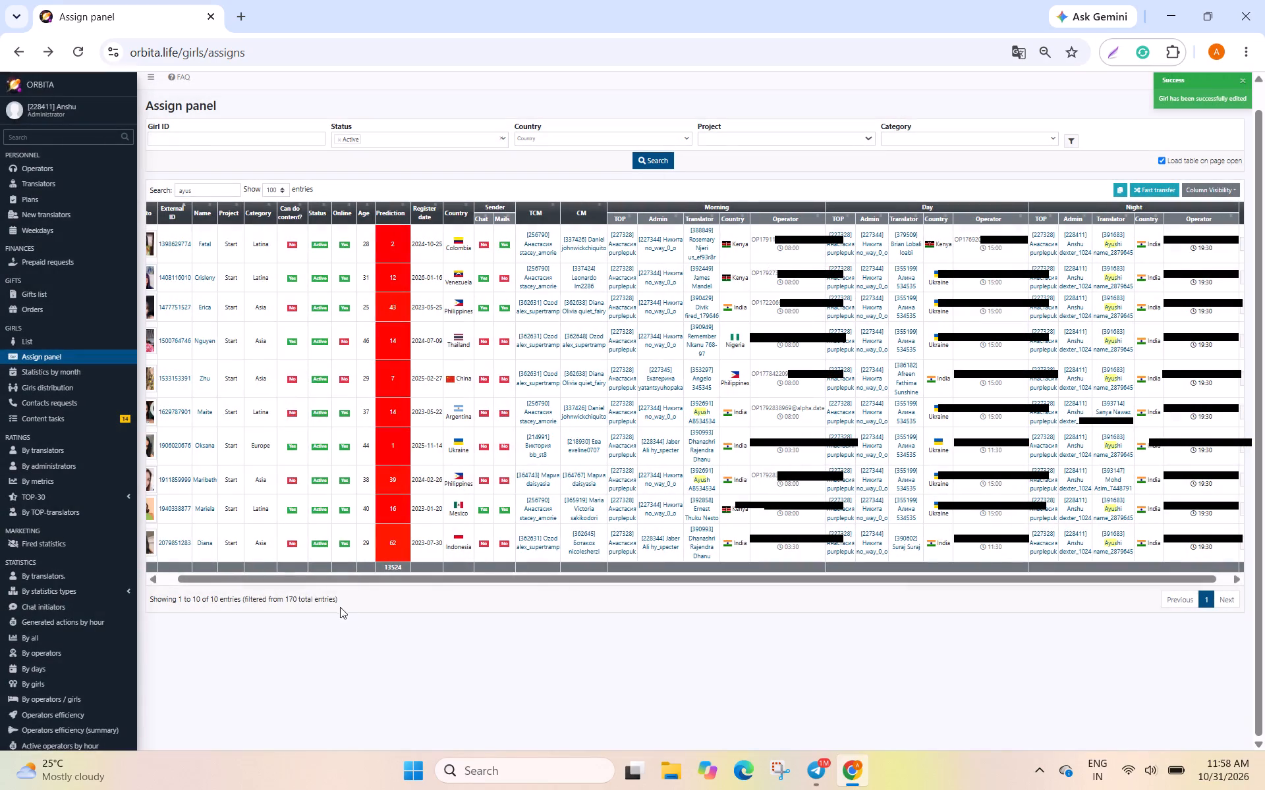
# Assign Maite's night shift to translator Parul, select the operator for that shift, and save.
pyautogui.moveTo(325, 575); pyautogui.dragTo(181, 568)
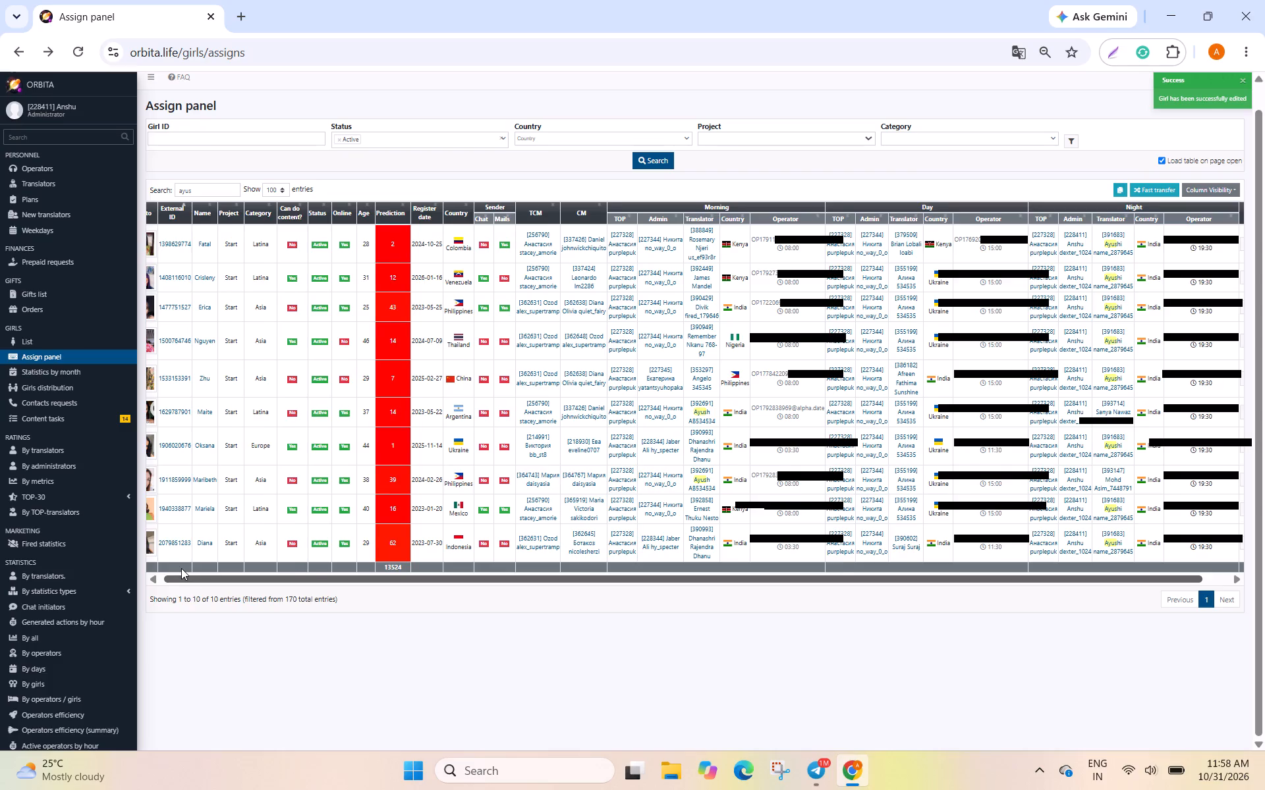
pyautogui.moveTo(181, 568); pyautogui.dragTo(180, 569)
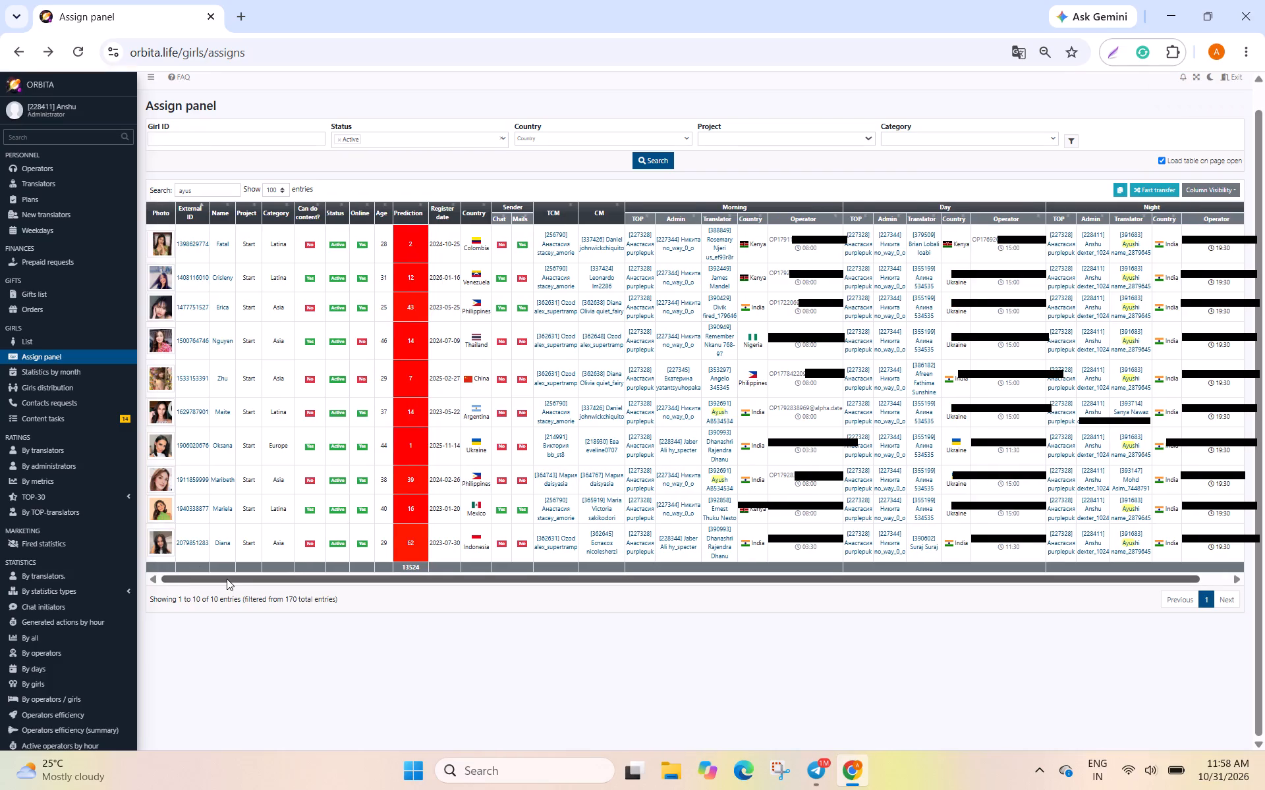
pyautogui.moveTo(226, 585); pyautogui.dragTo(186, 591)
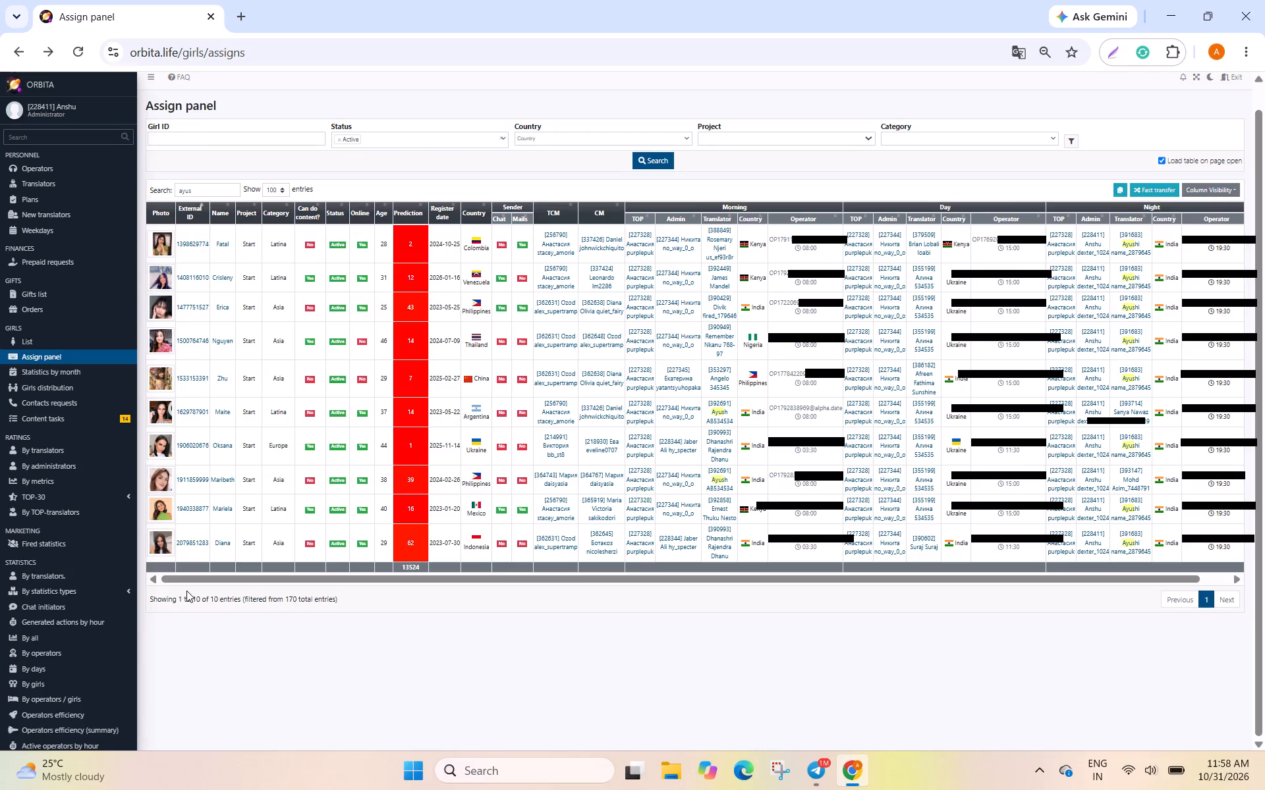
pyautogui.moveTo(186, 591); pyautogui.dragTo(802, 591)
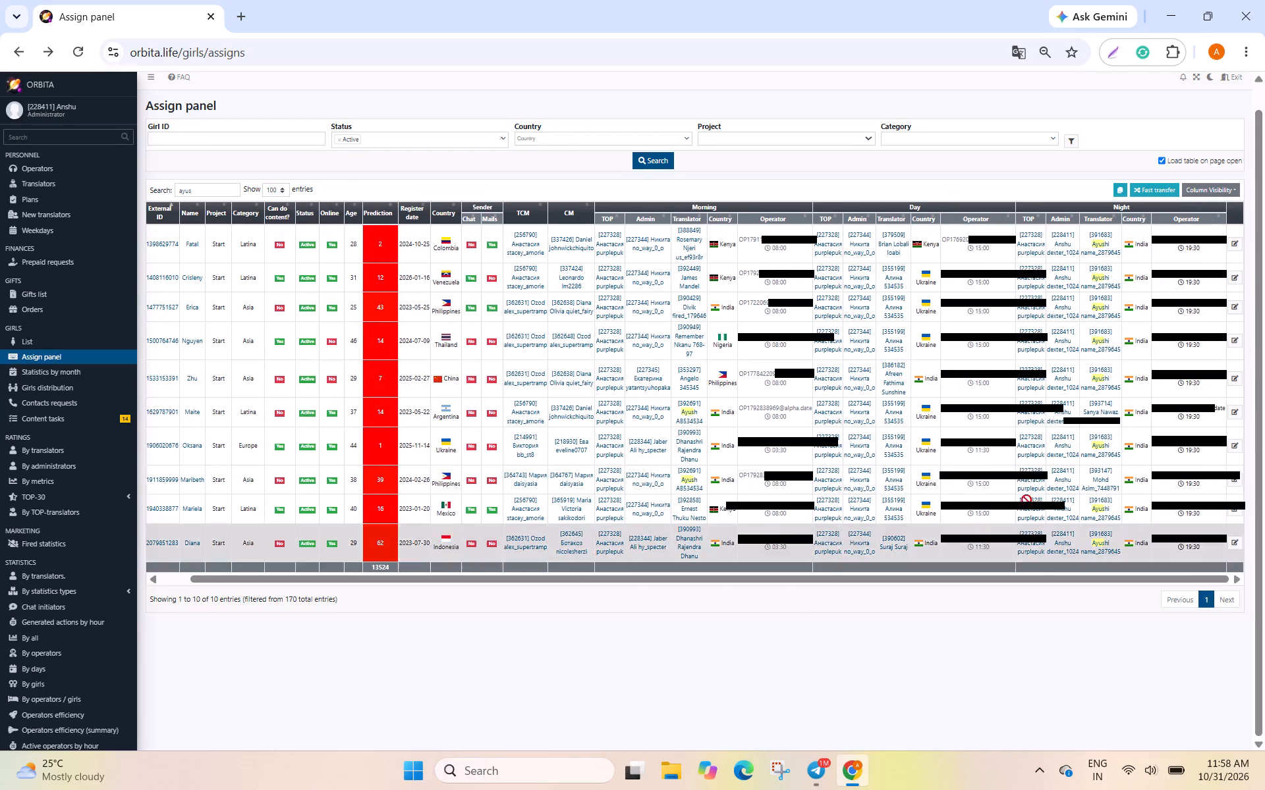
pyautogui.click(1229, 412)
pyautogui.click(540, 224)
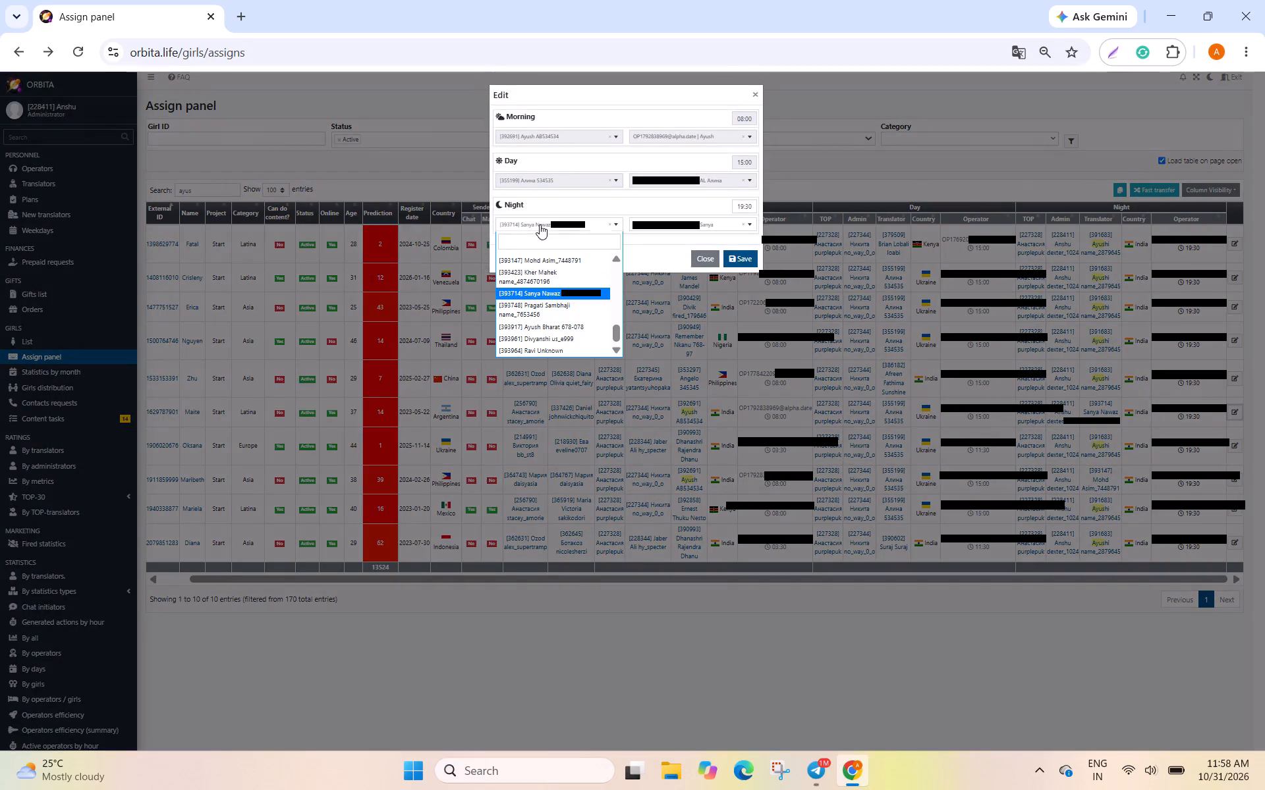
pyautogui.click(528, 236)
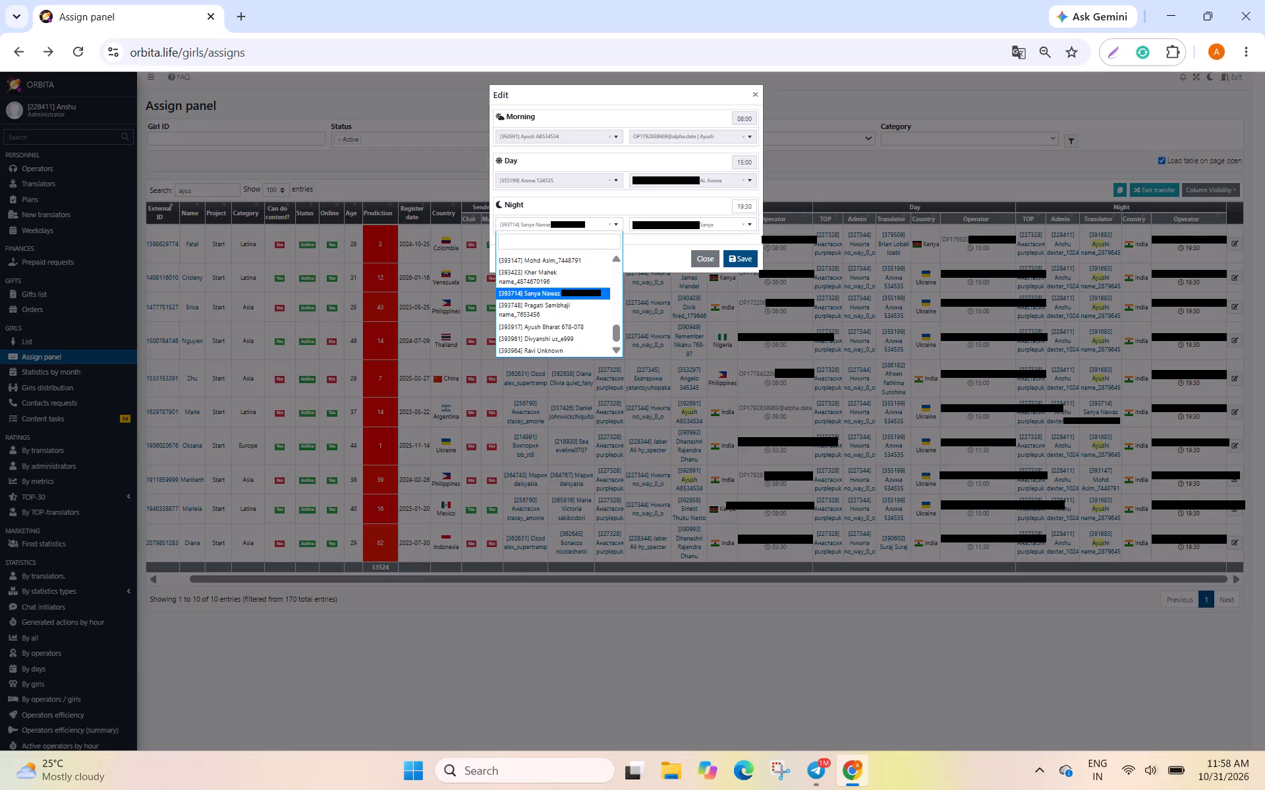
pyautogui.press('t')
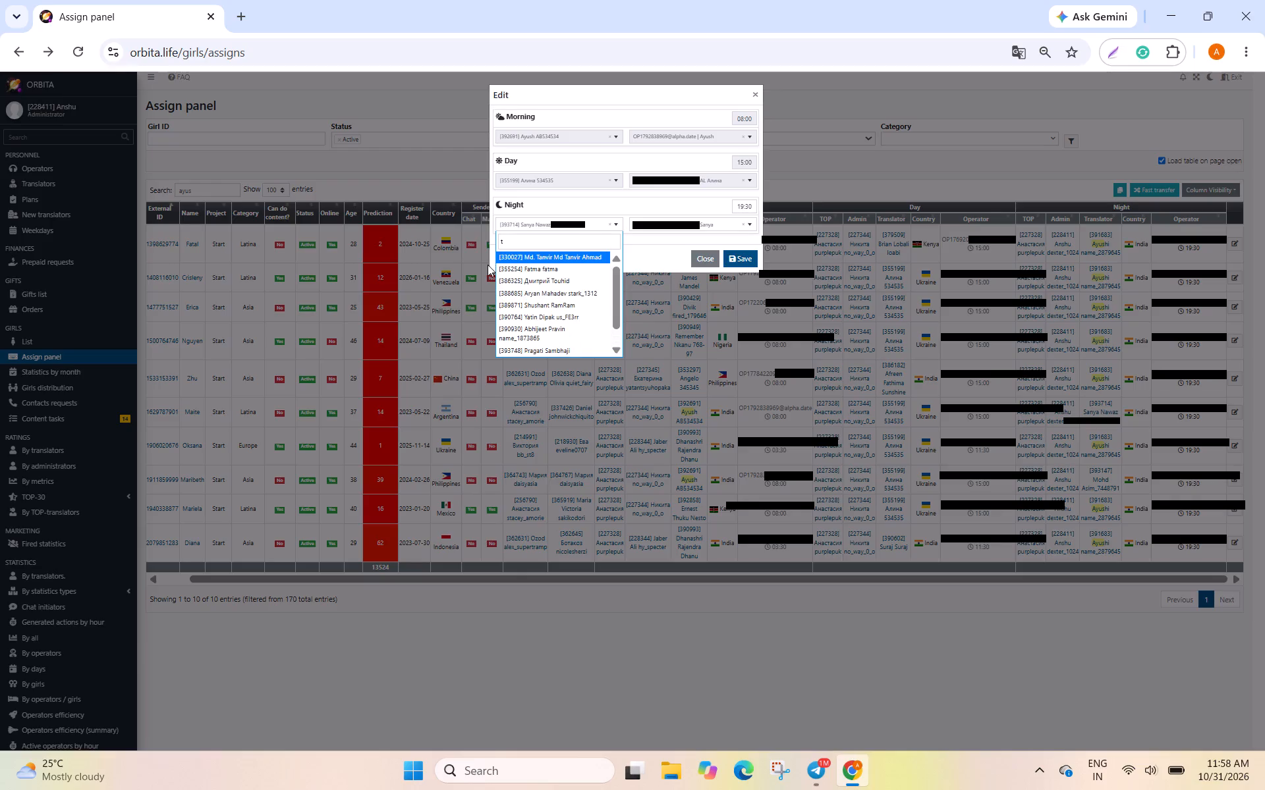
pyautogui.press('BackSpace')
pyautogui.press('p')
pyautogui.write('ar')
pyautogui.click(542, 259)
pyautogui.click(661, 229)
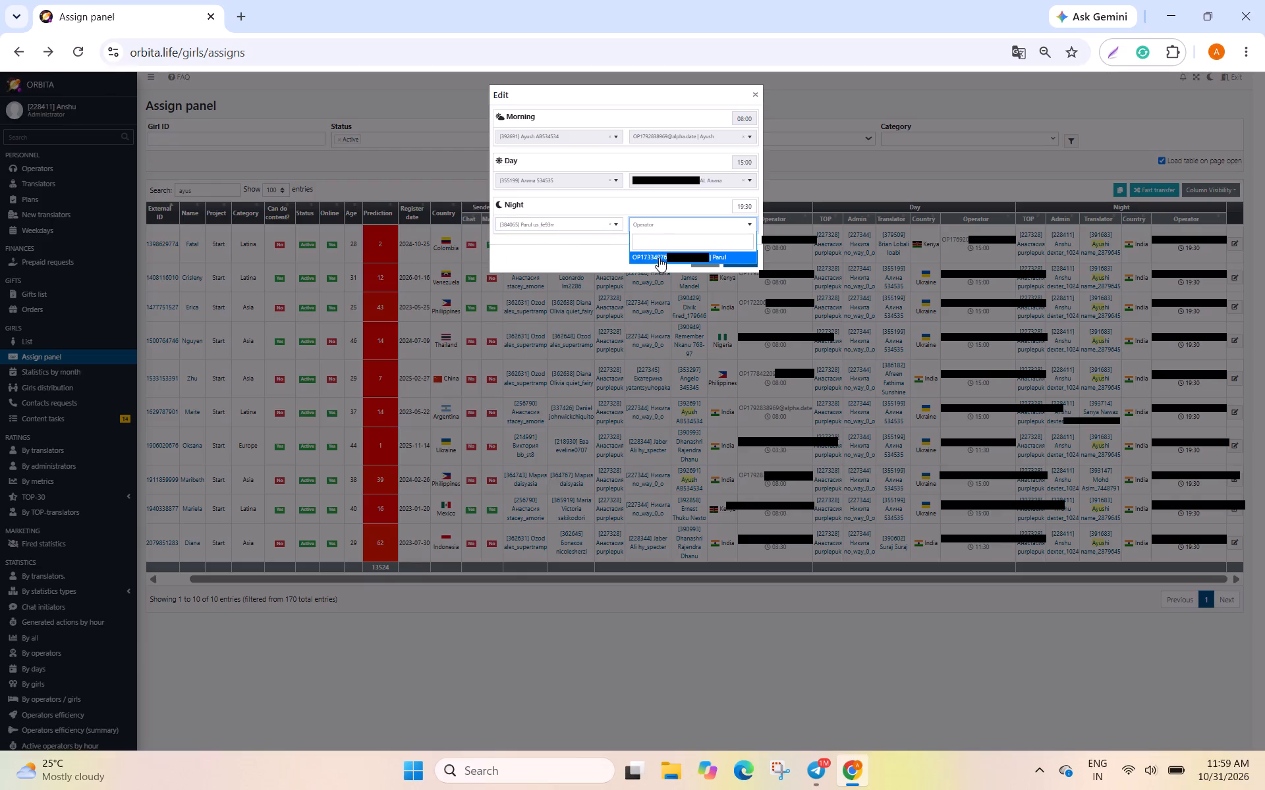
pyautogui.click(659, 259)
pyautogui.click(739, 255)
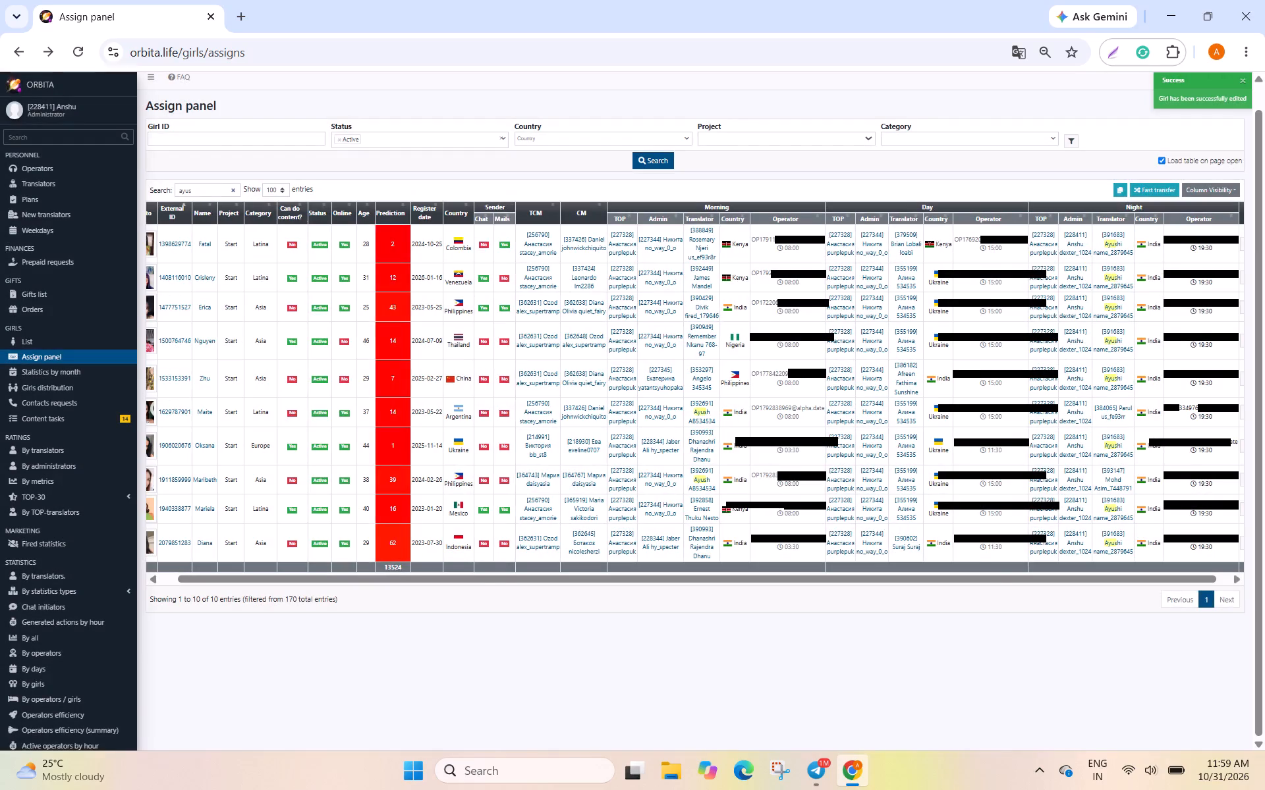
# Replace the table search with "pra" to check for matching translator assignments.
pyautogui.click(232, 190)
pyautogui.press('p')
pyautogui.write('ra')
# Replace the table search with "shrad" to list the girls assigned to translator Shraddha.
pyautogui.click(234, 190)
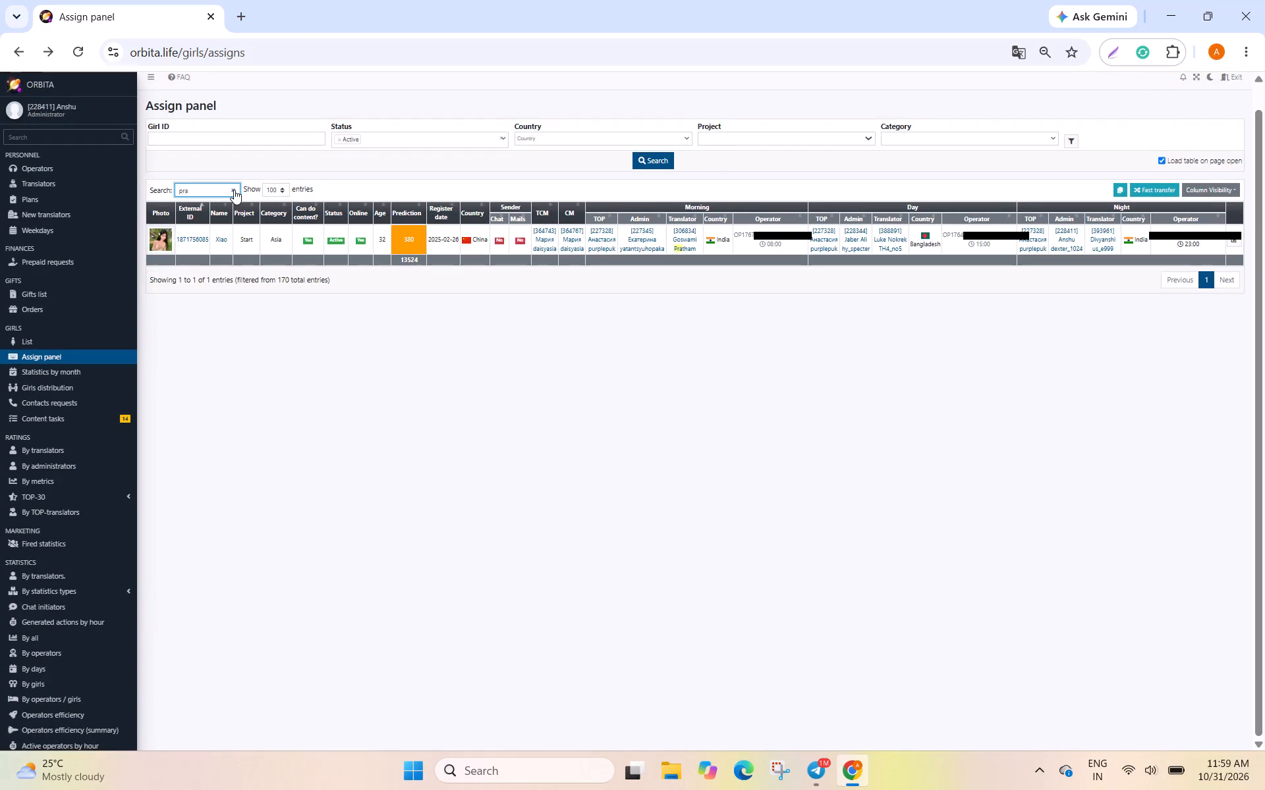
pyautogui.press('s')
pyautogui.press('h')
pyautogui.press('r')
pyautogui.press('a')
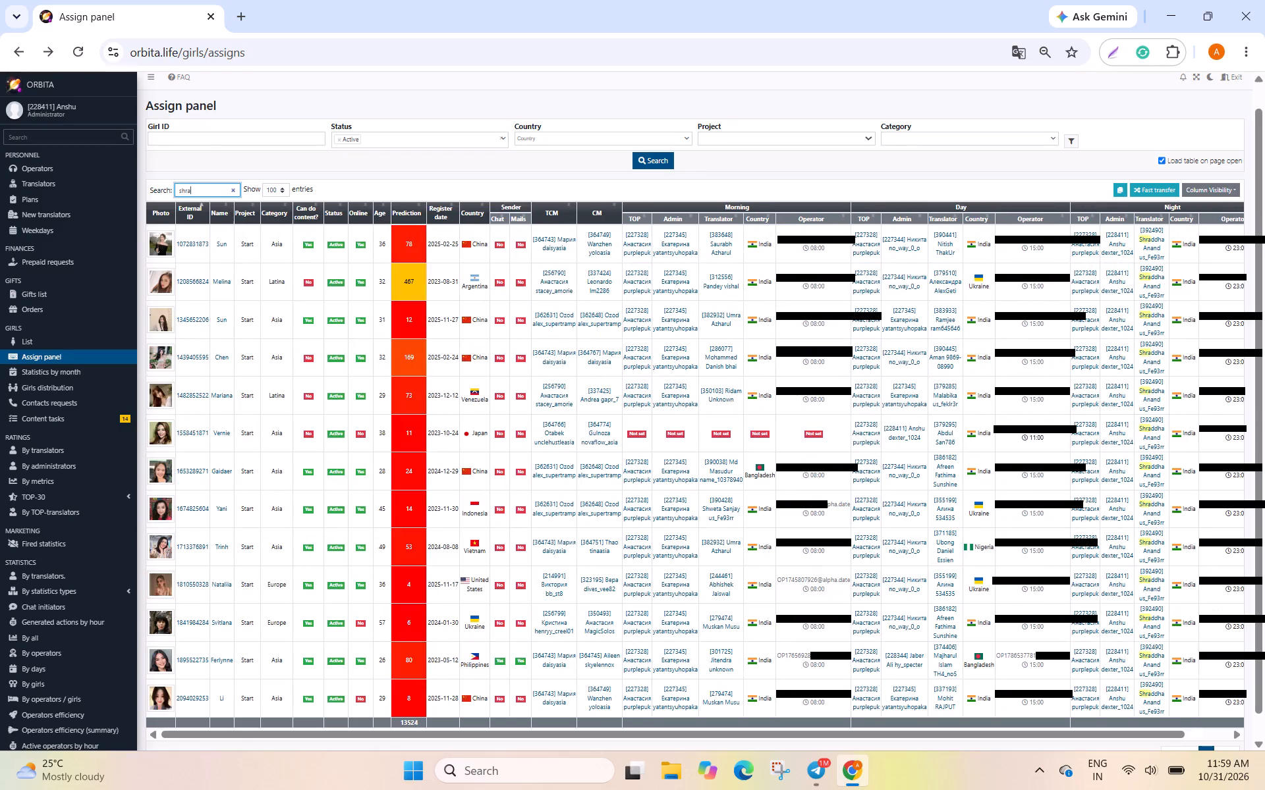
pyautogui.press('d')
# Assign Nataliia's night shift to translator Saniya, select the operator for that shift, and save.
pyautogui.moveTo(244, 731); pyautogui.dragTo(316, 726)
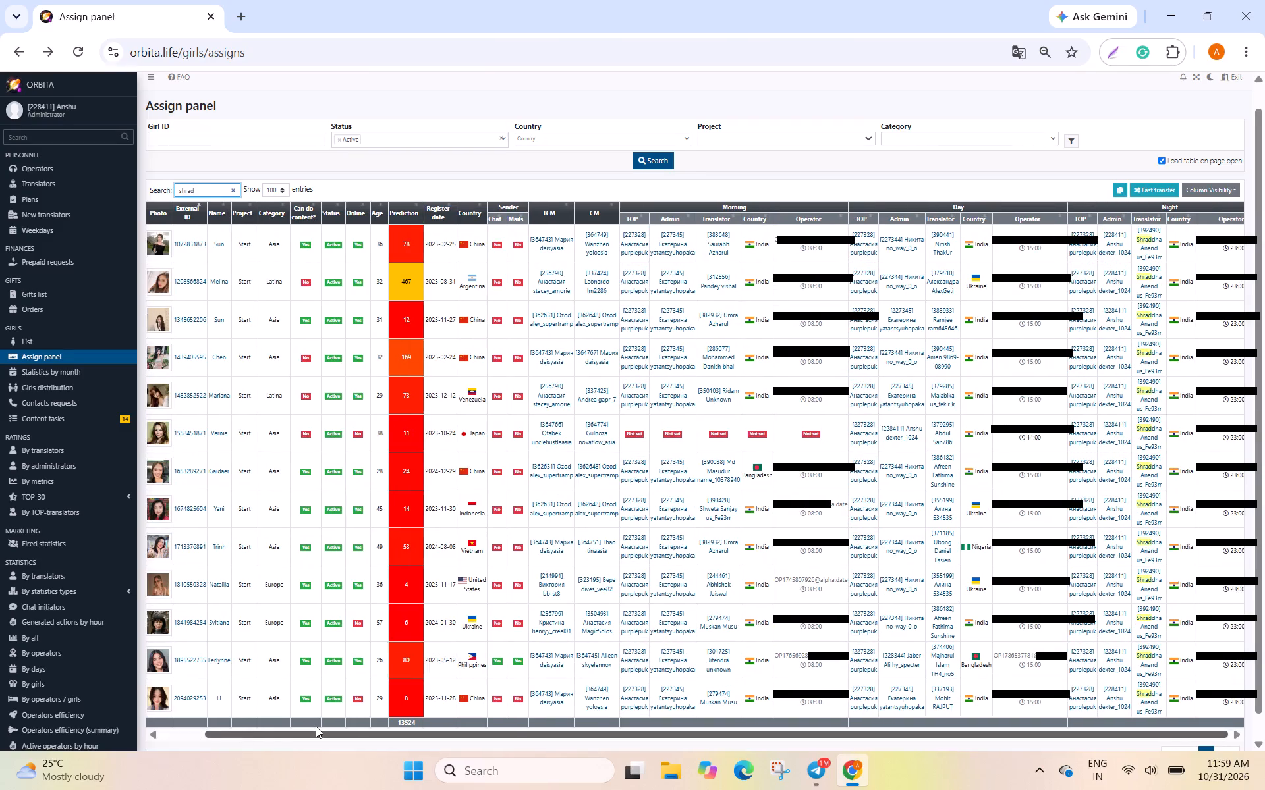
pyautogui.moveTo(316, 726); pyautogui.dragTo(188, 725)
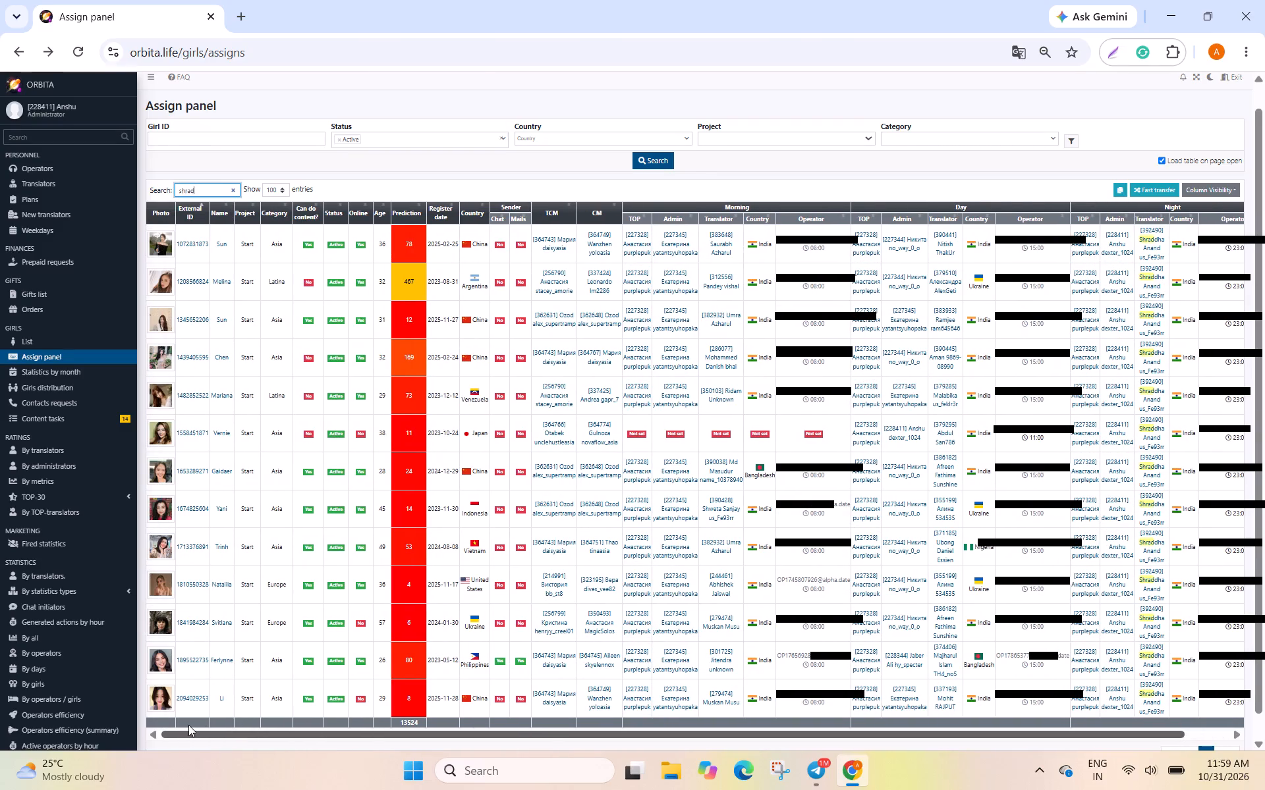
pyautogui.moveTo(188, 725); pyautogui.dragTo(531, 730)
pyautogui.scroll(-4, 420, 660)
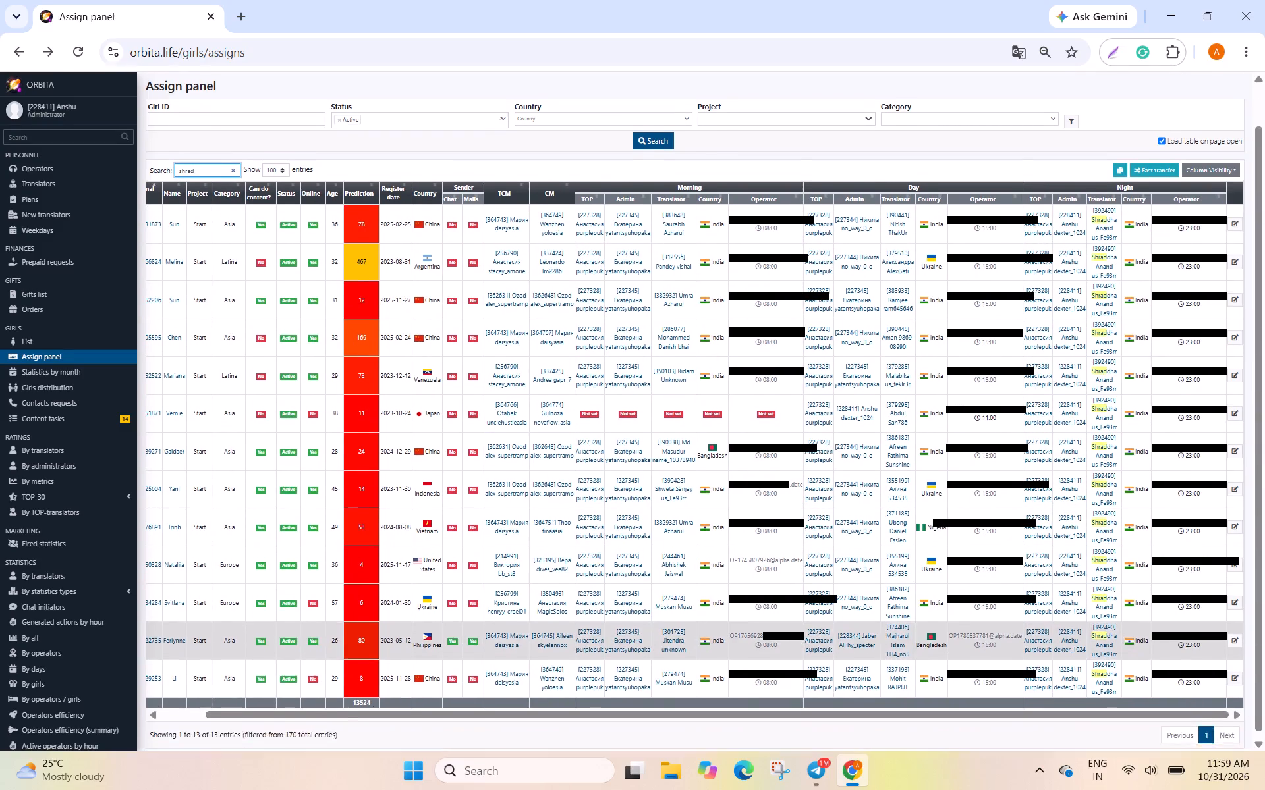
pyautogui.moveTo(366, 710); pyautogui.dragTo(178, 710)
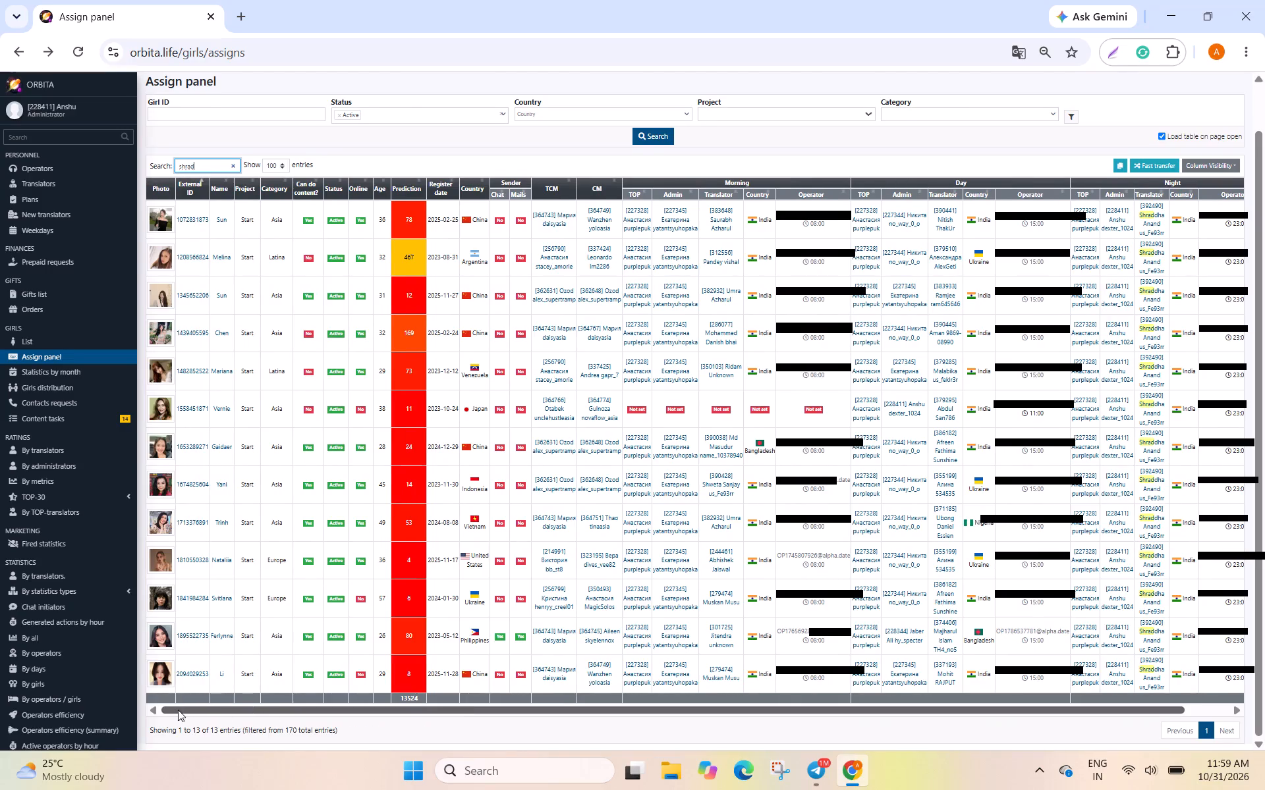
pyautogui.moveTo(178, 710); pyautogui.dragTo(183, 720)
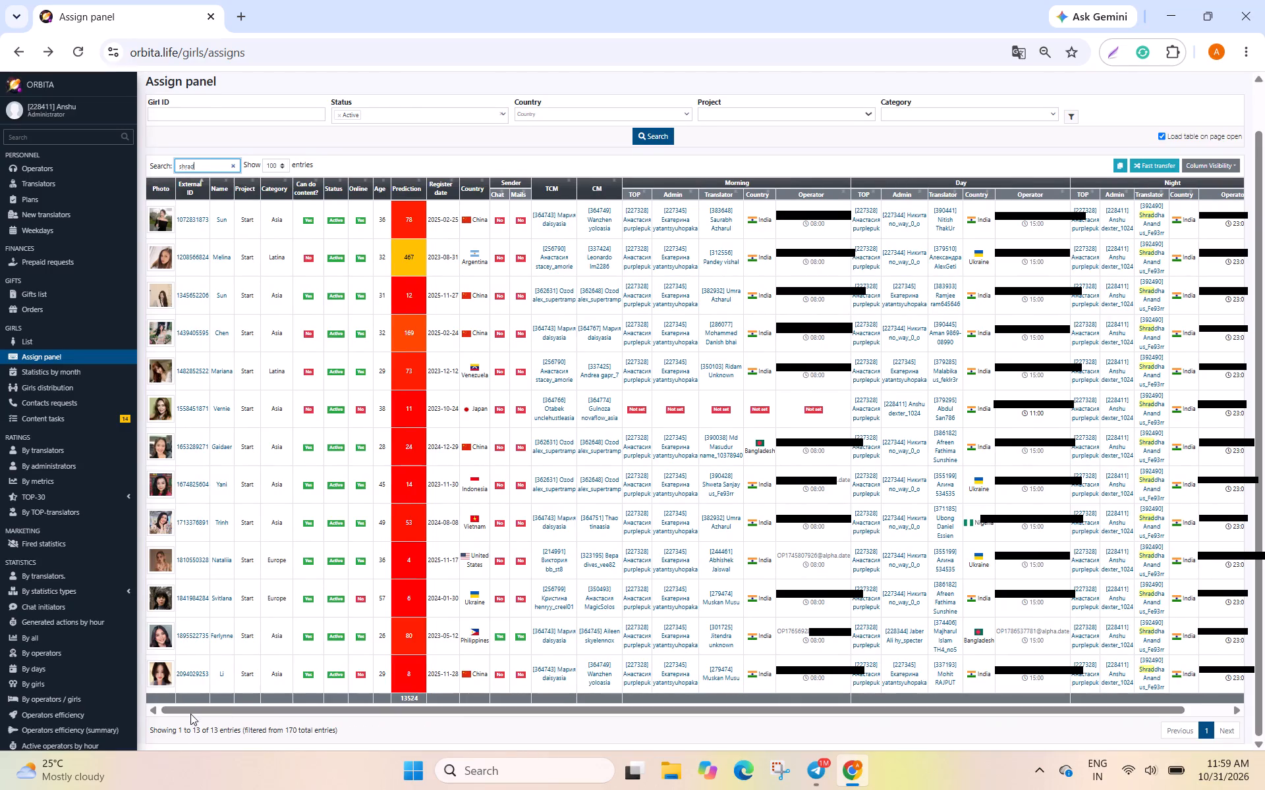
pyautogui.moveTo(512, 708); pyautogui.dragTo(972, 710)
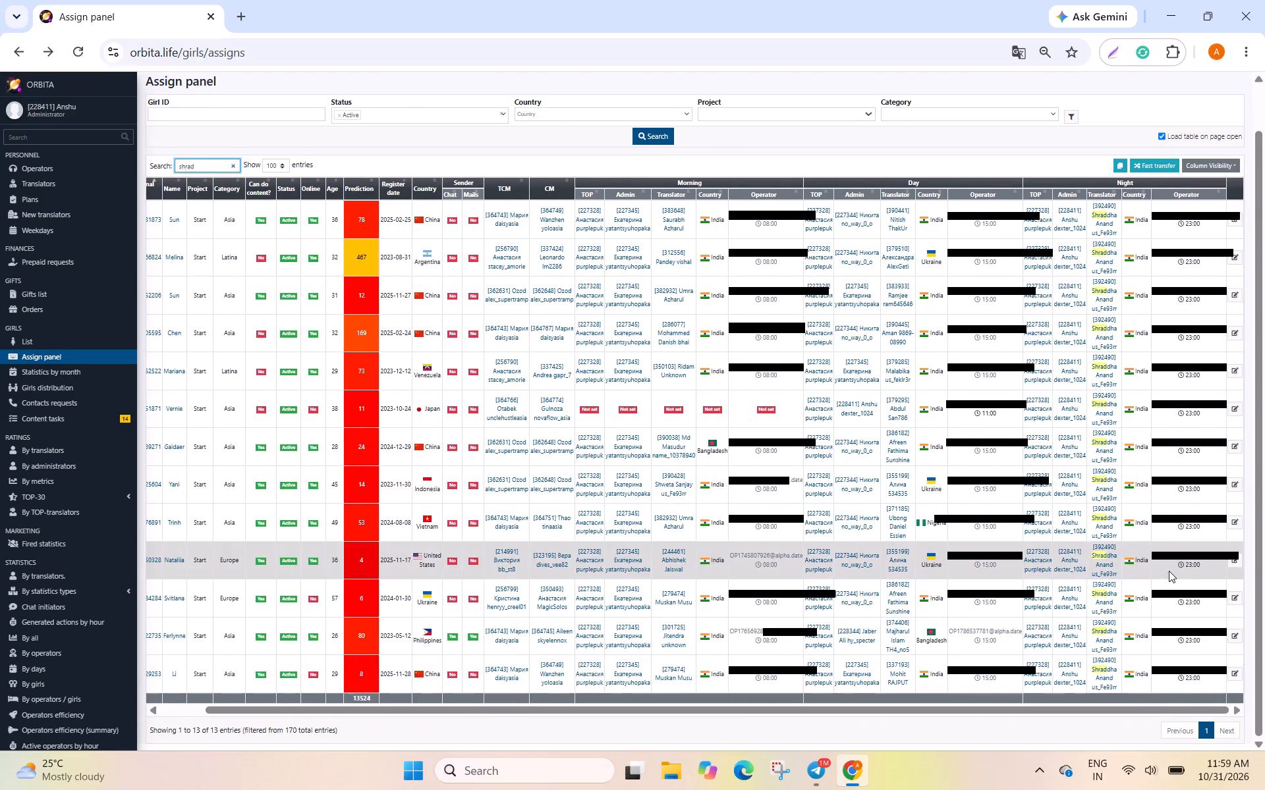
pyautogui.click(1228, 557)
pyautogui.click(566, 225)
pyautogui.click(547, 237)
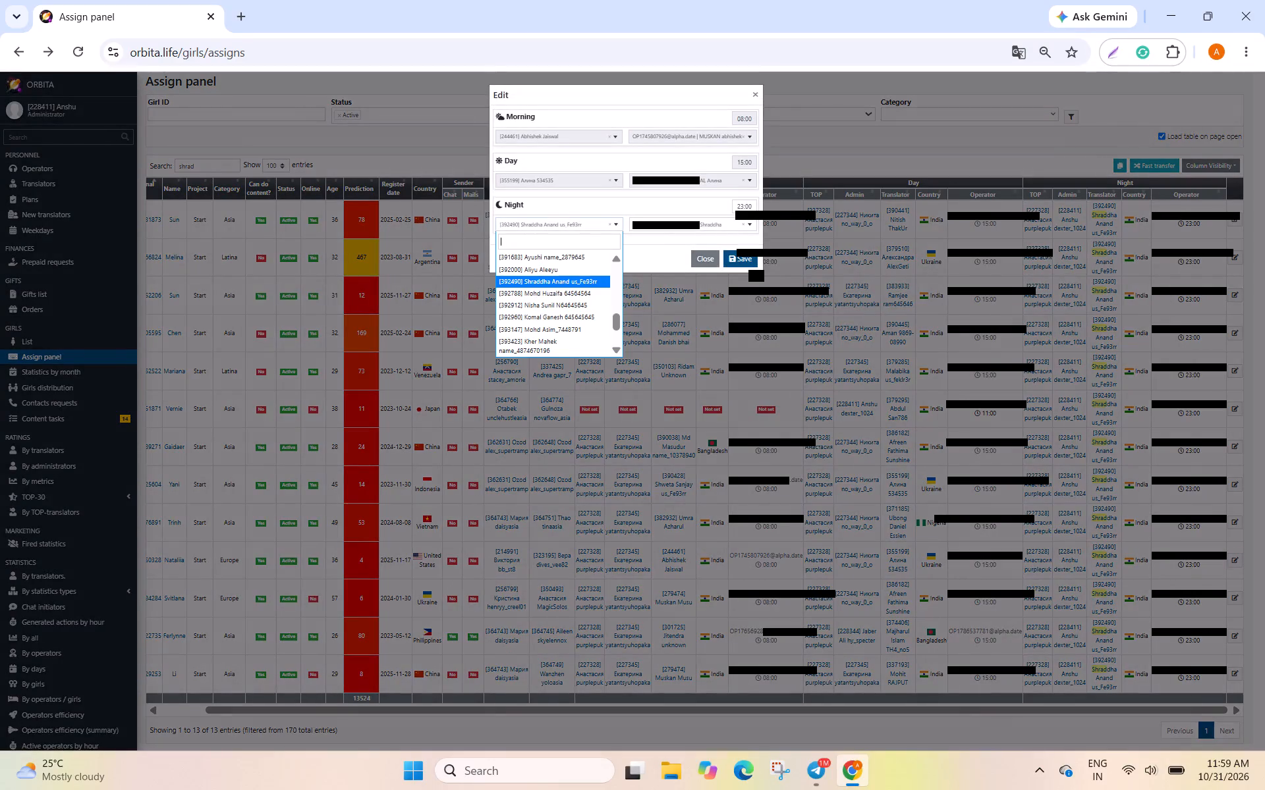
pyautogui.write('san')
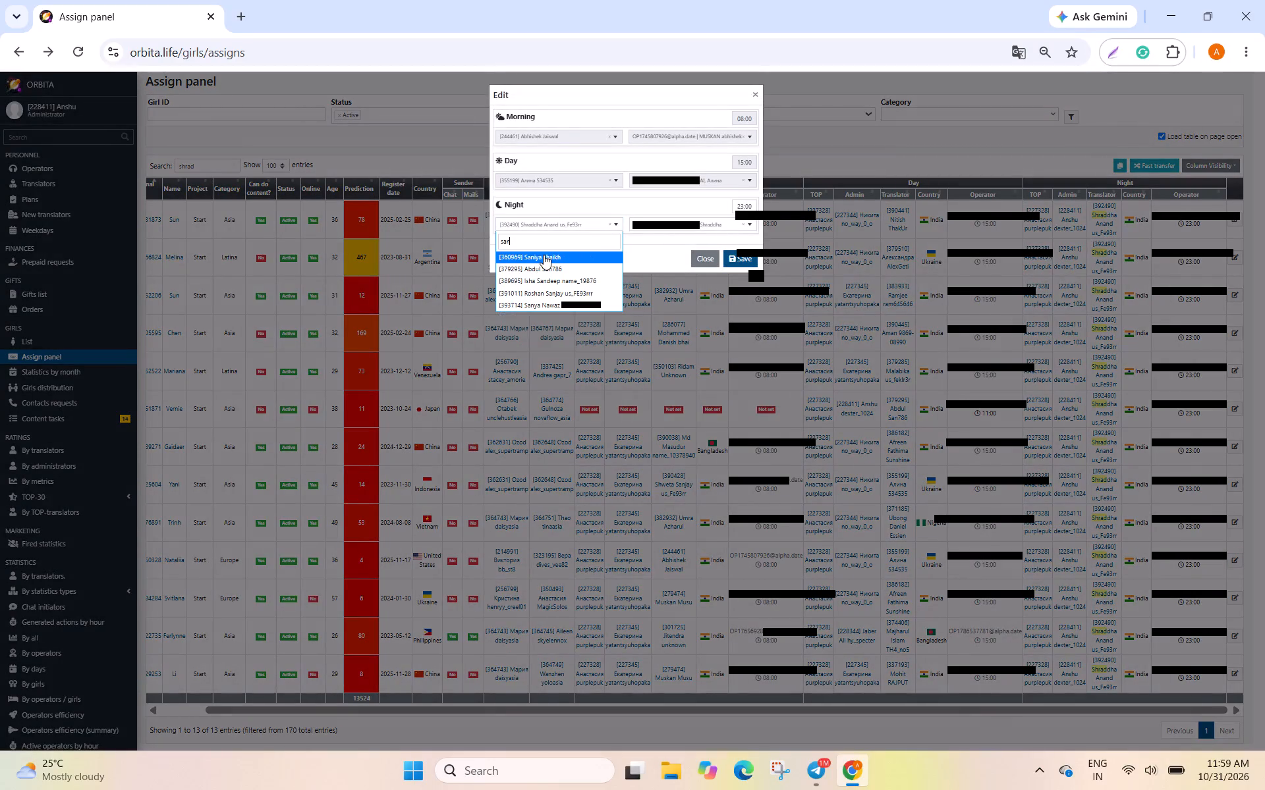
pyautogui.click(544, 255)
pyautogui.click(658, 223)
pyautogui.click(658, 259)
pyautogui.click(732, 259)
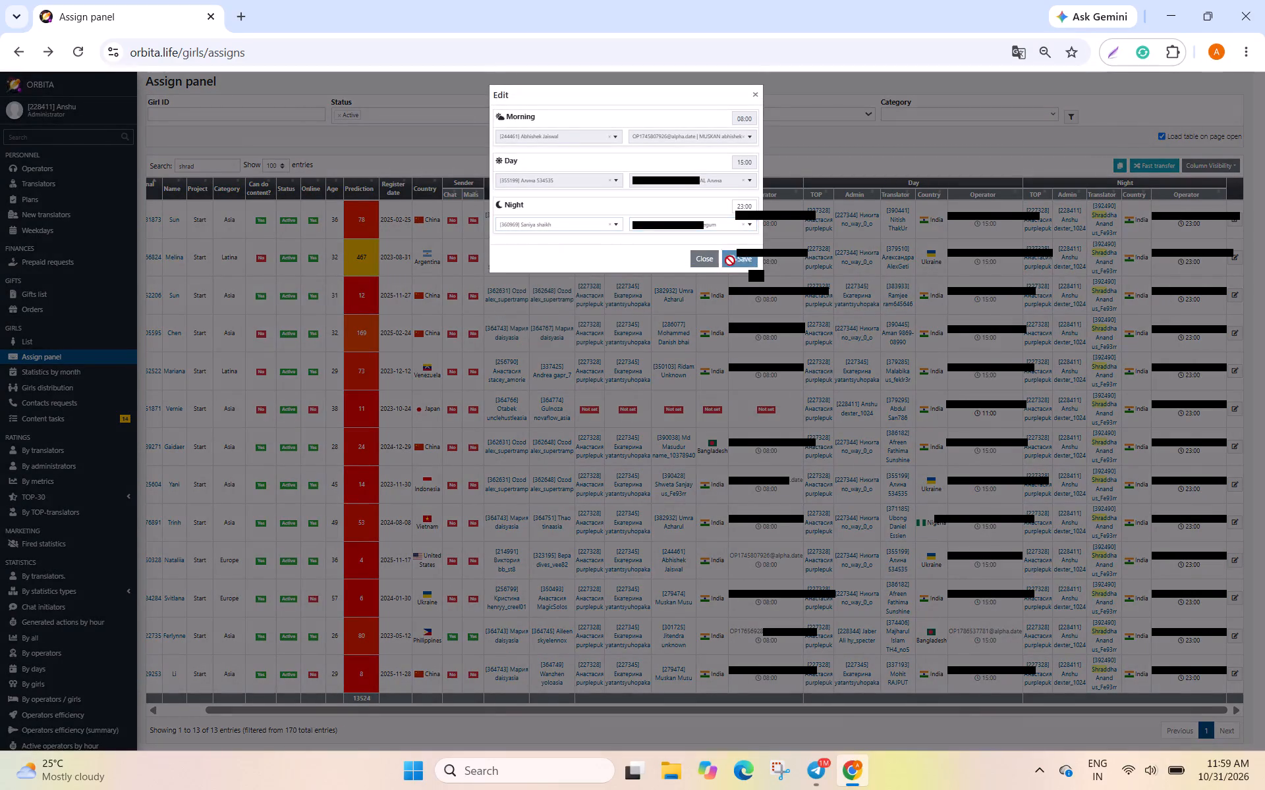
# Open the shift assignments of Li, listed under translator Shraddha, for editing.
pyautogui.moveTo(434, 691); pyautogui.dragTo(203, 691)
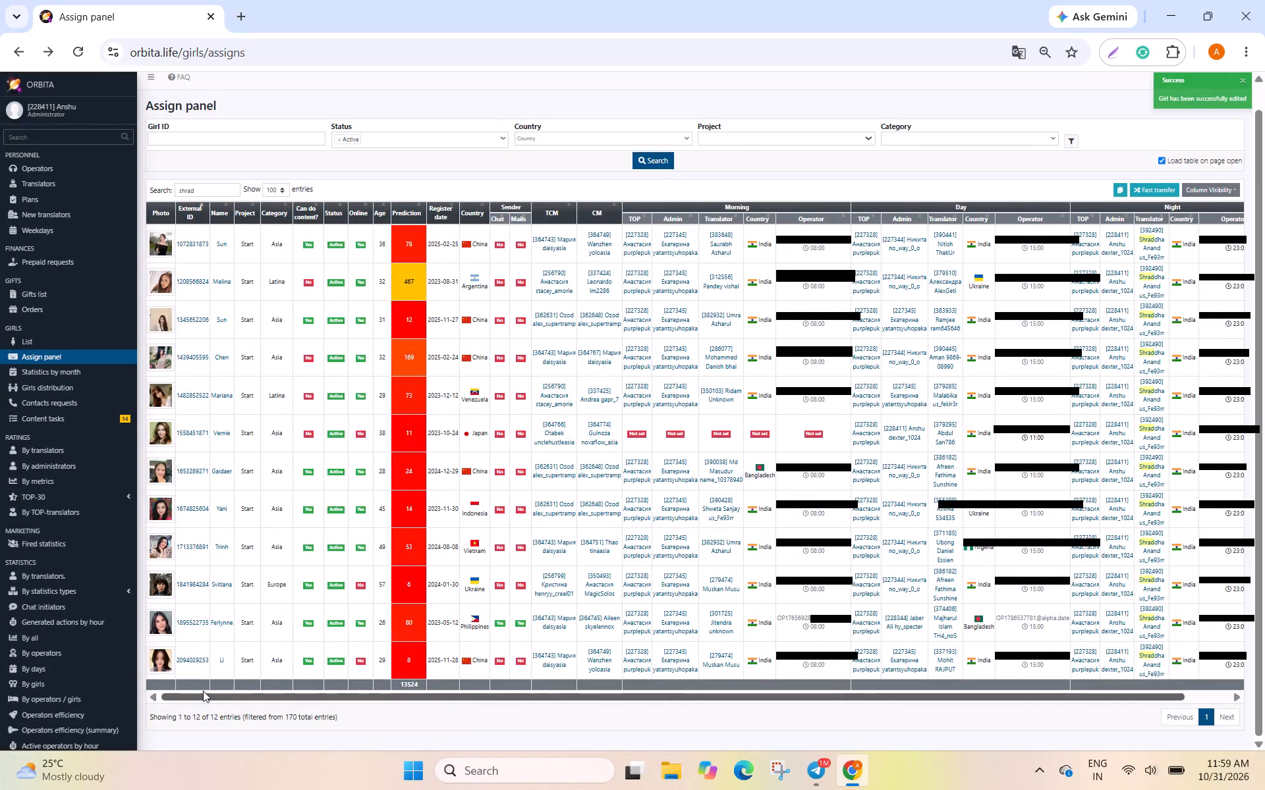
pyautogui.moveTo(203, 691); pyautogui.dragTo(777, 705)
pyautogui.click(1239, 662)
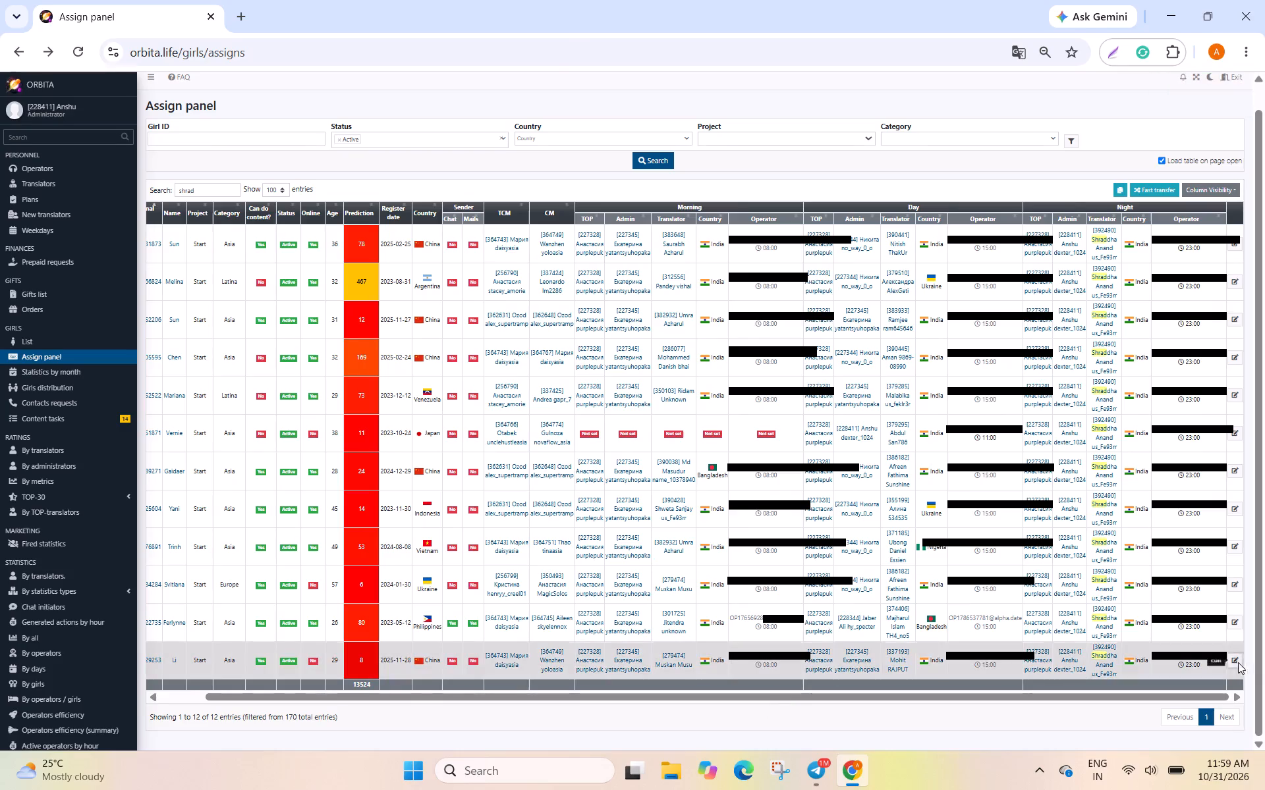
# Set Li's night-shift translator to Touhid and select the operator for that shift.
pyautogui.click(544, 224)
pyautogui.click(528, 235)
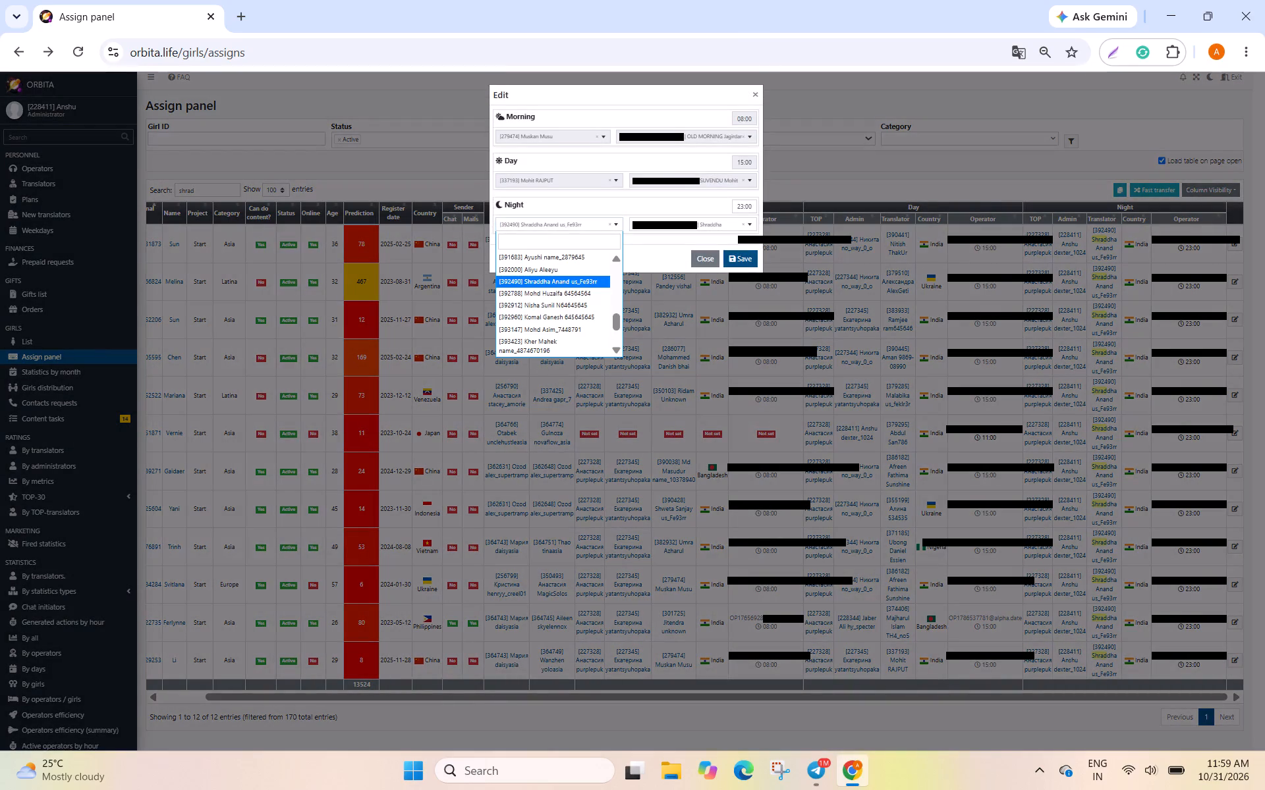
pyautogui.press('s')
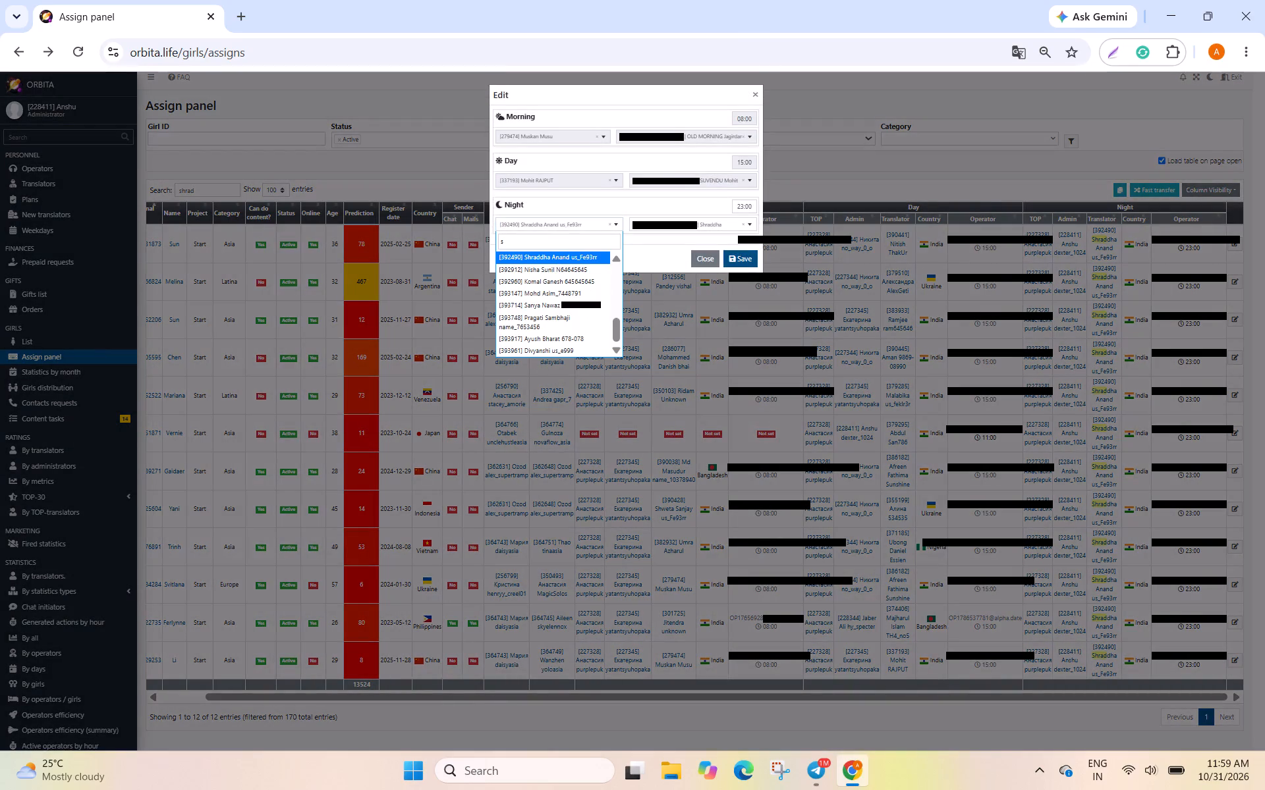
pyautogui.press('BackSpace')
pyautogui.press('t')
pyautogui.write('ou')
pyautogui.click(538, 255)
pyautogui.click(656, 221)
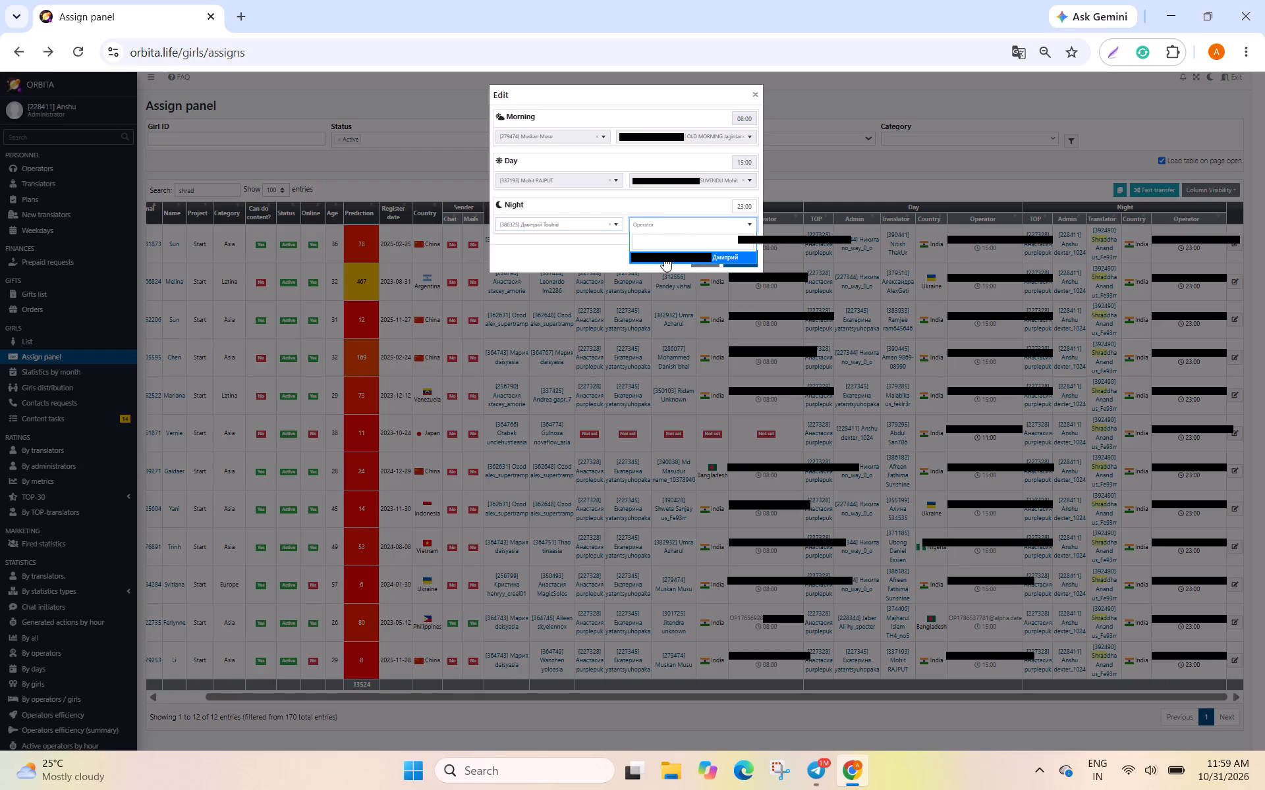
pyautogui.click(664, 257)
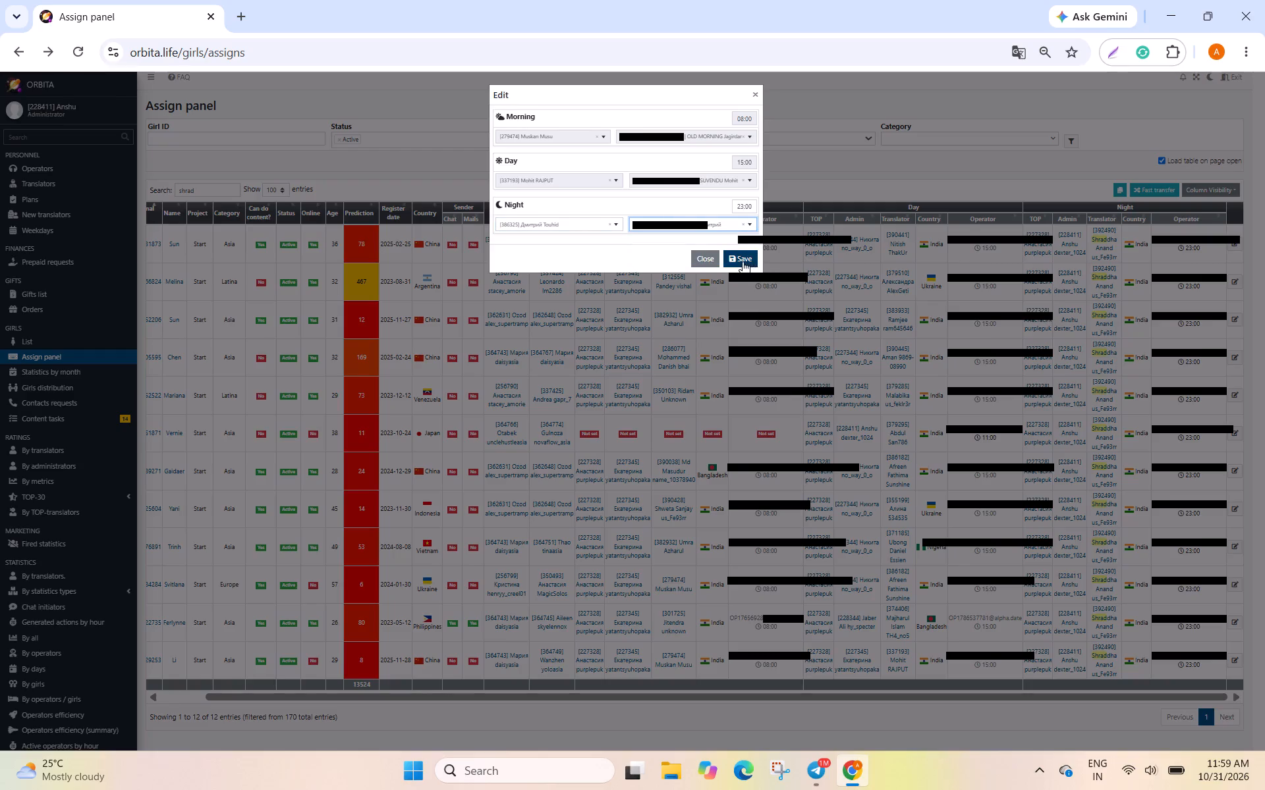
# Change Li's night-shift translator to Komal, select the operator for that shift, and save the assignment.
pyautogui.click(567, 218)
pyautogui.click(548, 236)
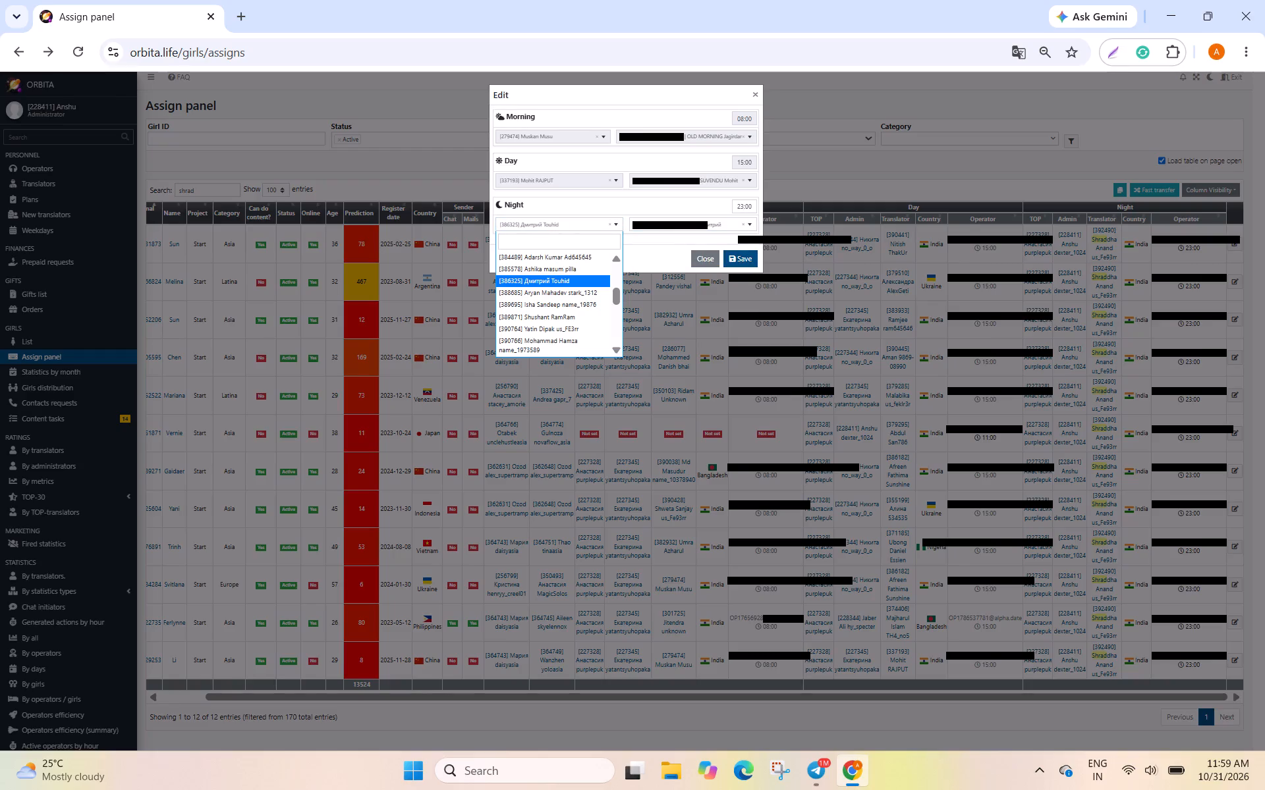
pyautogui.write('asi')
pyautogui.press('BackSpace')
pyautogui.press('BackSpace')
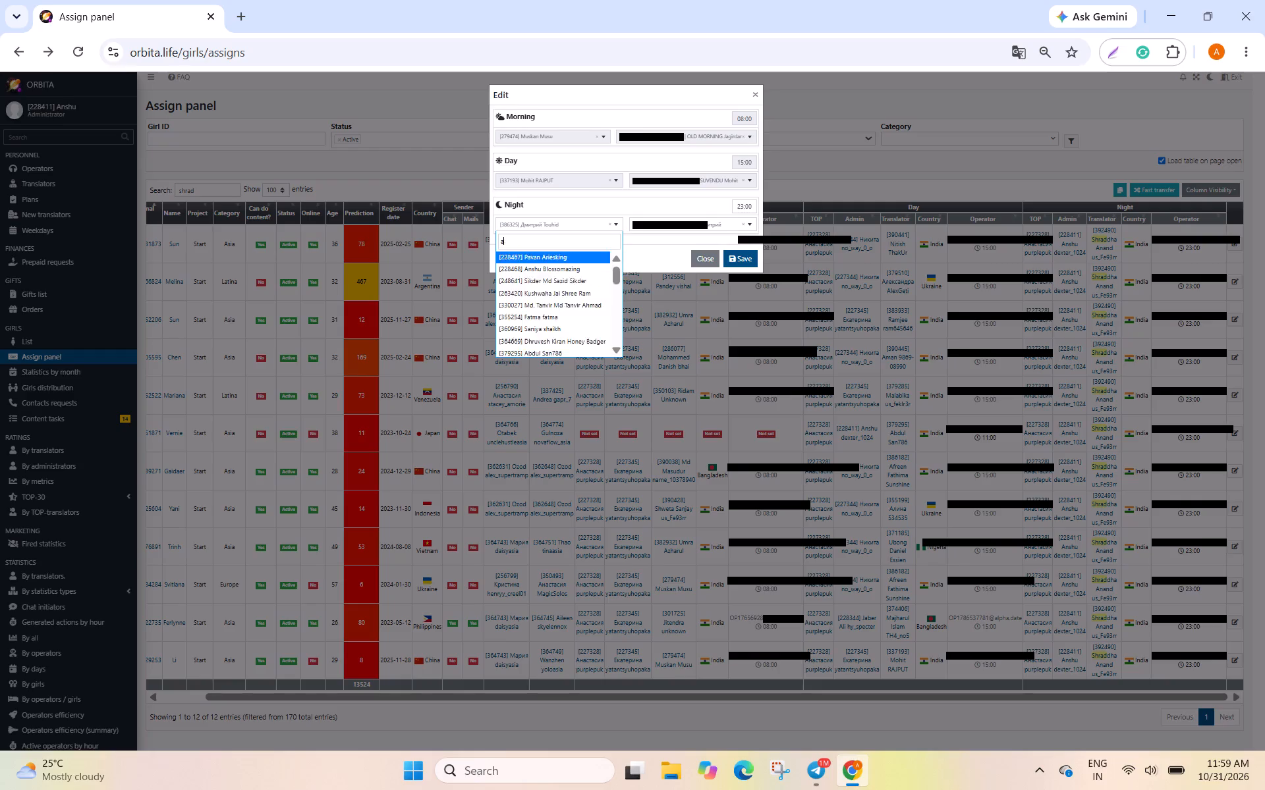
pyautogui.press('BackSpace')
pyautogui.press('BackSpace')
pyautogui.press('l')
pyautogui.press('BackSpace')
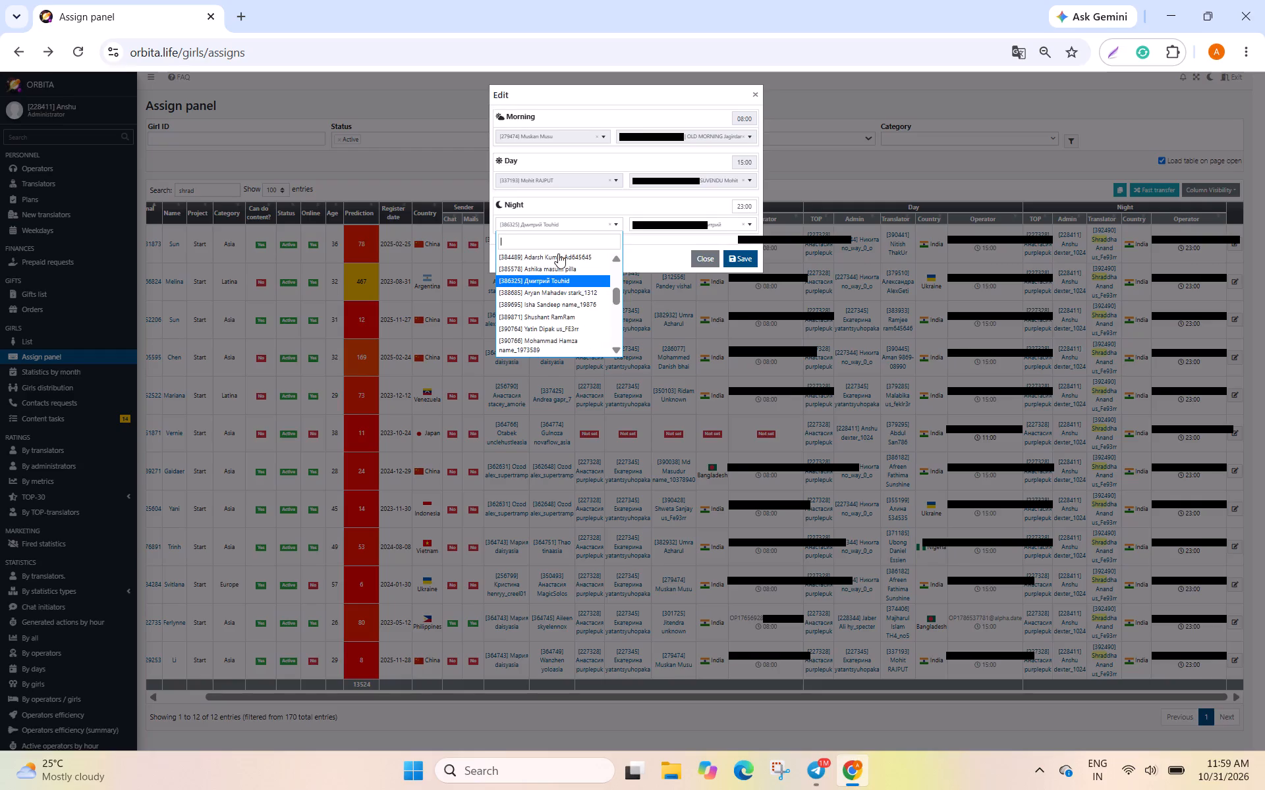
pyautogui.press('k')
pyautogui.press('o')
pyautogui.press('m')
pyautogui.click(575, 259)
pyautogui.click(643, 228)
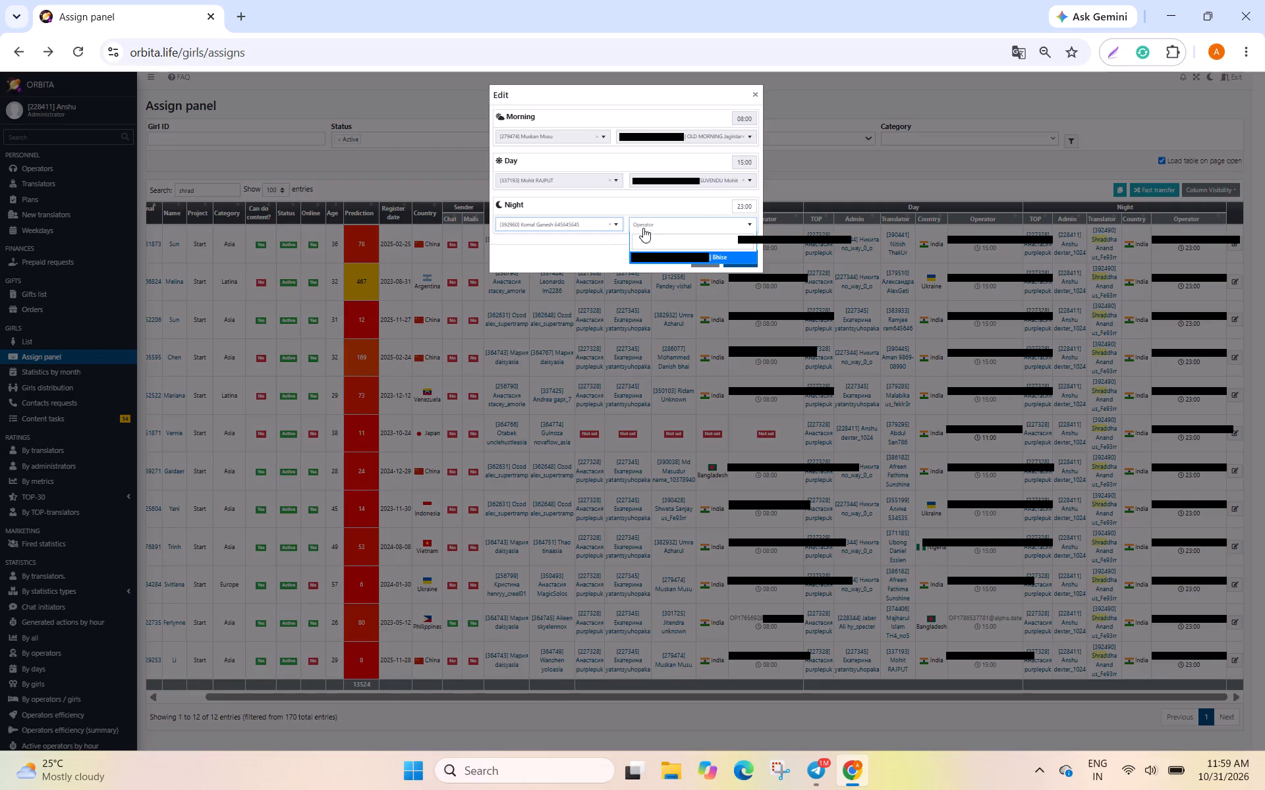
pyautogui.click(652, 254)
pyautogui.click(739, 257)
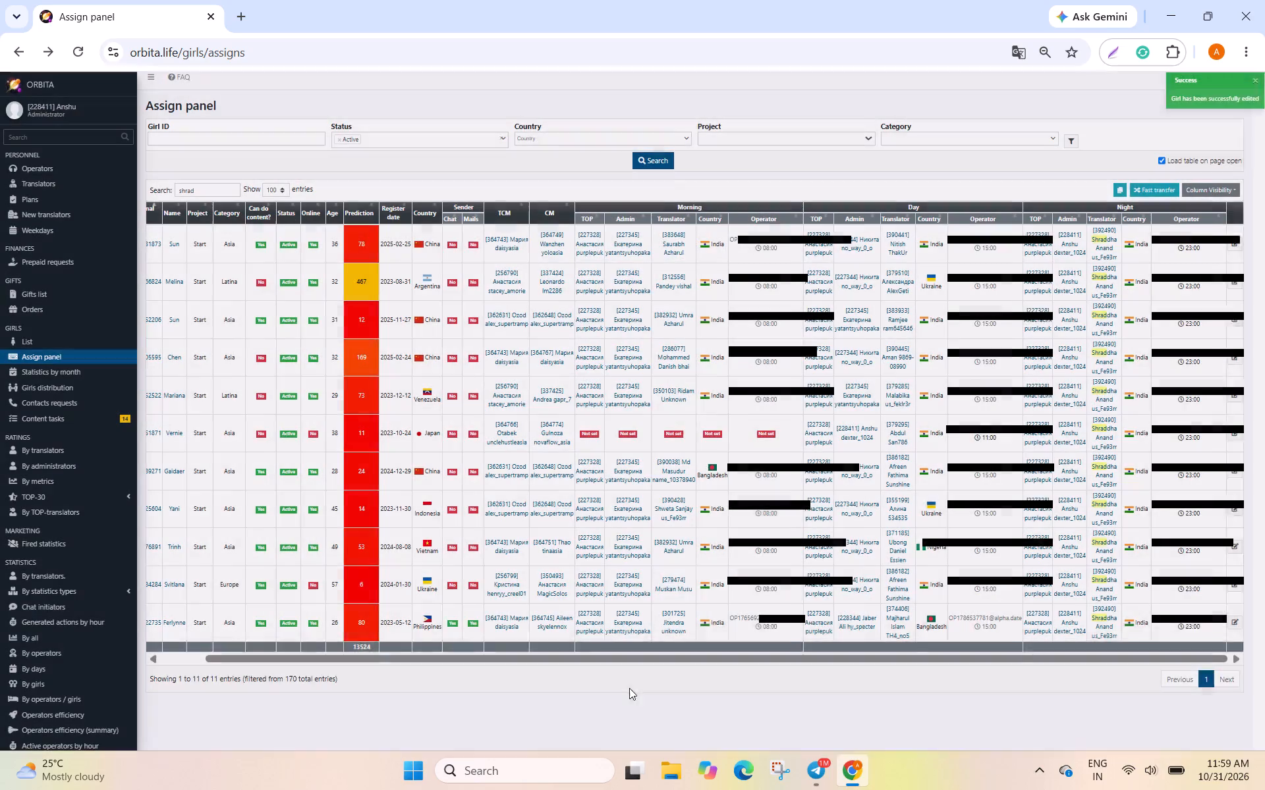
# Open Svitlana's shift assignments, listed under translator Shraddha, and set the night-shift translator to Asim.
pyautogui.moveTo(631, 659); pyautogui.dragTo(221, 657)
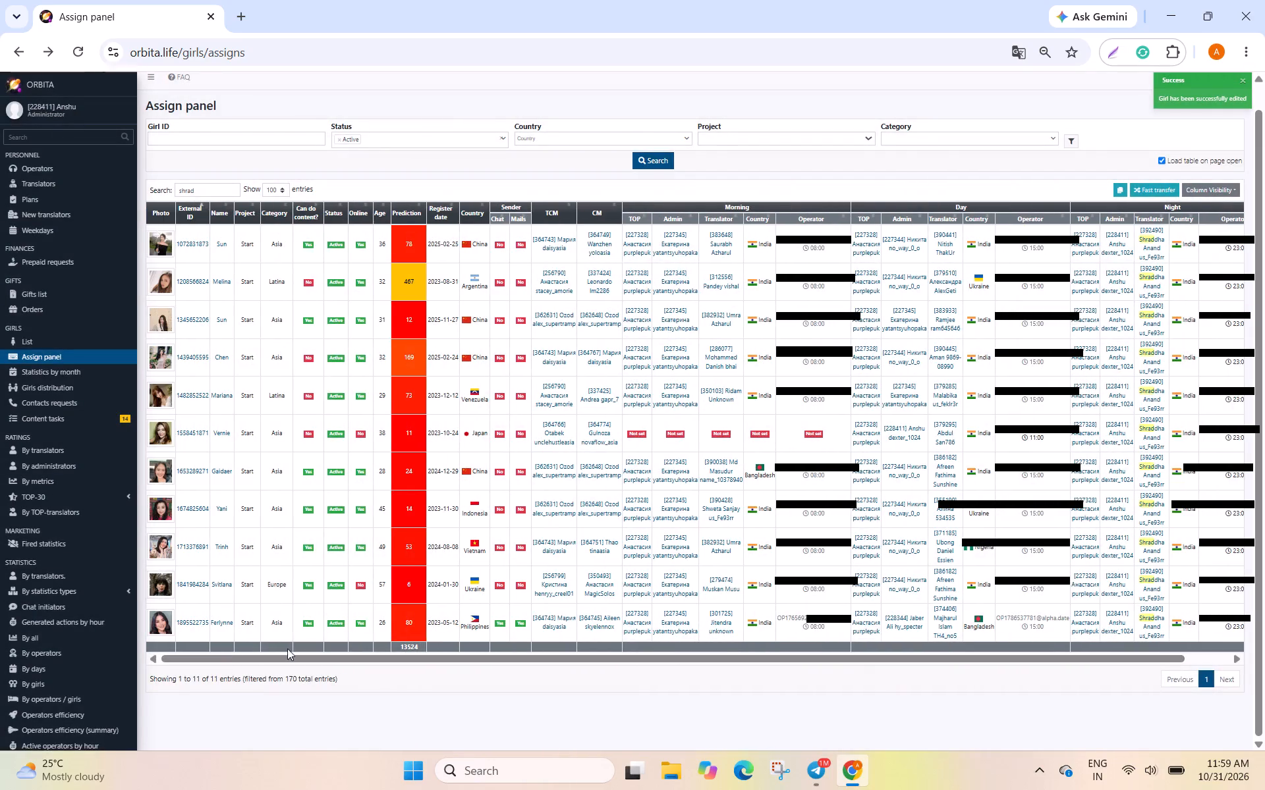
pyautogui.moveTo(284, 658); pyautogui.dragTo(201, 645)
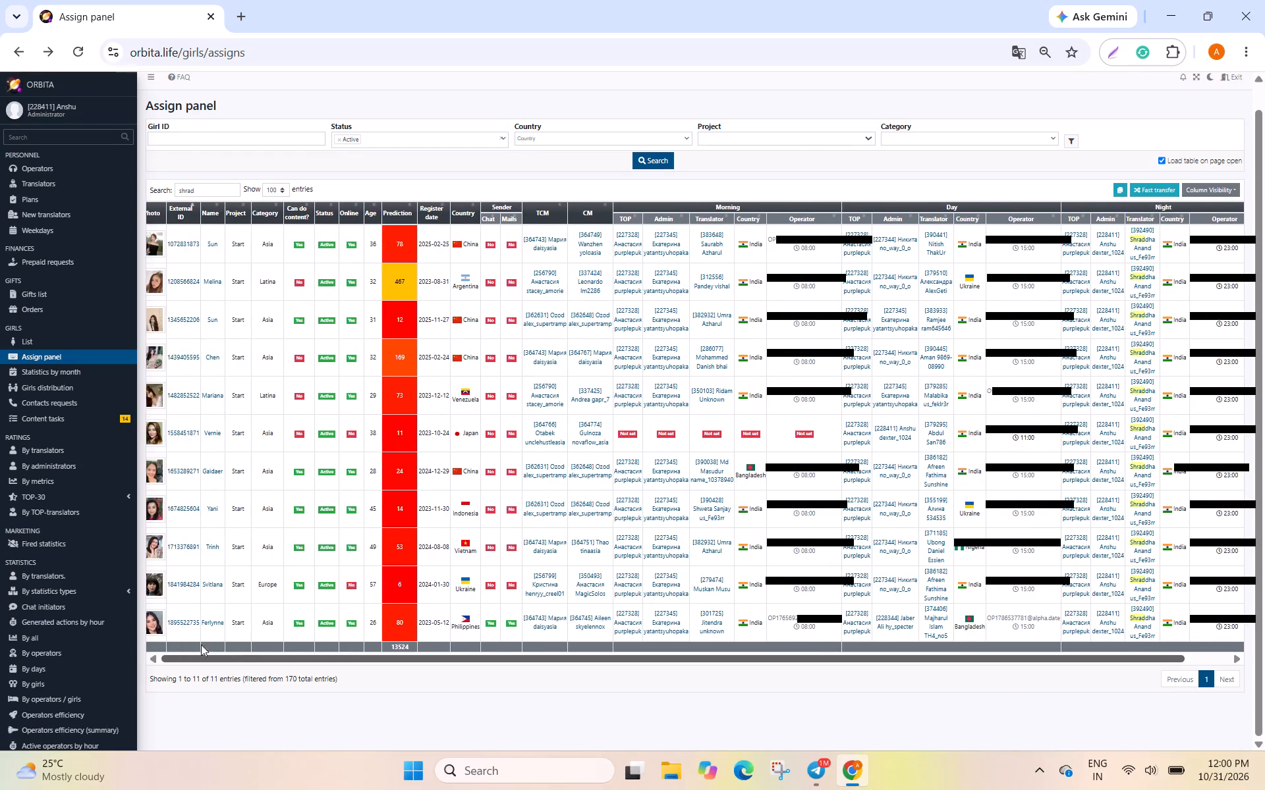
pyautogui.moveTo(201, 645); pyautogui.dragTo(1011, 672)
pyautogui.click(1232, 588)
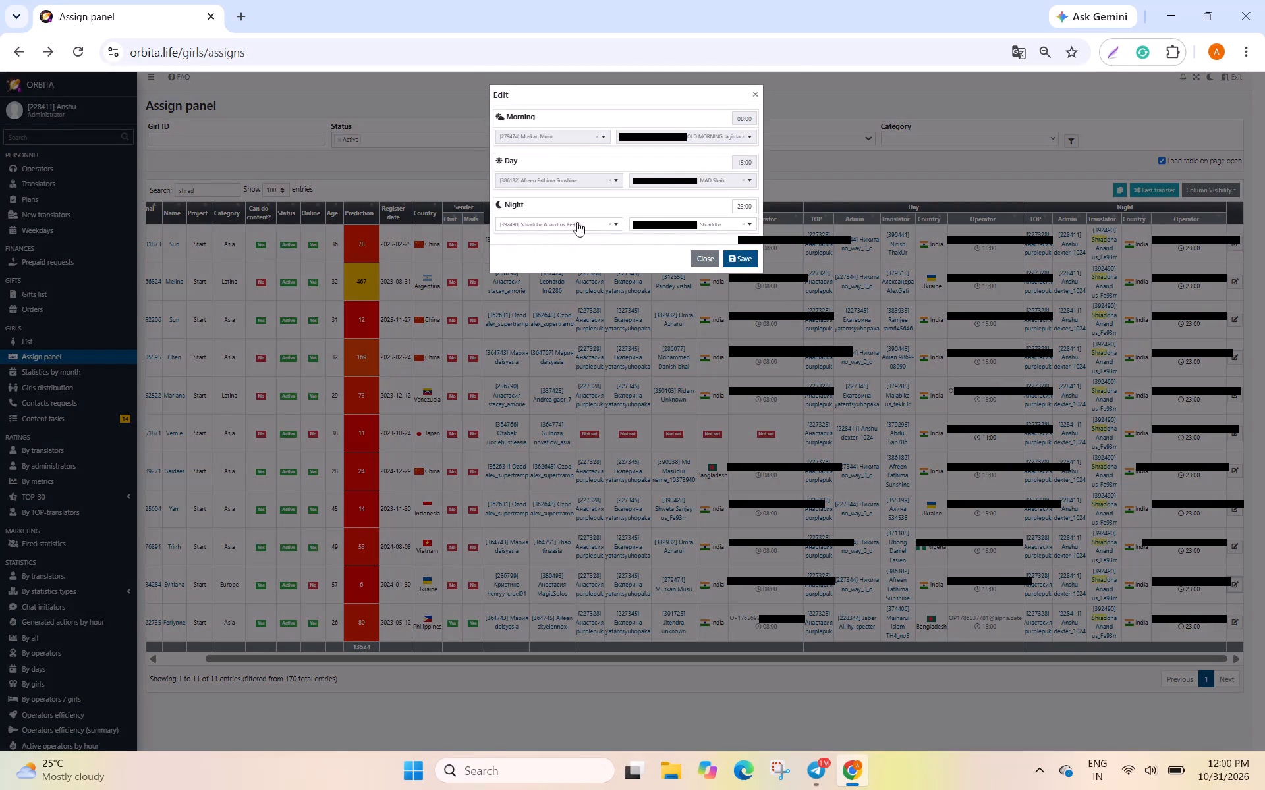
pyautogui.click(577, 222)
pyautogui.click(528, 242)
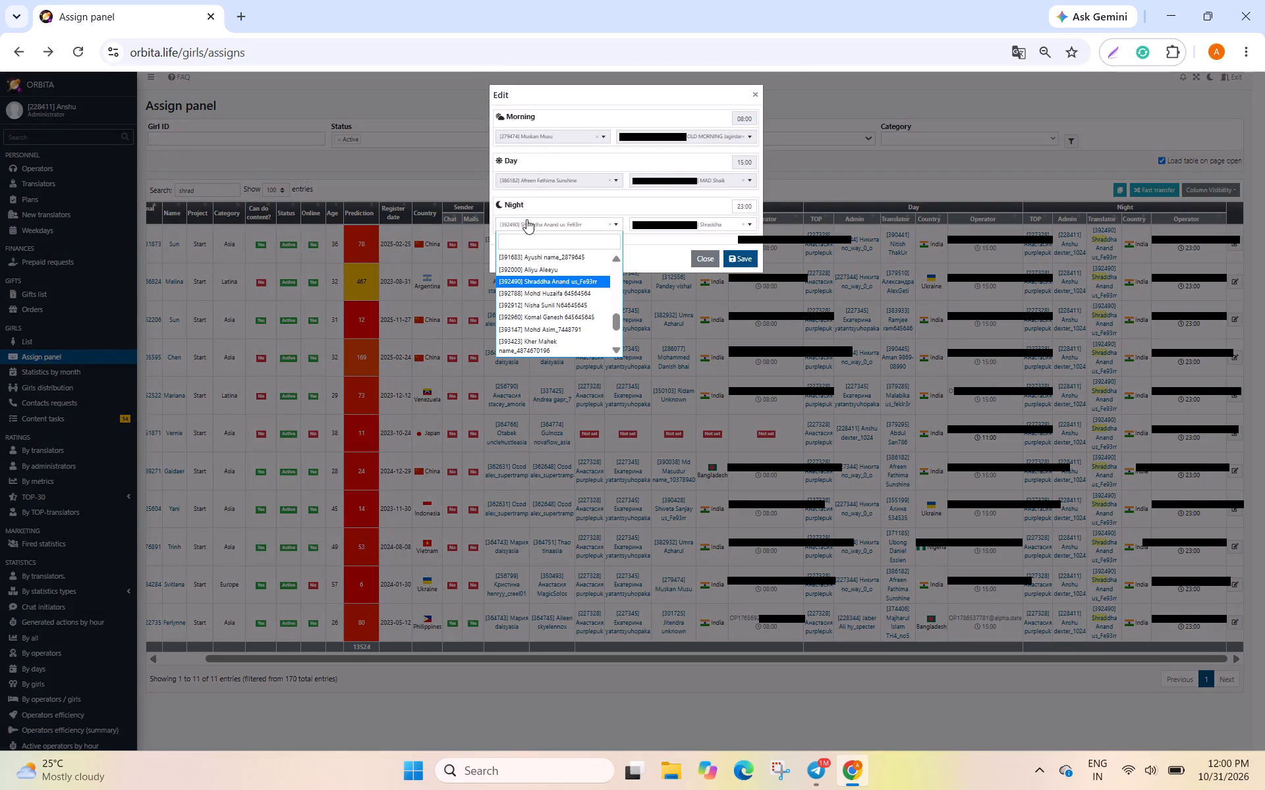
pyautogui.press('a')
pyautogui.press('BackSpace')
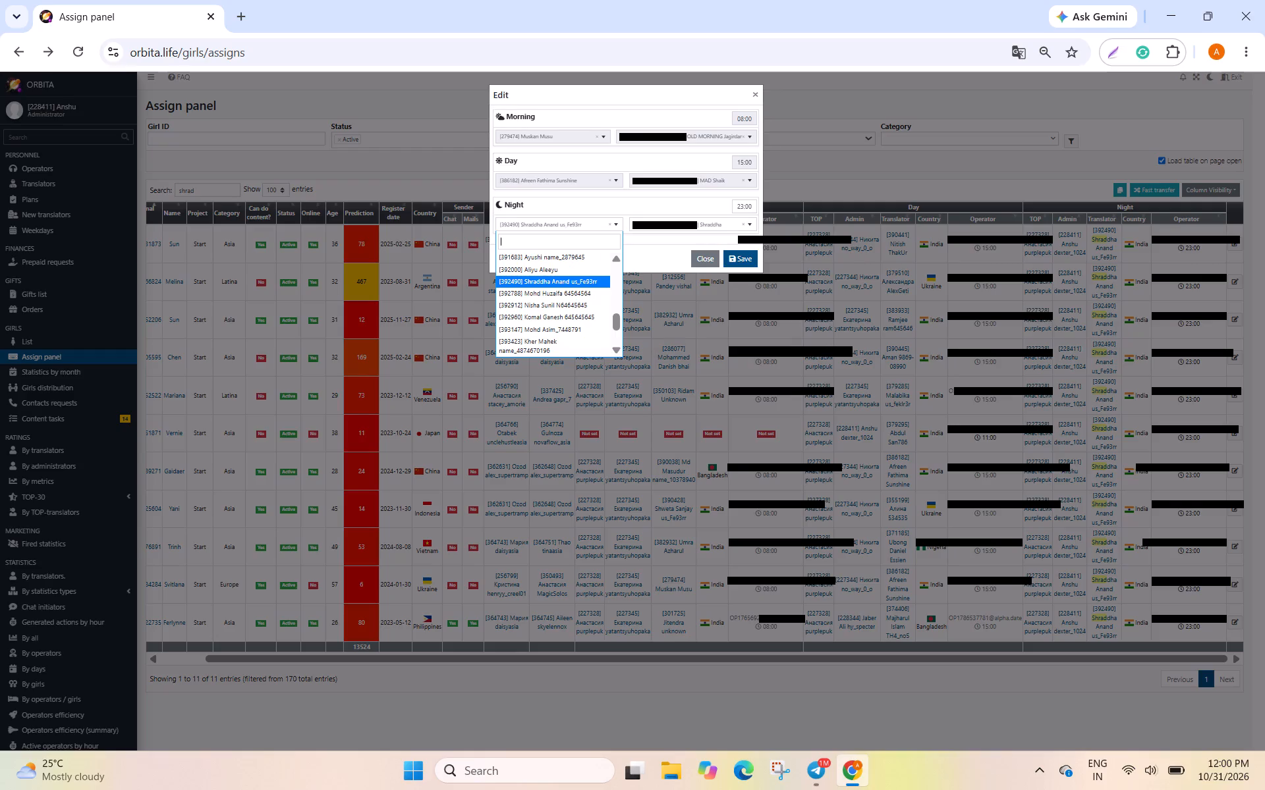
pyautogui.write('asi')
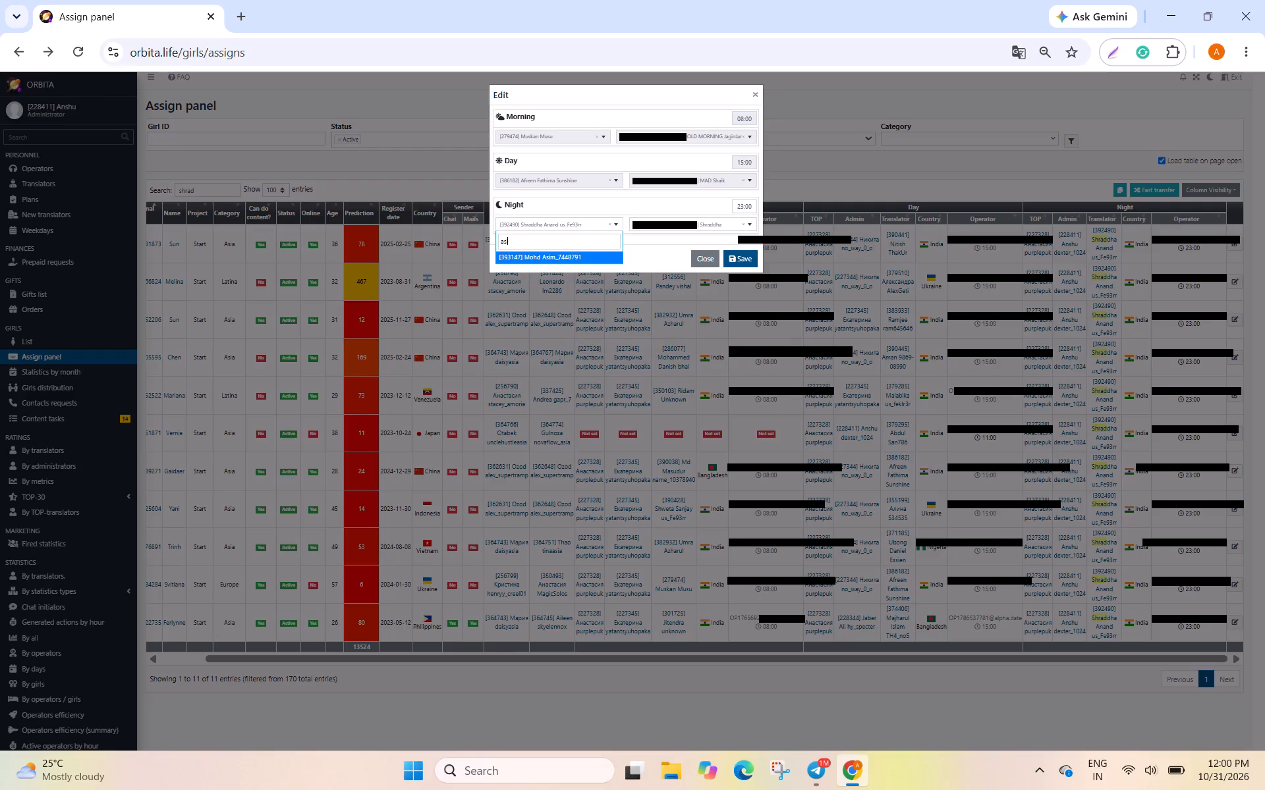
pyautogui.click(520, 259)
# Select Asim's operator account for Svitlana's night shift and save the assignment.
pyautogui.click(555, 224)
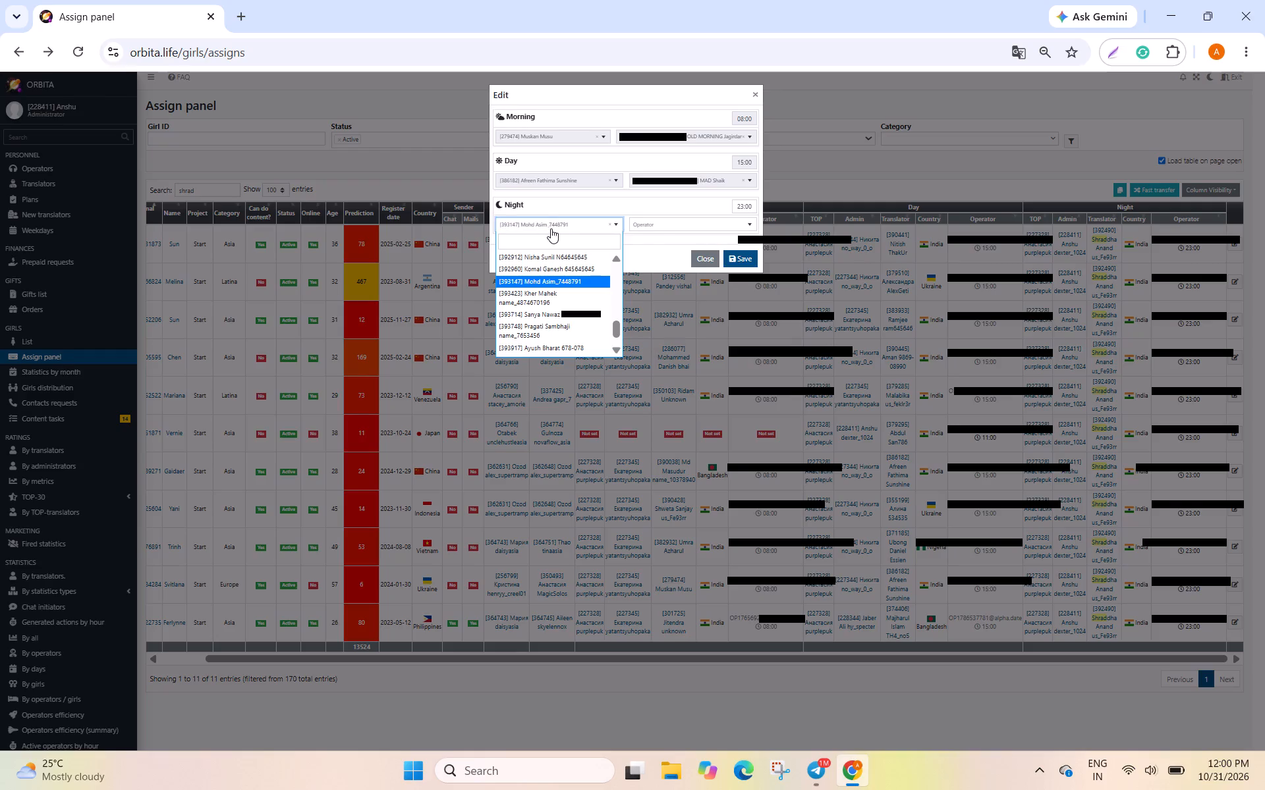
pyautogui.click(673, 229)
pyautogui.click(667, 259)
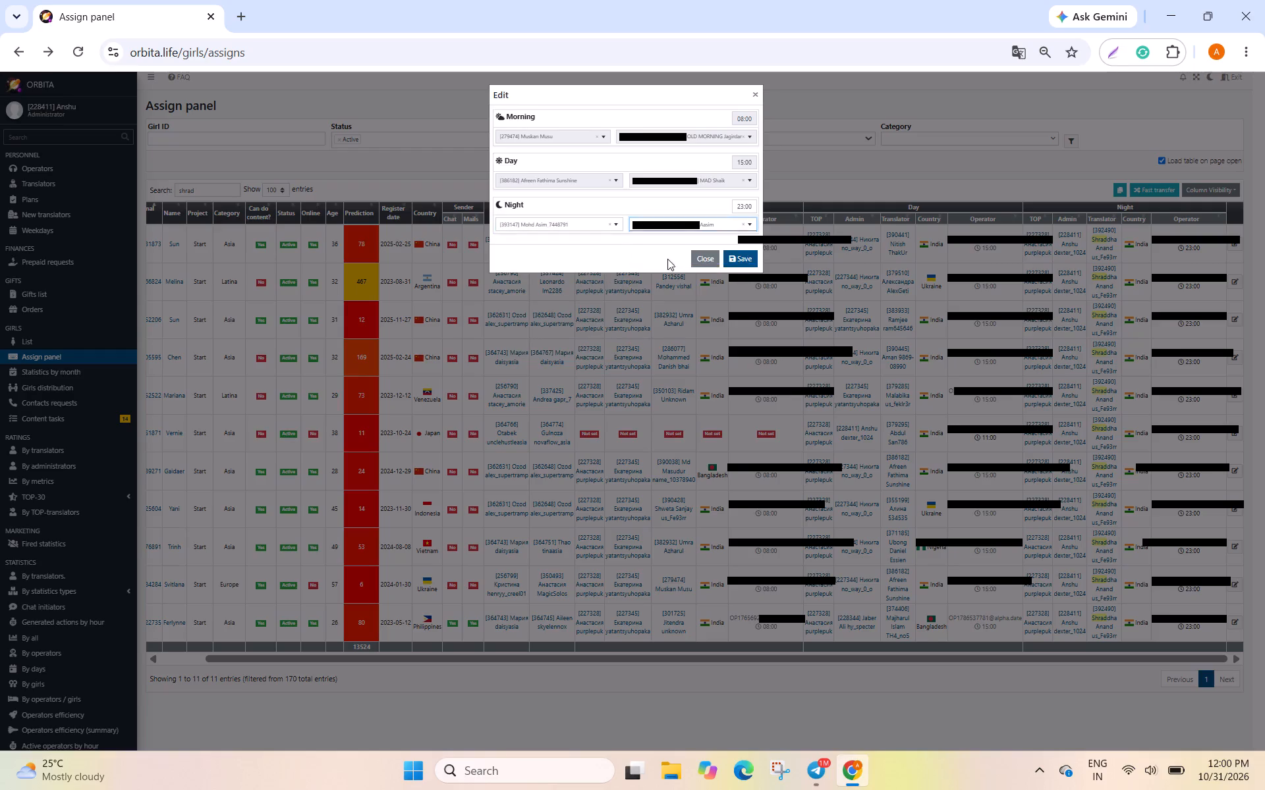
pyautogui.click(737, 259)
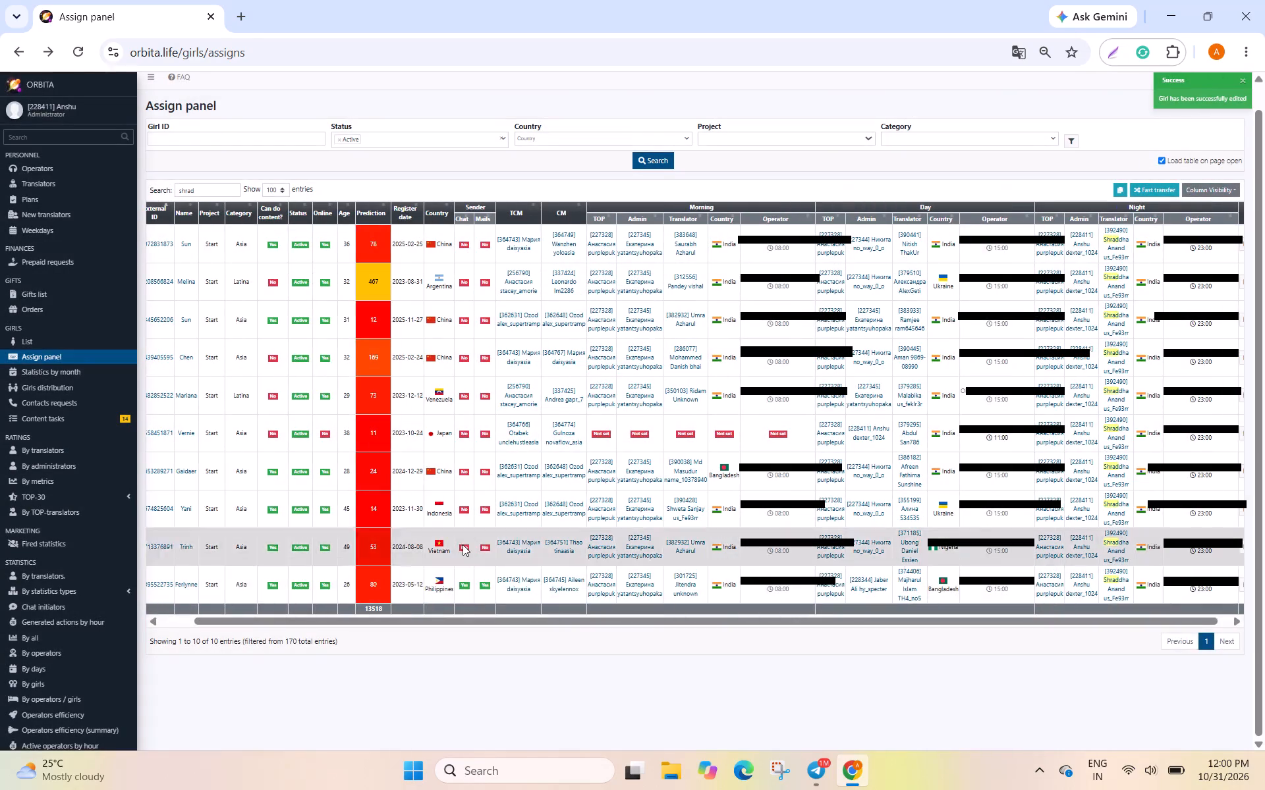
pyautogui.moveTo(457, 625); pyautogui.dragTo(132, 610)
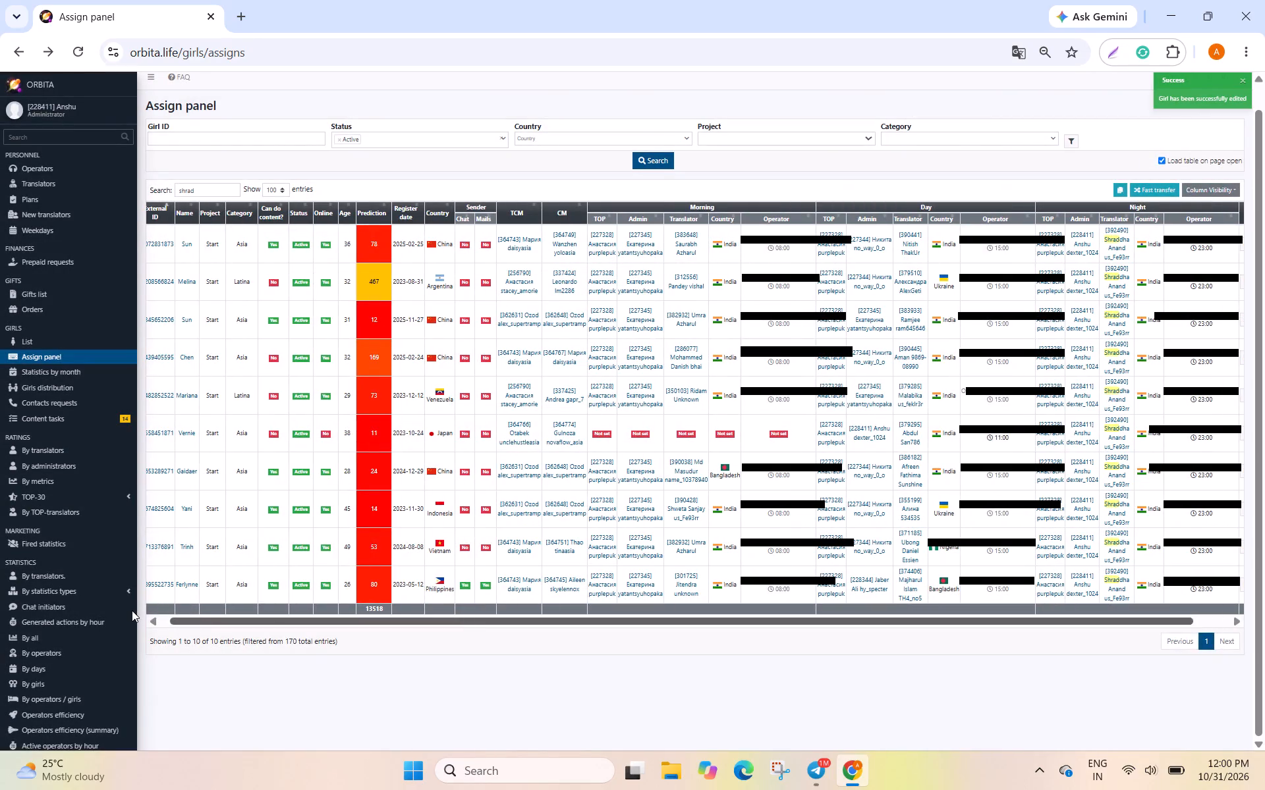
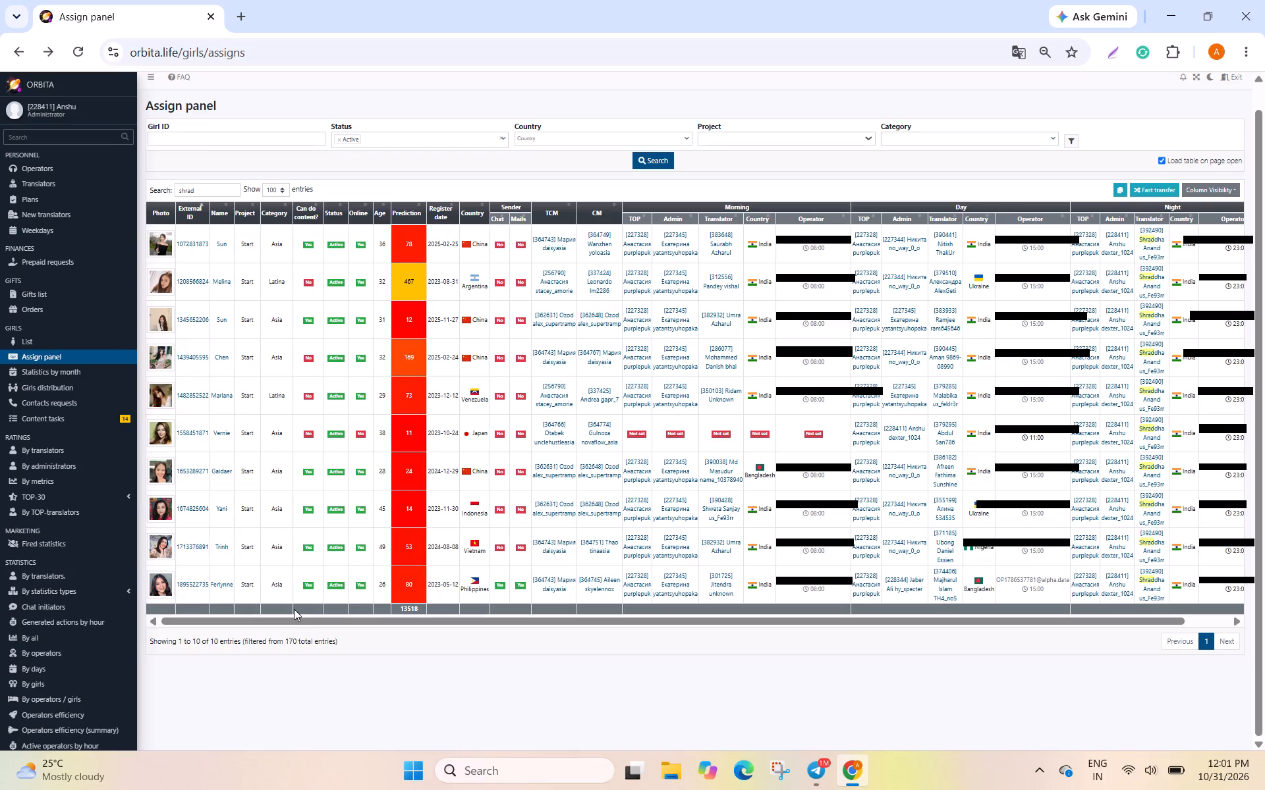
# Open the shift assignments of Vernie, listed under translator Shraddha, for editing.
pyautogui.moveTo(294, 617); pyautogui.dragTo(522, 617)
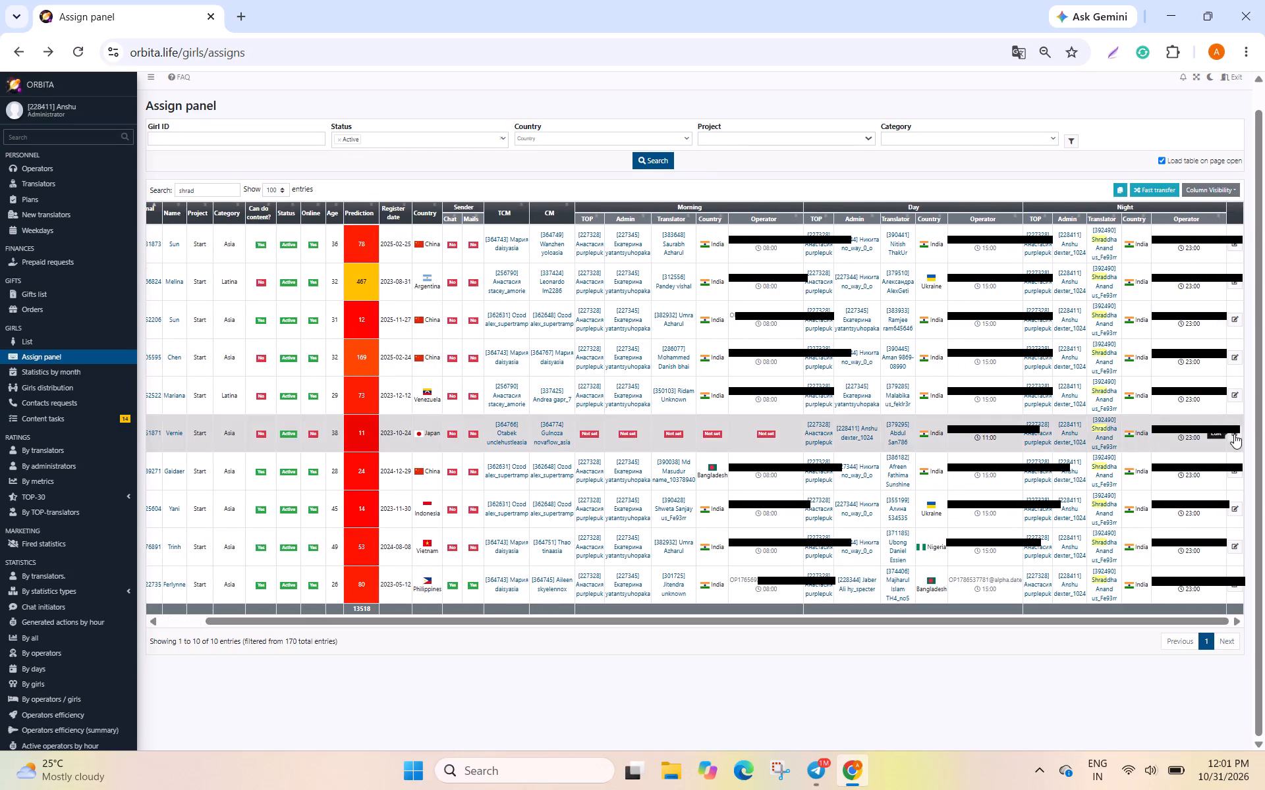
# Set the night-shift translator of Vernie, listed under Shraddha, to Komal, select the operator for that shift, save and close the assignment.
pyautogui.click(1233, 434)
pyautogui.click(565, 226)
pyautogui.click(542, 238)
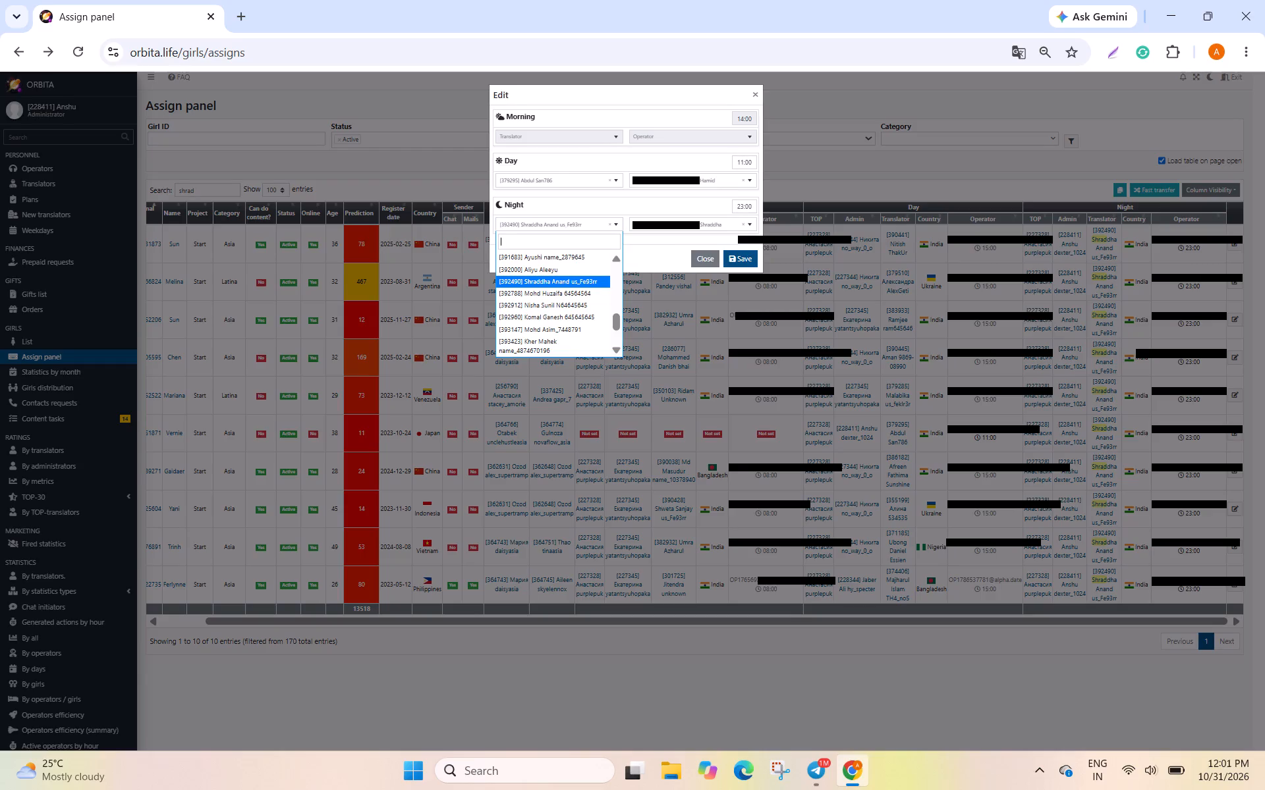
pyautogui.write('ko')
pyautogui.click(541, 251)
pyautogui.click(633, 224)
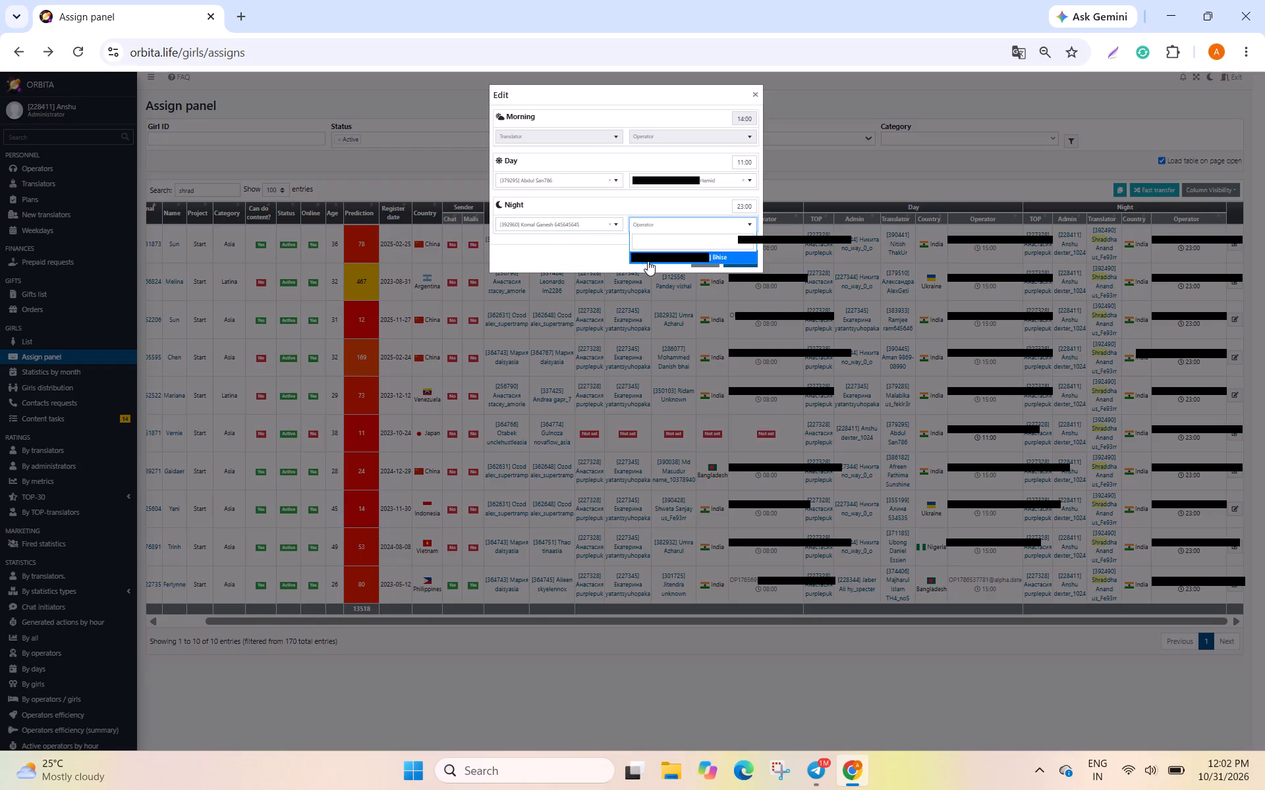
pyautogui.click(648, 258)
pyautogui.click(741, 258)
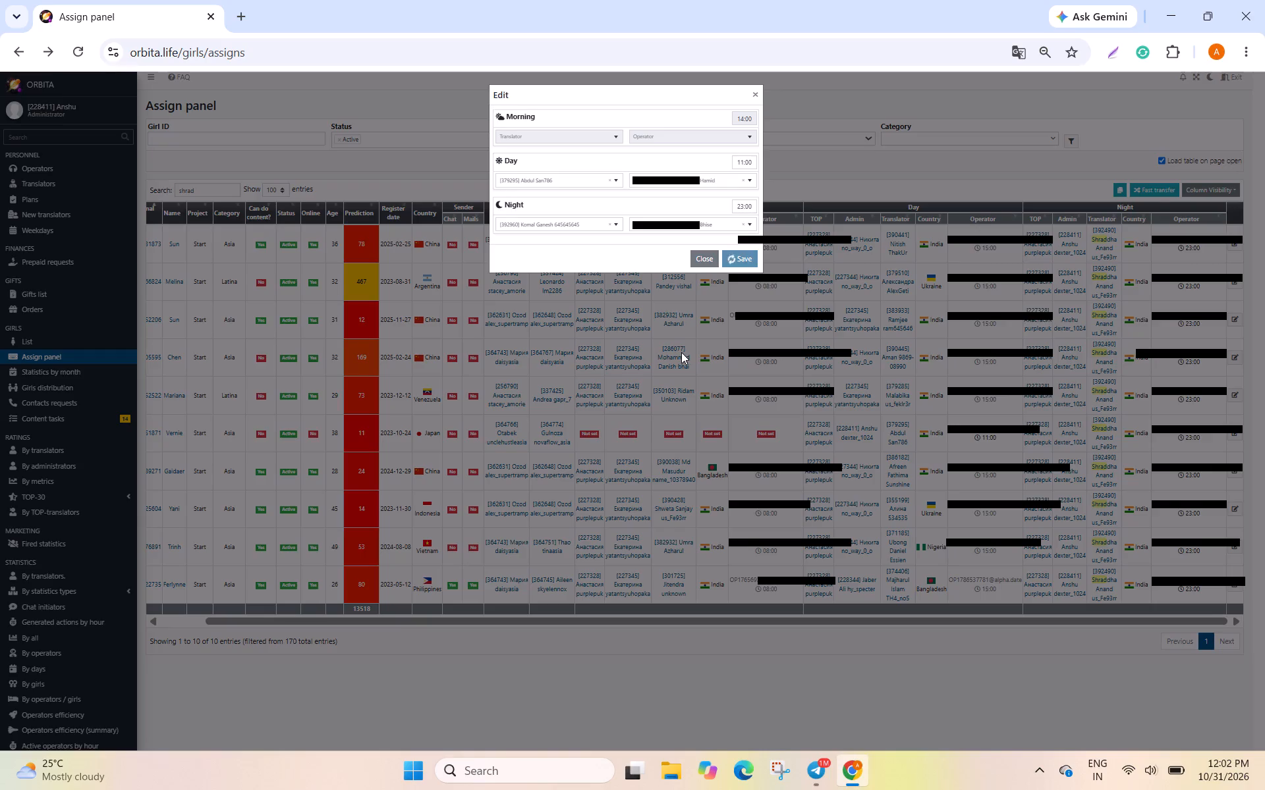
pyautogui.click(699, 257)
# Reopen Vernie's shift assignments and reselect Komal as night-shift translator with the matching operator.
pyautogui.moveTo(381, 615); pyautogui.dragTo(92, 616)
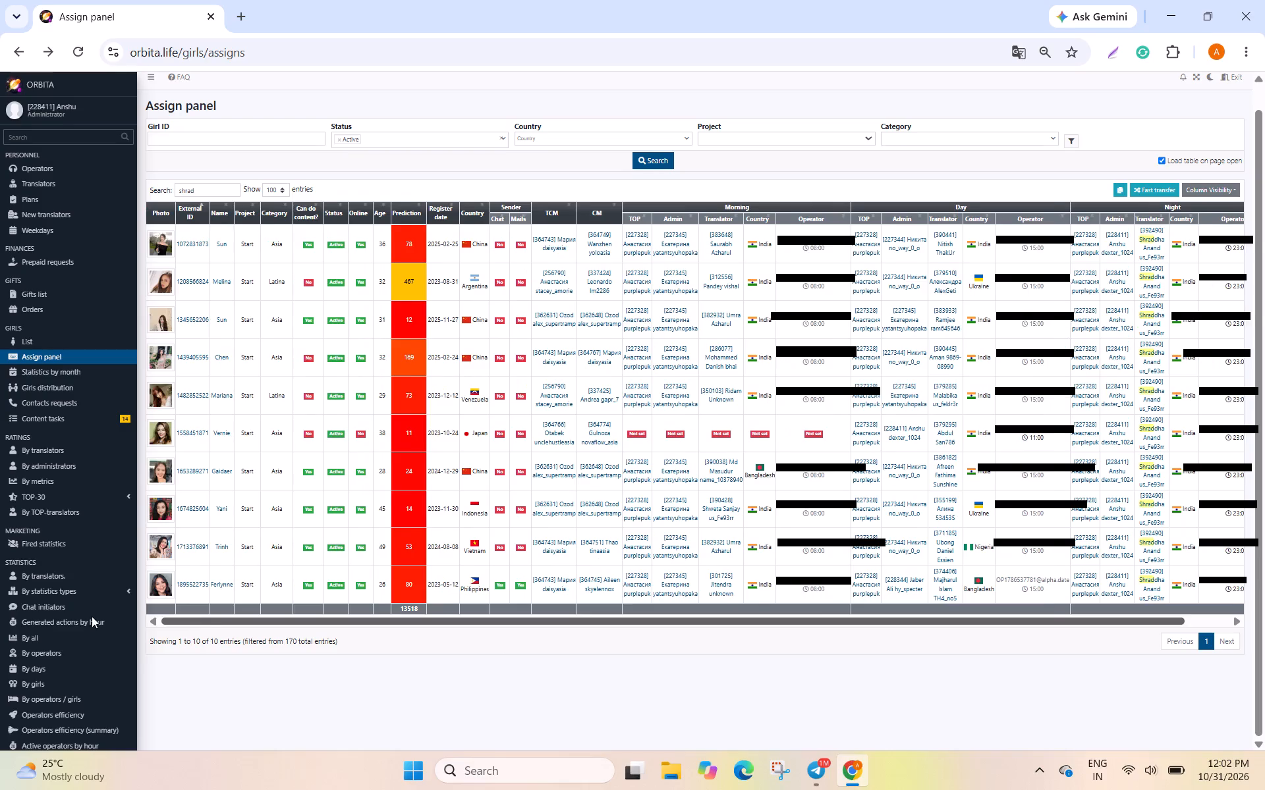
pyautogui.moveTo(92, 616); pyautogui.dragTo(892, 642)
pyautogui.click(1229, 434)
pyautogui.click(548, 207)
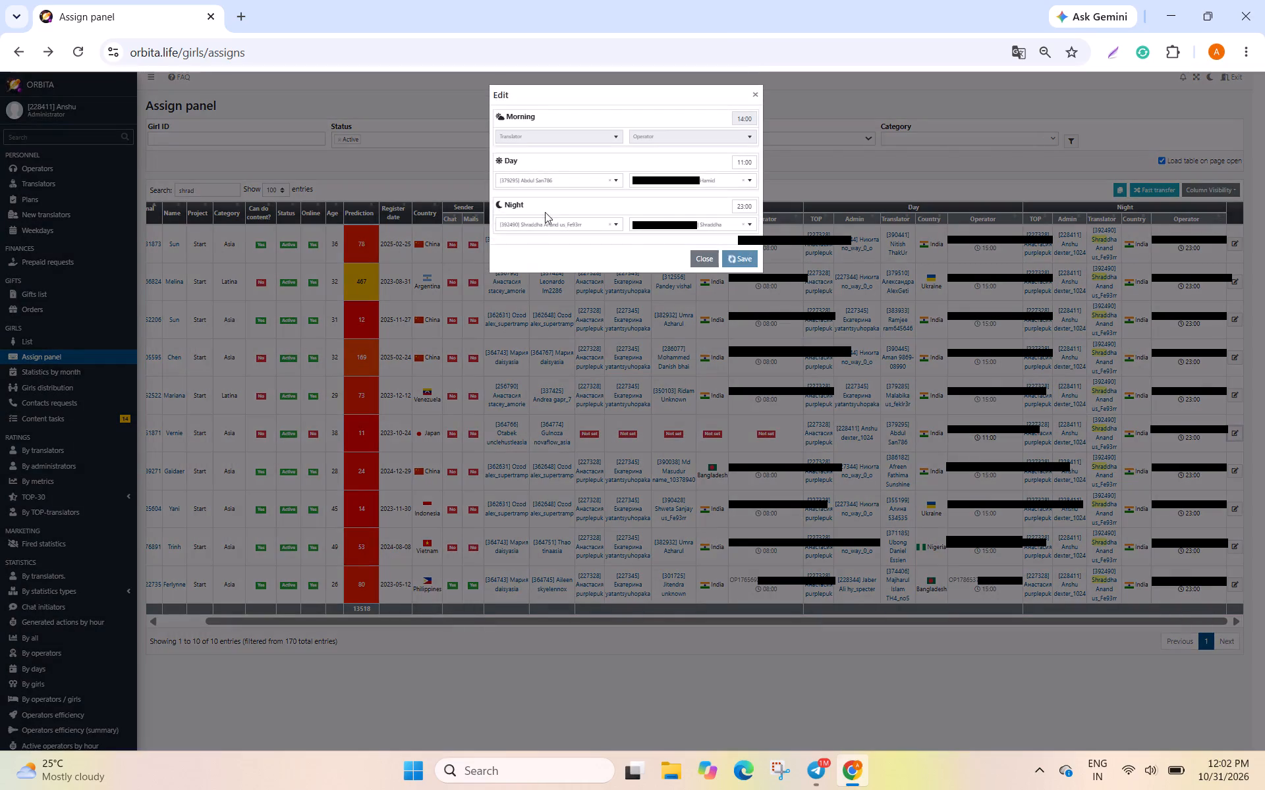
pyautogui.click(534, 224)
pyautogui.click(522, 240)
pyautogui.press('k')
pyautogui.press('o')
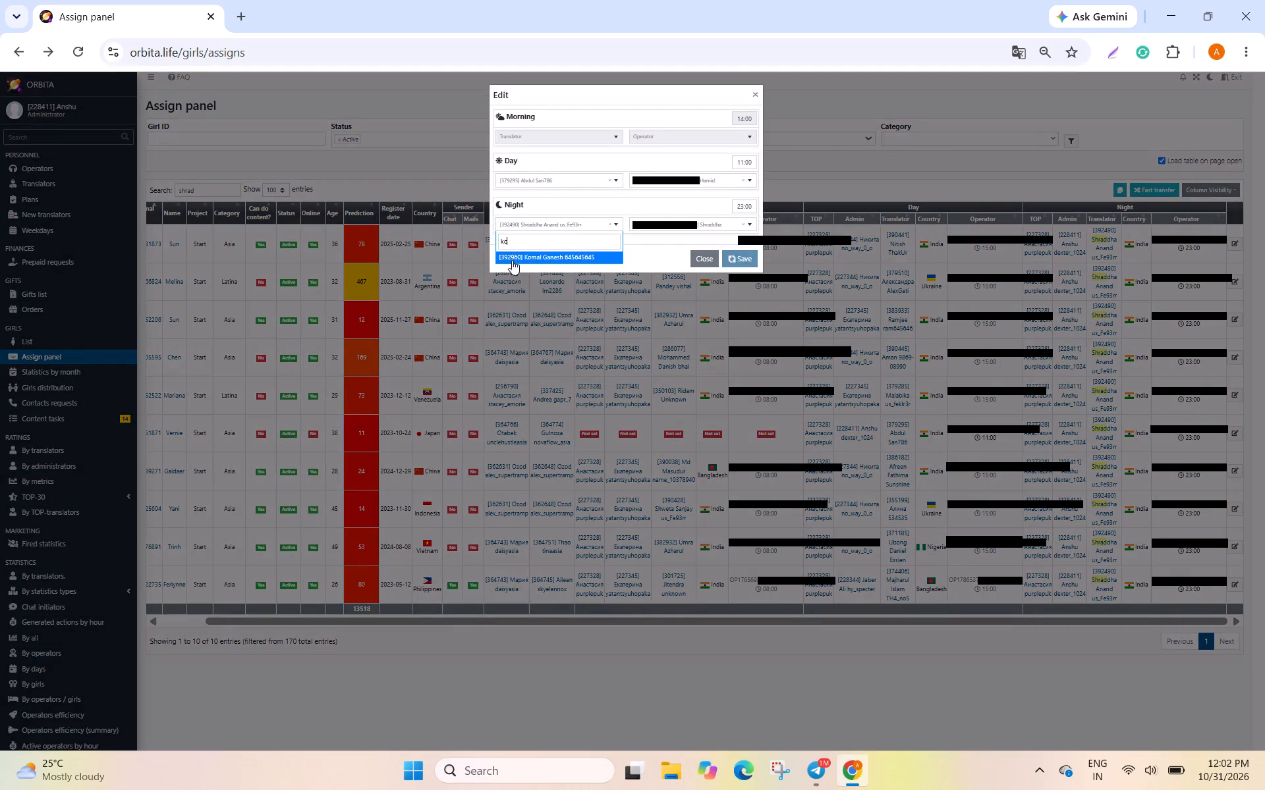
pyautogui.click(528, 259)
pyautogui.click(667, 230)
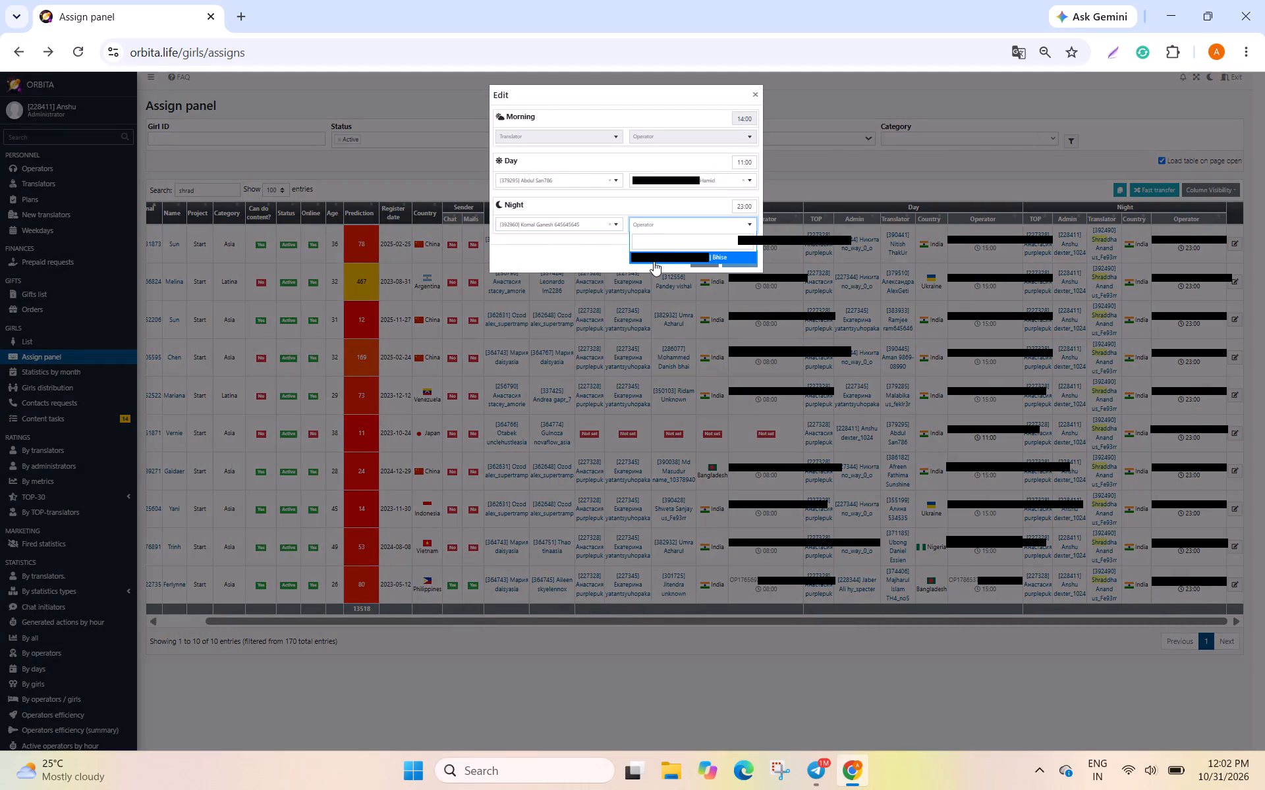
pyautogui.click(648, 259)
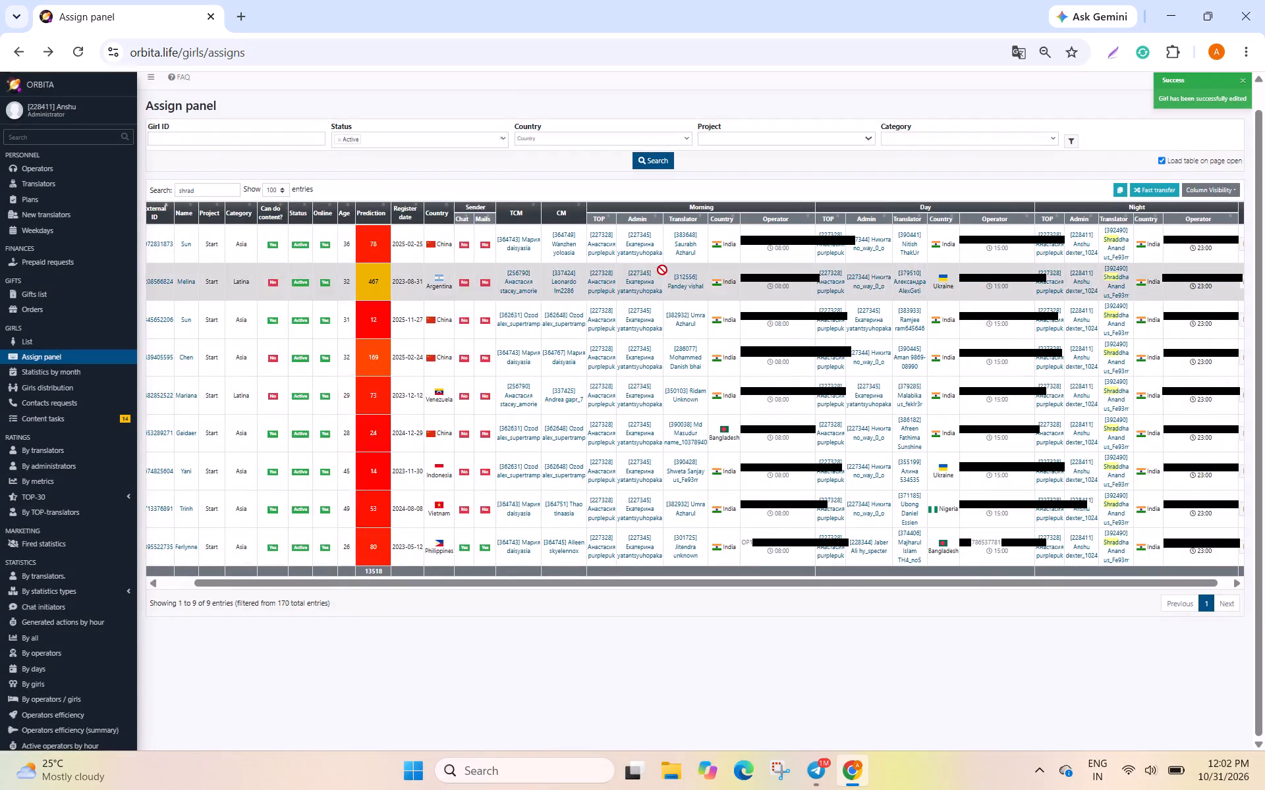
# Filter the assignments table by "europe" and look through the listed girls and their night-shift translators.
pyautogui.moveTo(364, 586); pyautogui.dragTo(115, 572)
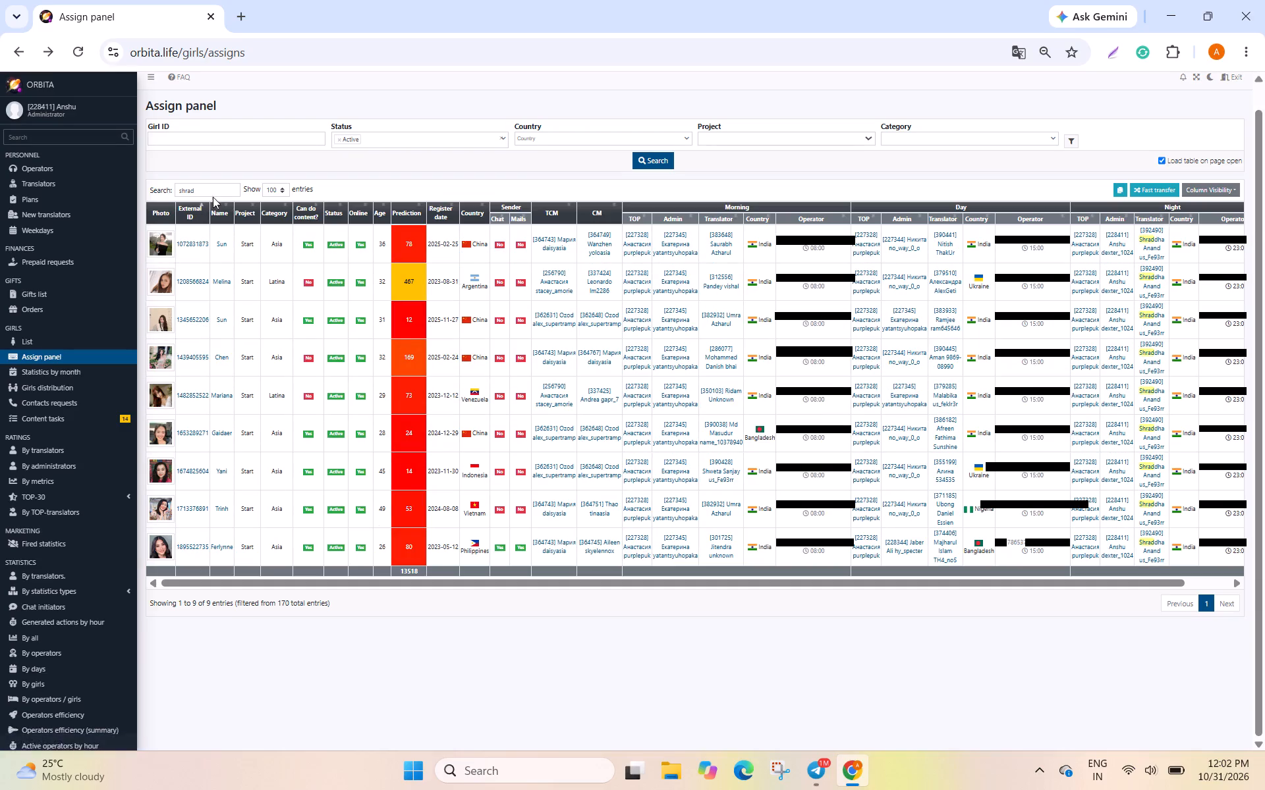
pyautogui.click(233, 192)
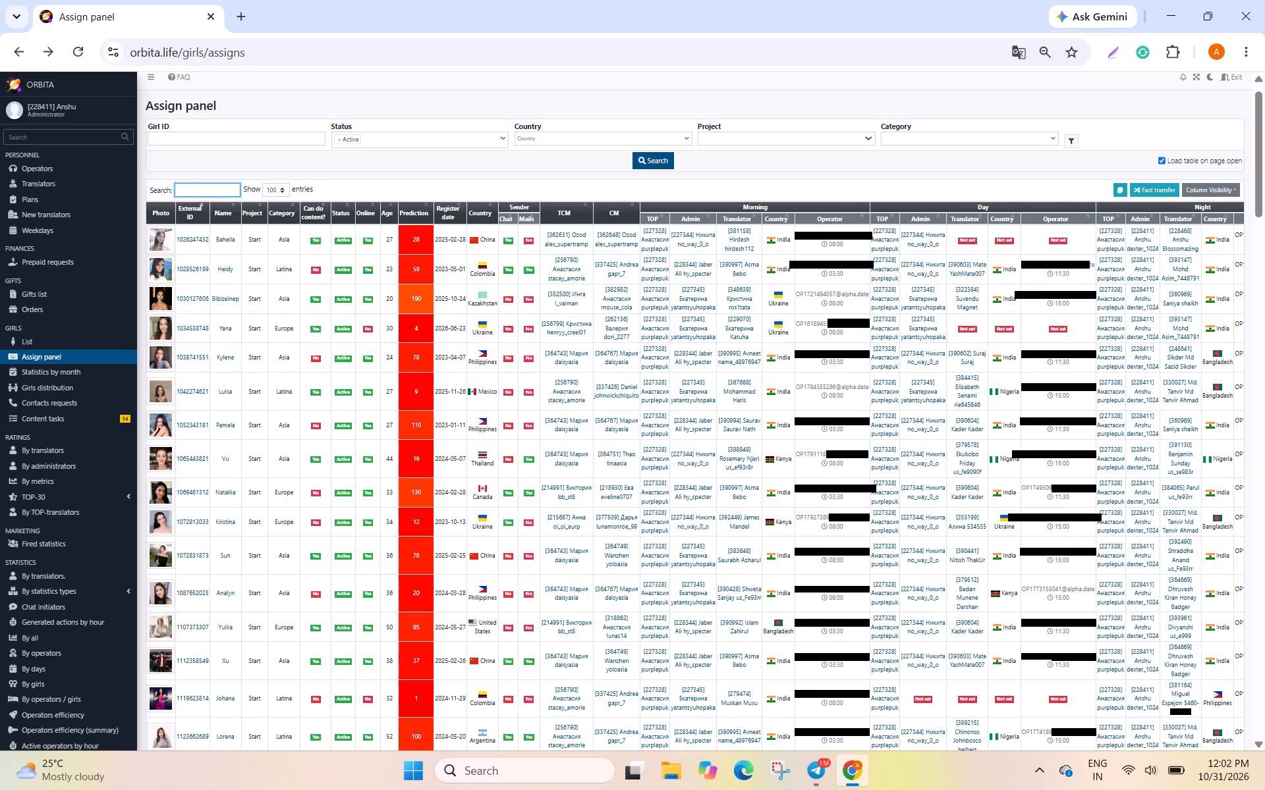
pyautogui.press('e')
pyautogui.write('urope')
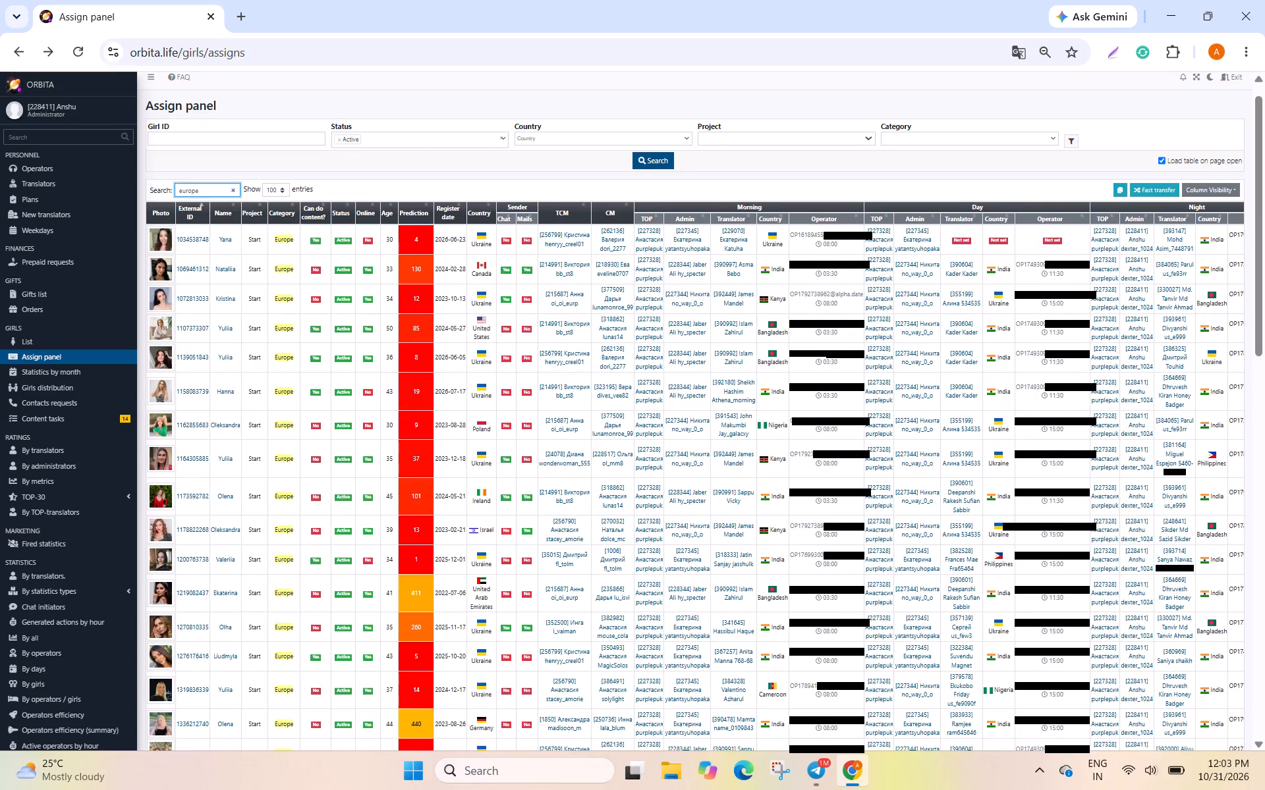
pyautogui.scroll(-1, 239, 406)
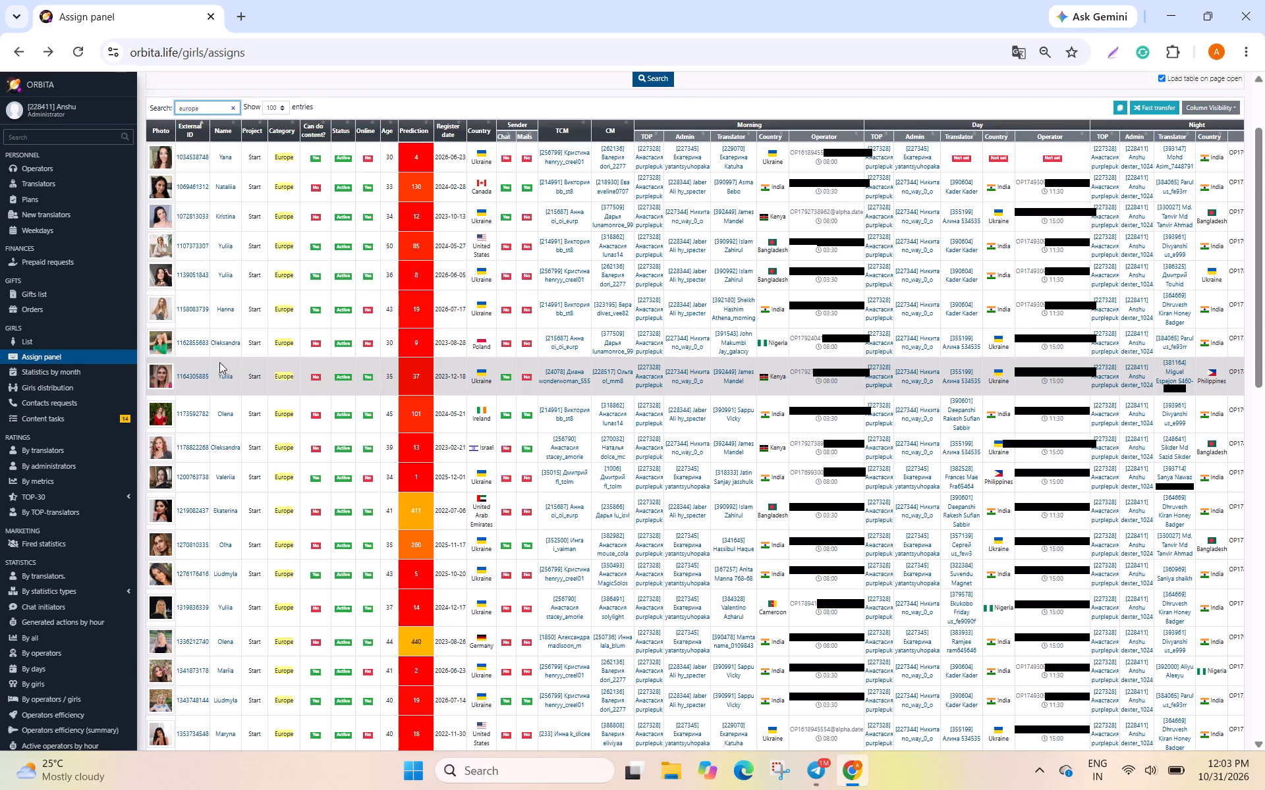
pyautogui.scroll(-4, 219, 362)
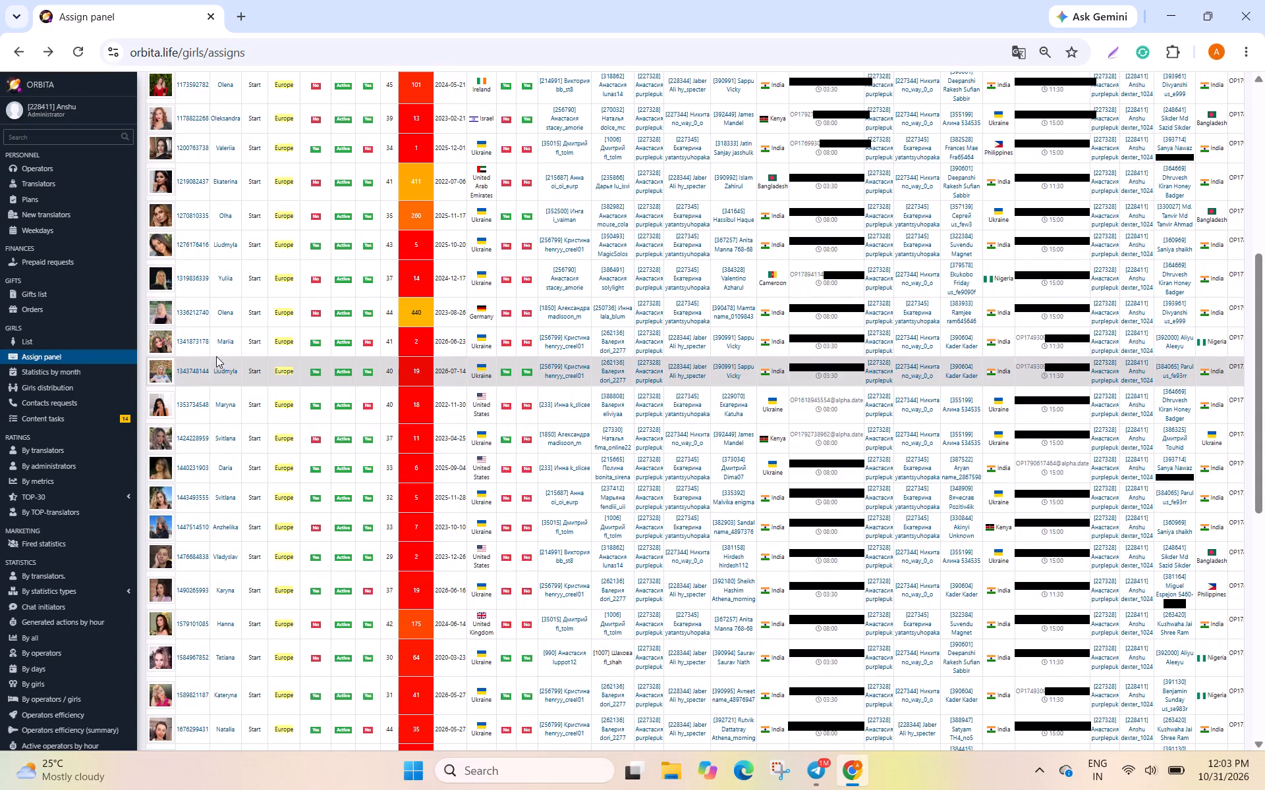
pyautogui.scroll(11, 213, 361)
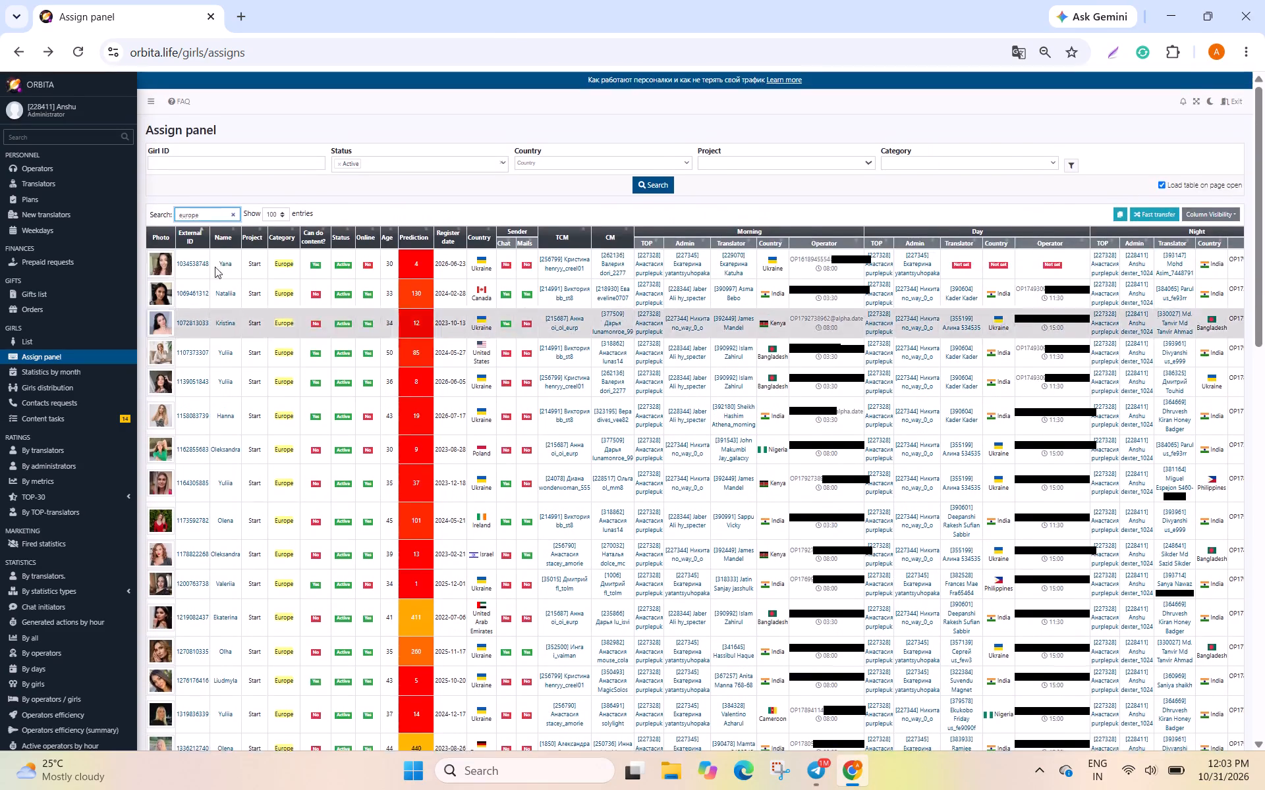
# Replace the table search with "dhru" to list the girls assigned to translator Dhruvesh.
pyautogui.click(233, 214)
pyautogui.click(233, 217)
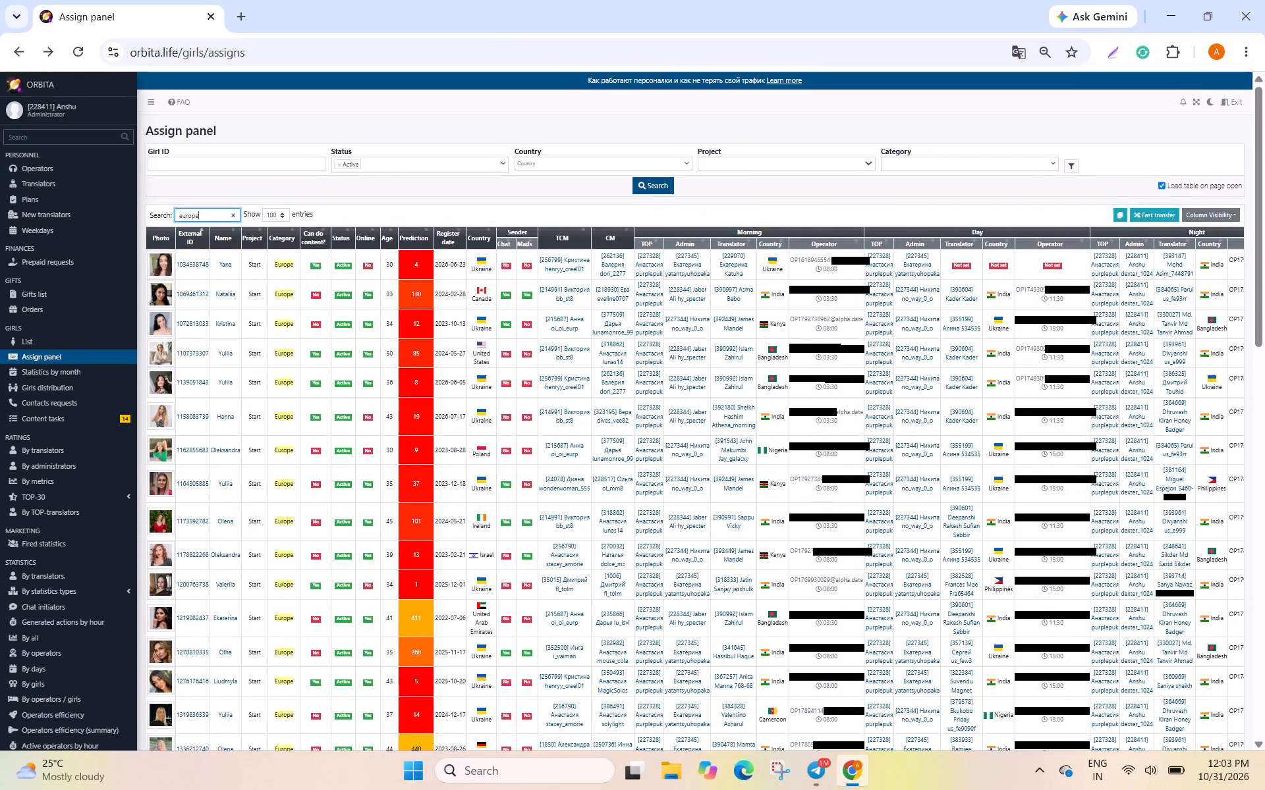
pyautogui.click(231, 216)
pyautogui.write('dh')
pyautogui.write('ru')
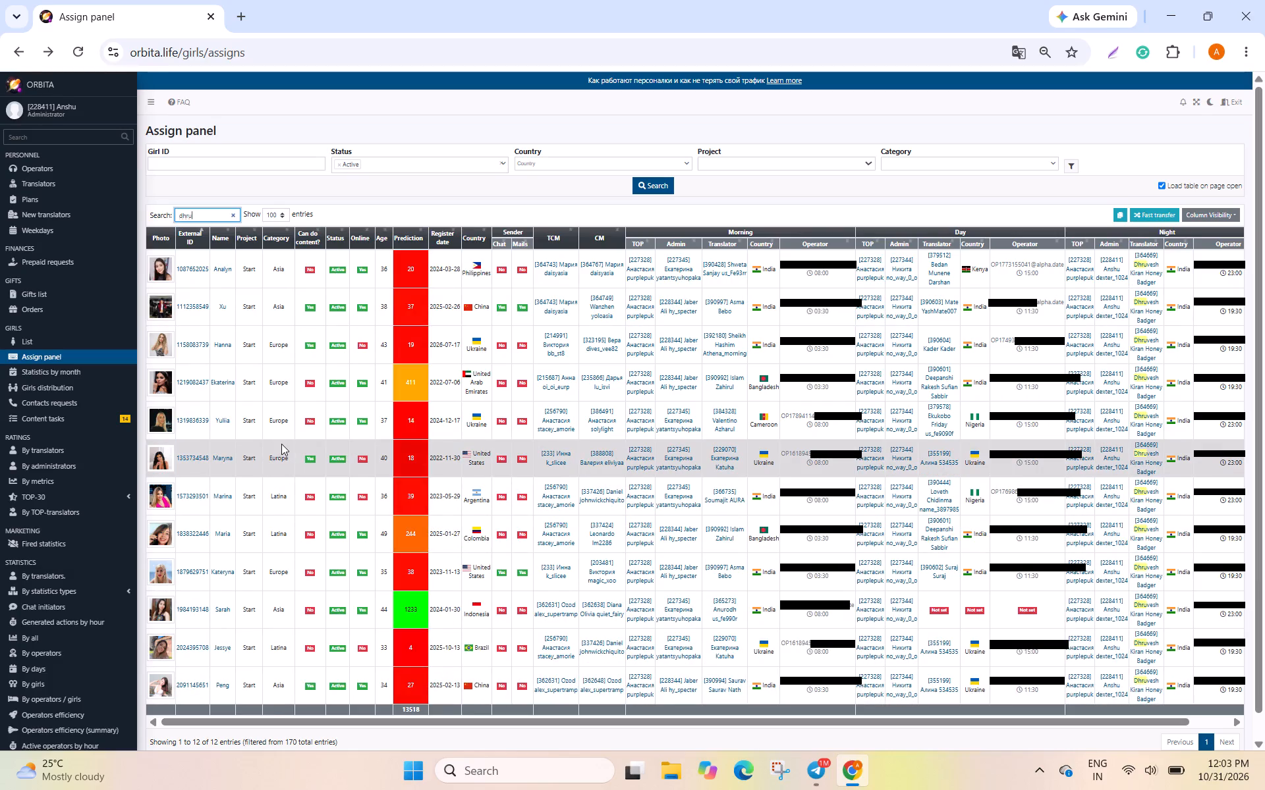
# Open Maryna's details, browse her studio photos, and close the details.
pyautogui.click(195, 459)
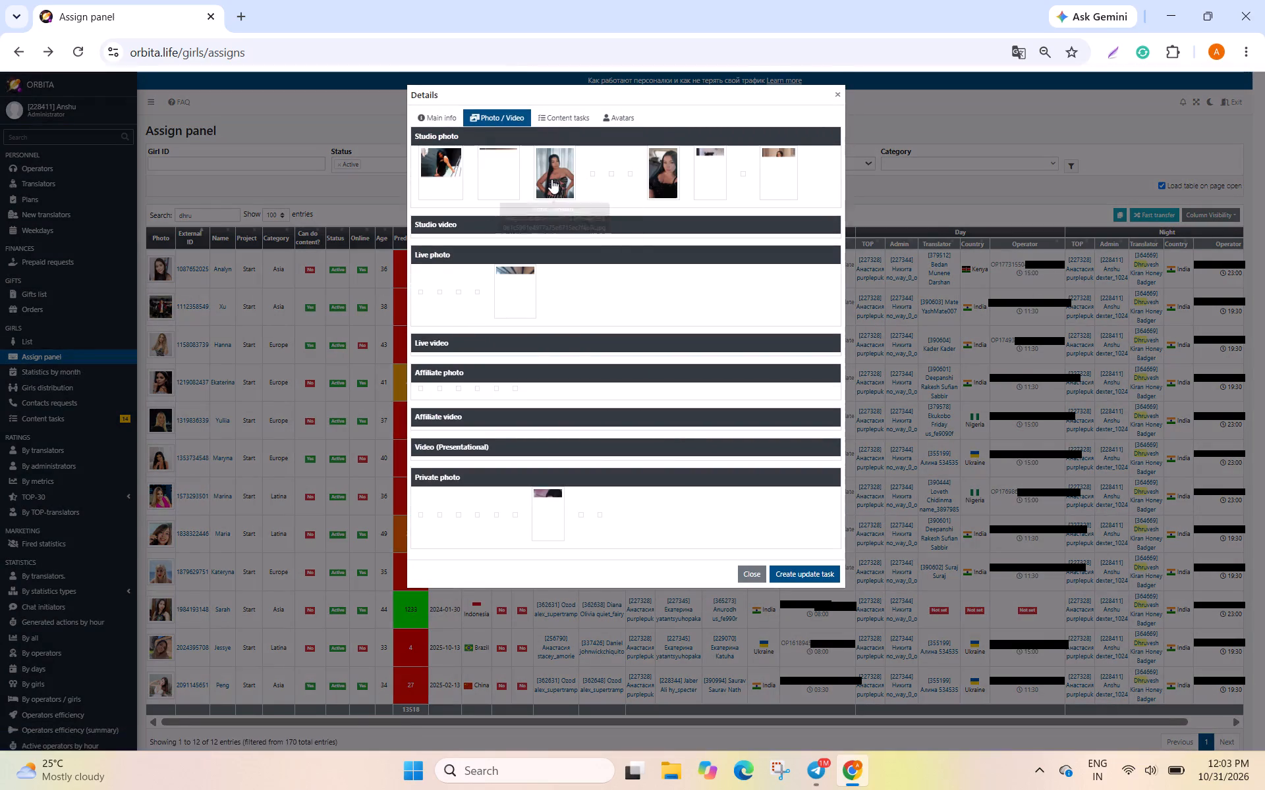
pyautogui.click(551, 179)
pyautogui.click(1244, 416)
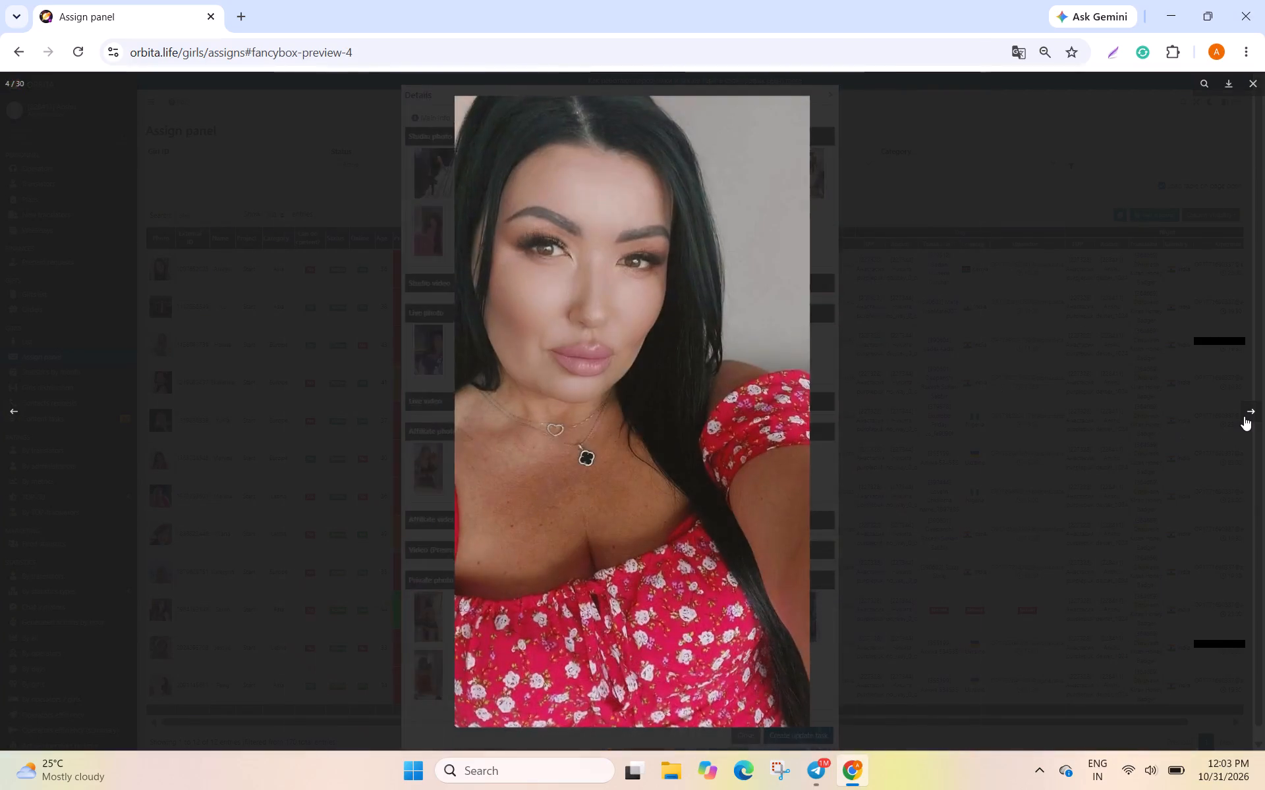
pyautogui.click(1244, 416)
pyautogui.click(1188, 415)
pyautogui.click(825, 95)
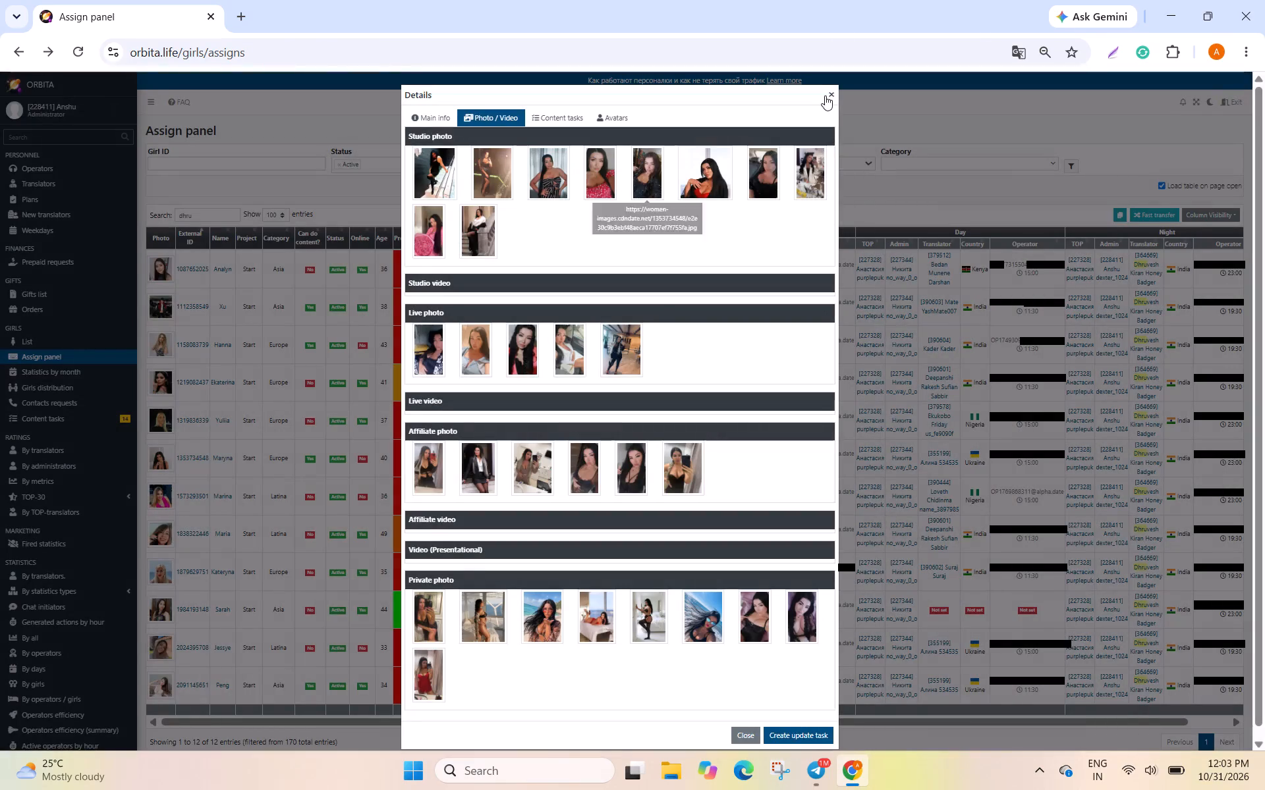
# Set the night-shift translator of Maryna, listed under Dhruvesh, to Shraddha, select the operator for that shift, and save the assignment.
pyautogui.moveTo(420, 718); pyautogui.dragTo(499, 716)
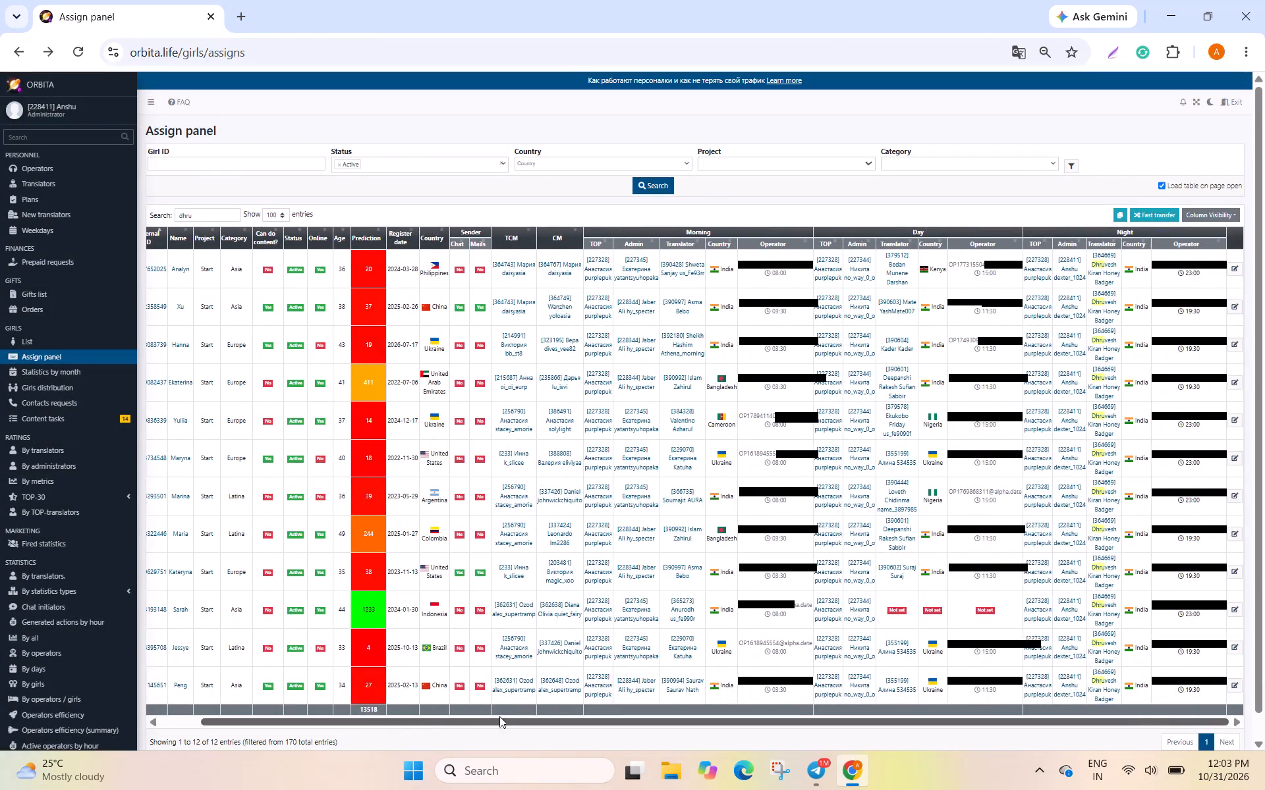
pyautogui.moveTo(499, 716); pyautogui.dragTo(1077, 716)
pyautogui.click(1238, 459)
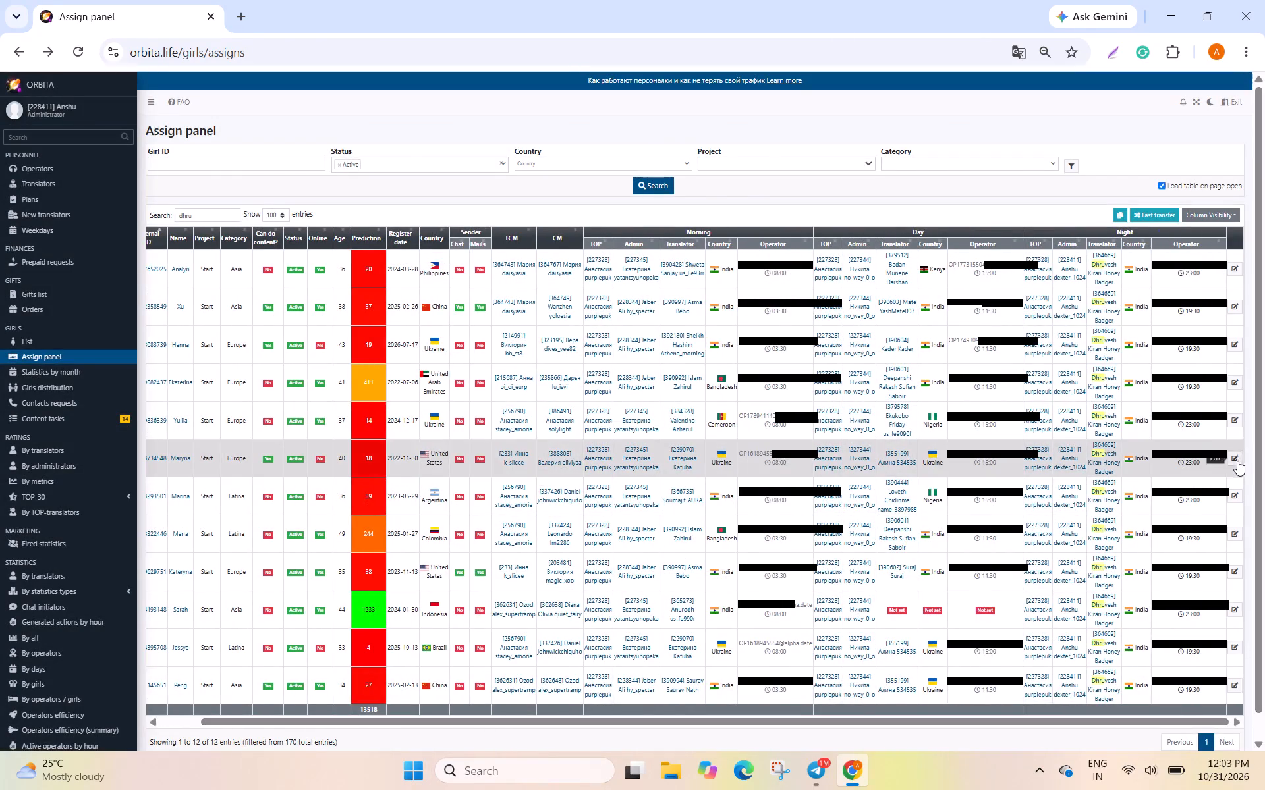
pyautogui.click(551, 232)
pyautogui.click(549, 225)
pyautogui.click(531, 237)
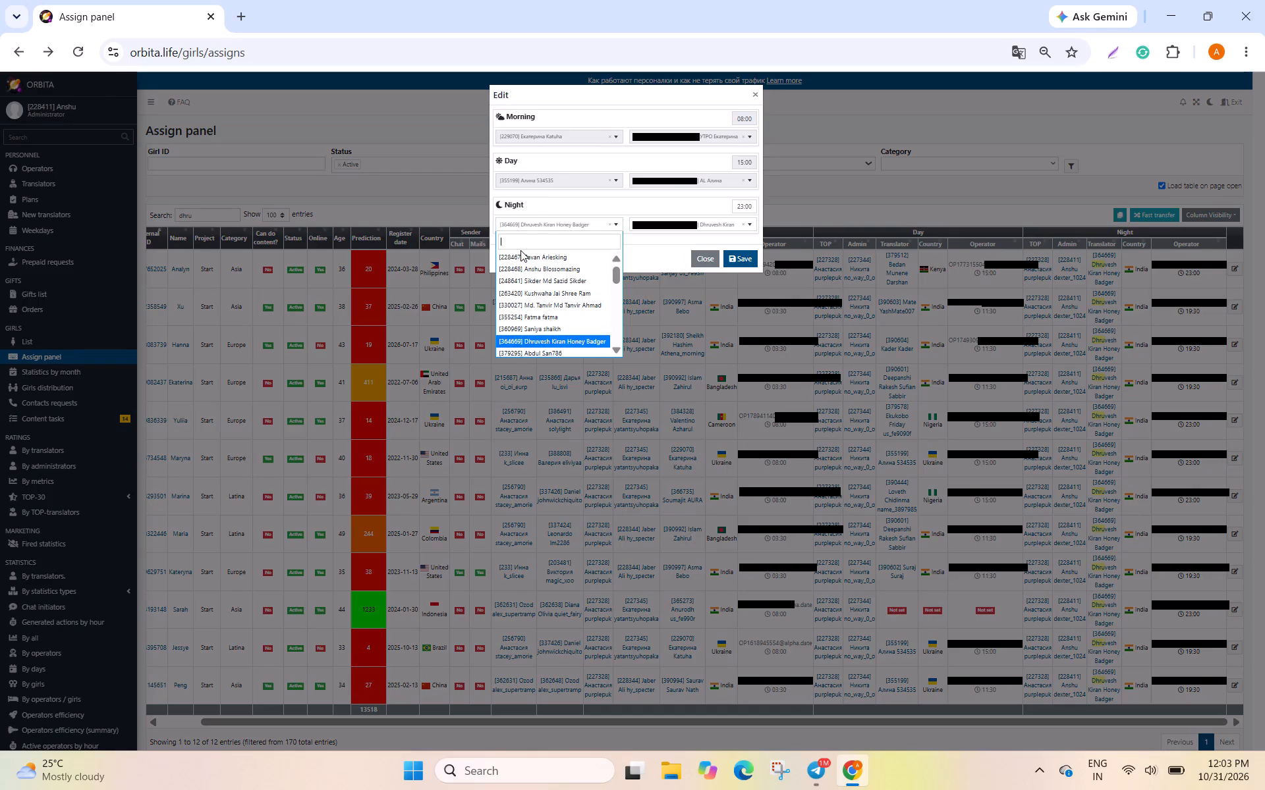
pyautogui.press('s')
pyautogui.press('h')
pyautogui.press('r')
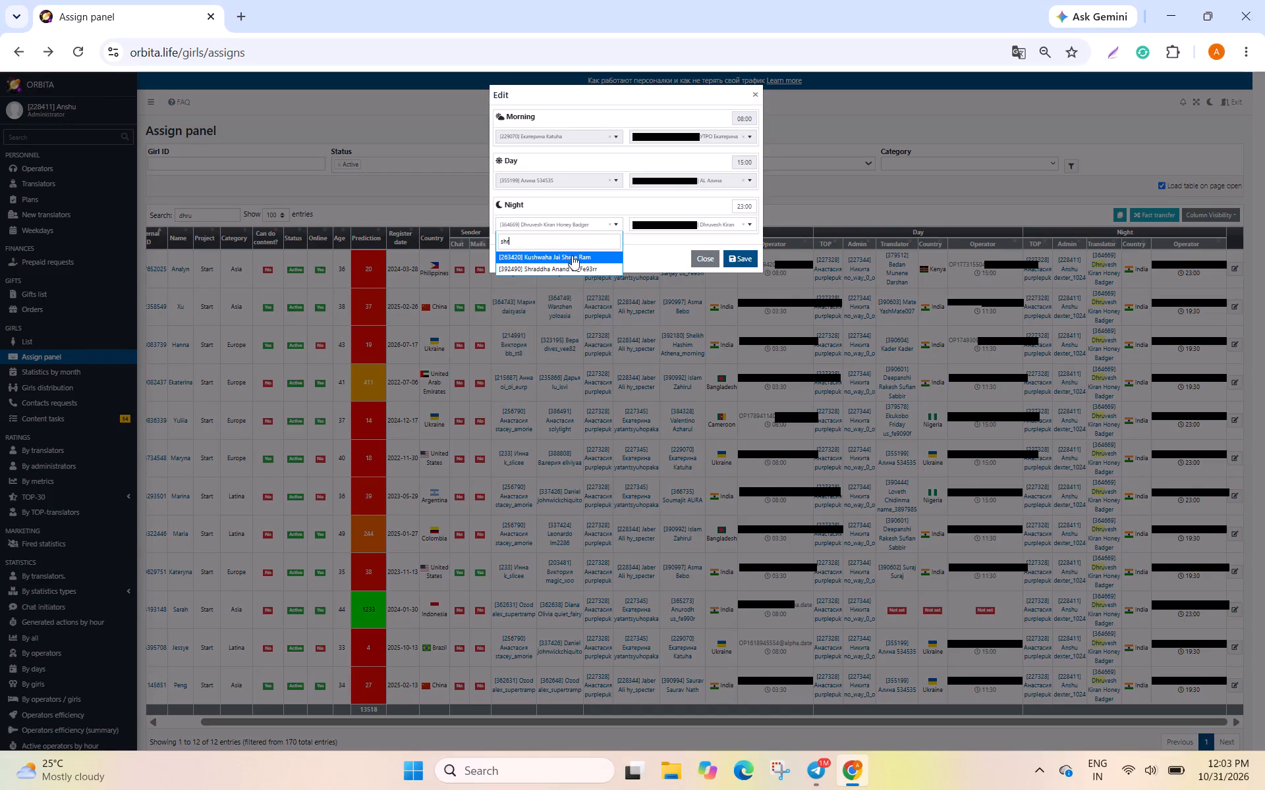
pyautogui.click(569, 266)
pyautogui.click(680, 220)
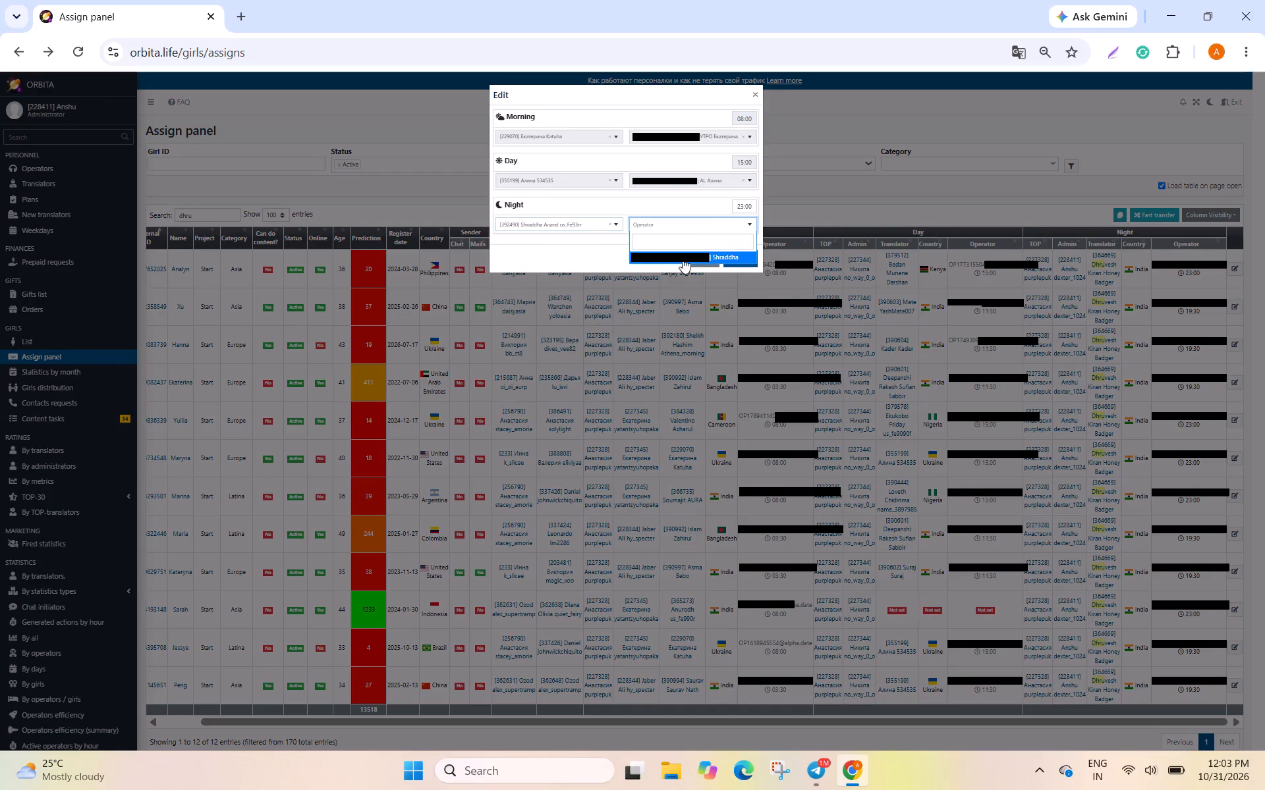
pyautogui.click(683, 259)
pyautogui.click(737, 261)
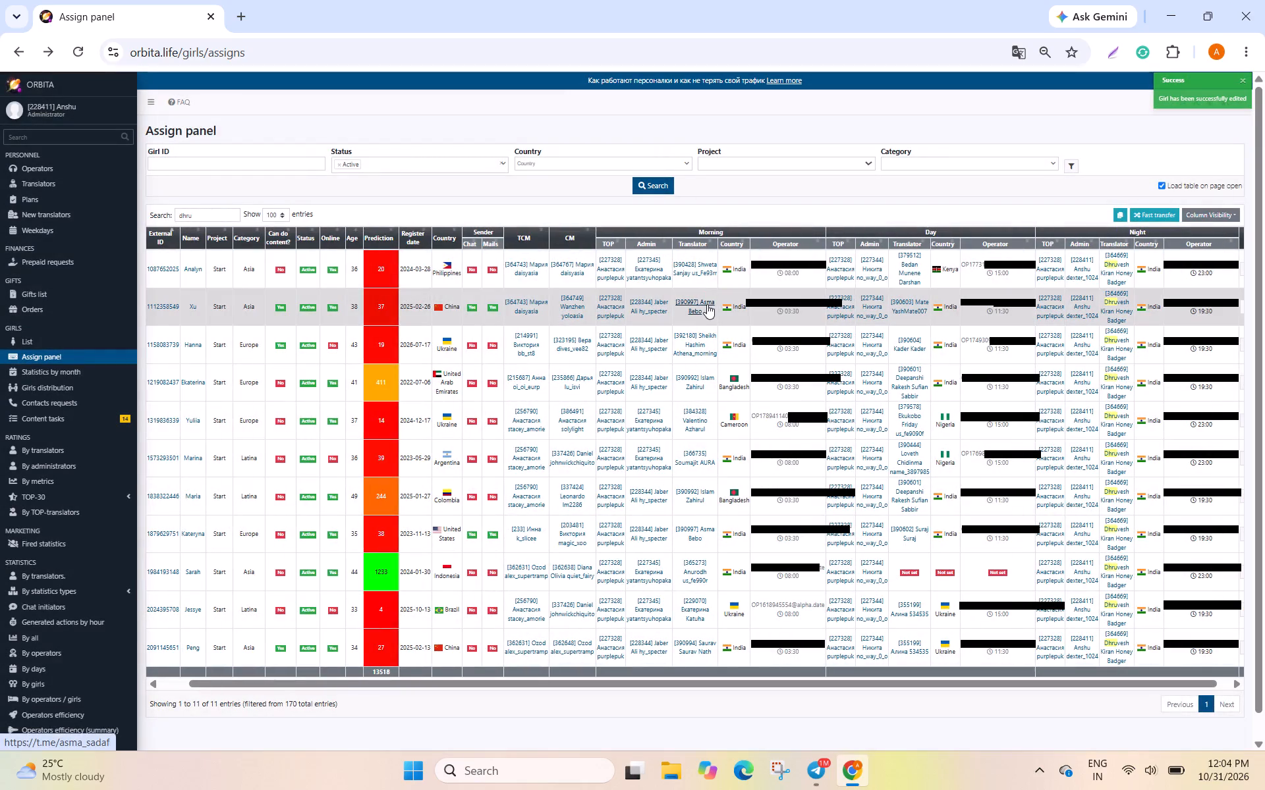
# Set the night-shift translator of Jessye, listed under Dhruvesh, to Kushwaha, select the operator for that shift, and save the assignment.
pyautogui.moveTo(555, 685); pyautogui.dragTo(188, 671)
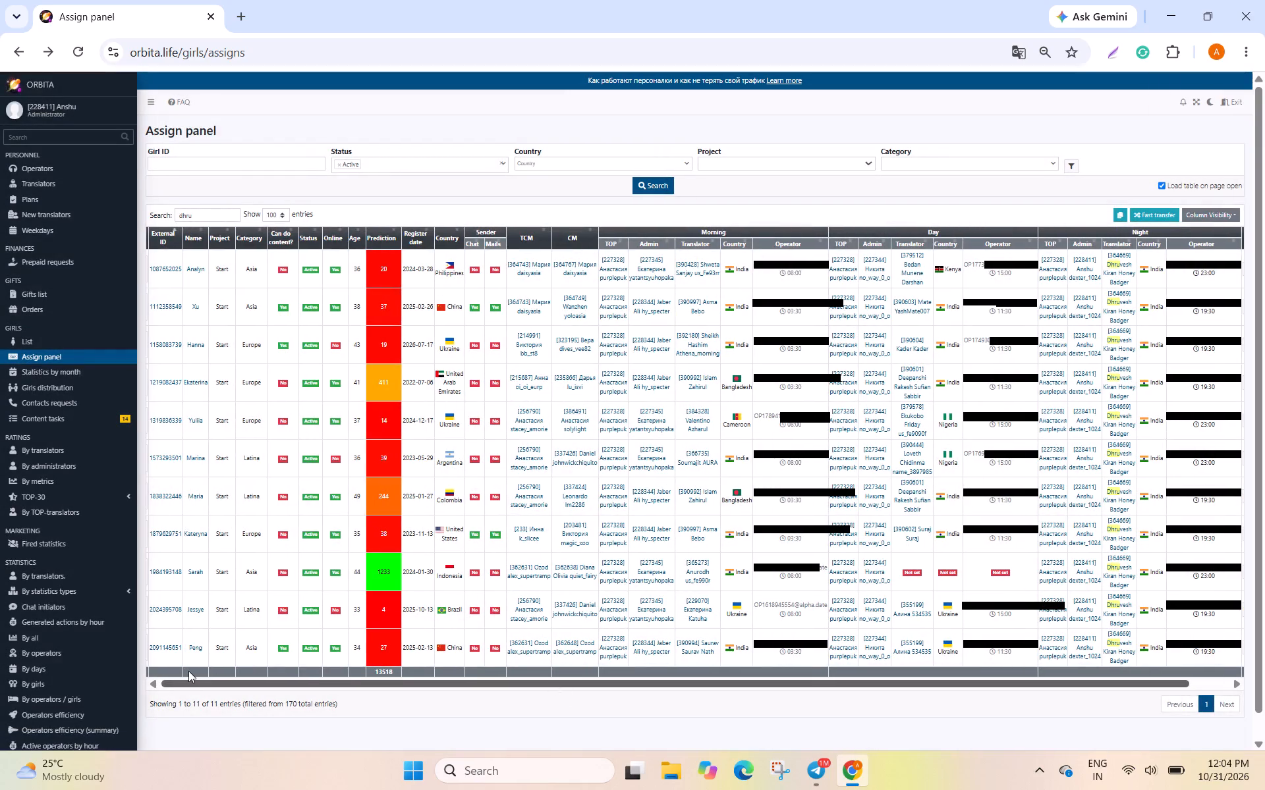
pyautogui.moveTo(188, 671); pyautogui.dragTo(773, 671)
pyautogui.moveTo(758, 682); pyautogui.dragTo(969, 682)
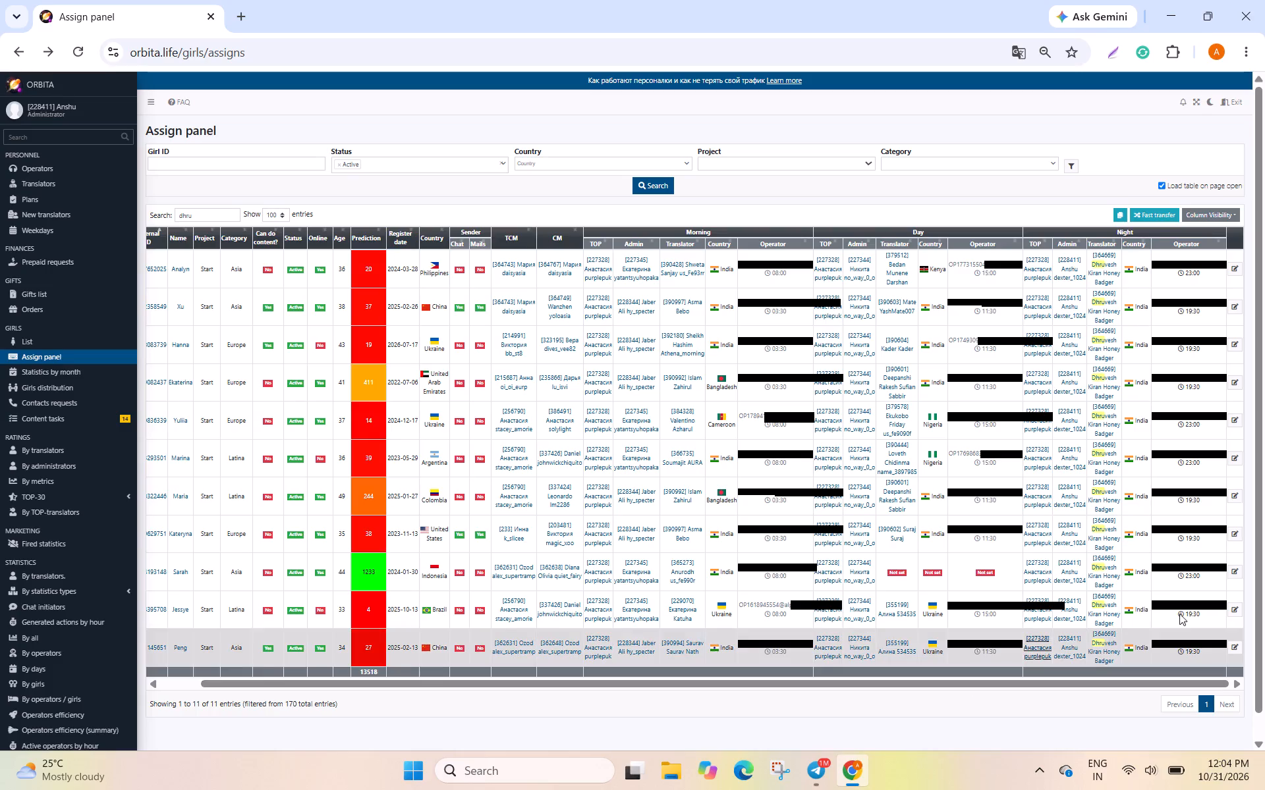
pyautogui.click(1230, 612)
pyautogui.click(537, 219)
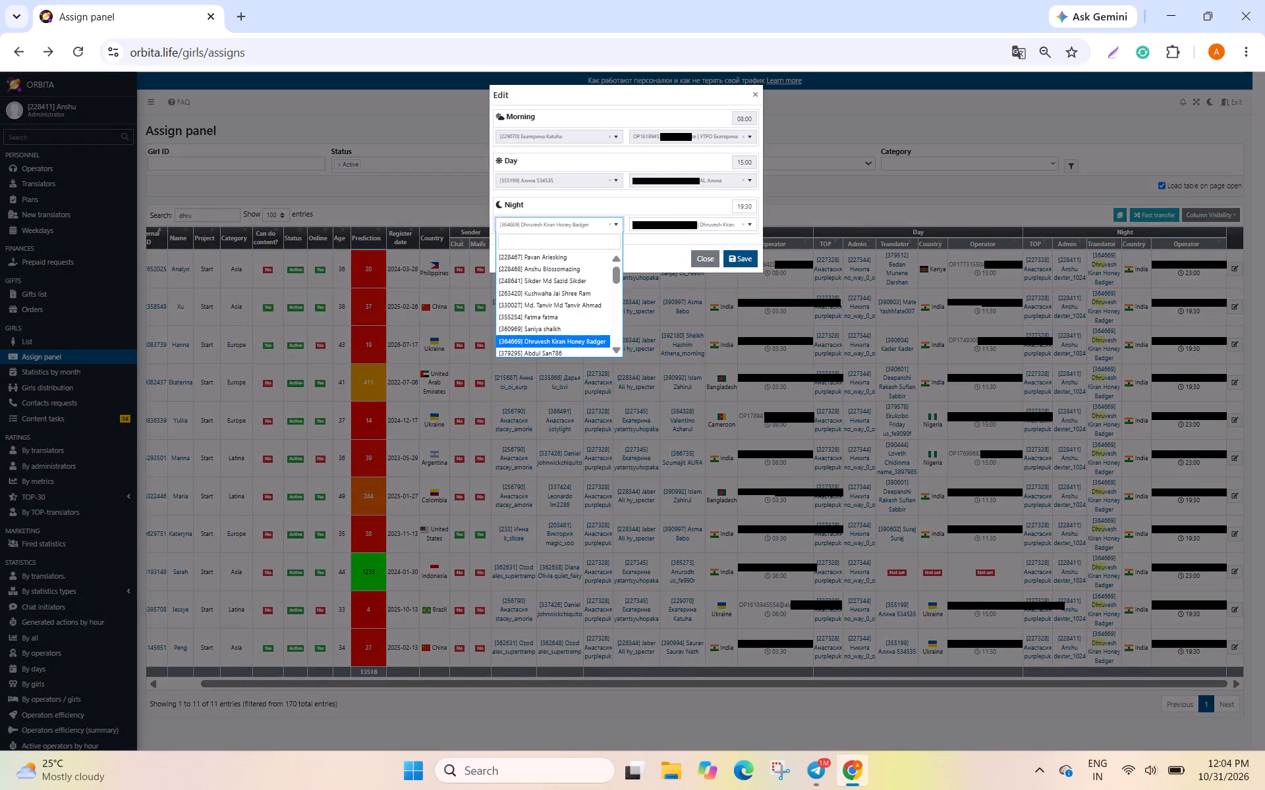
pyautogui.click(525, 237)
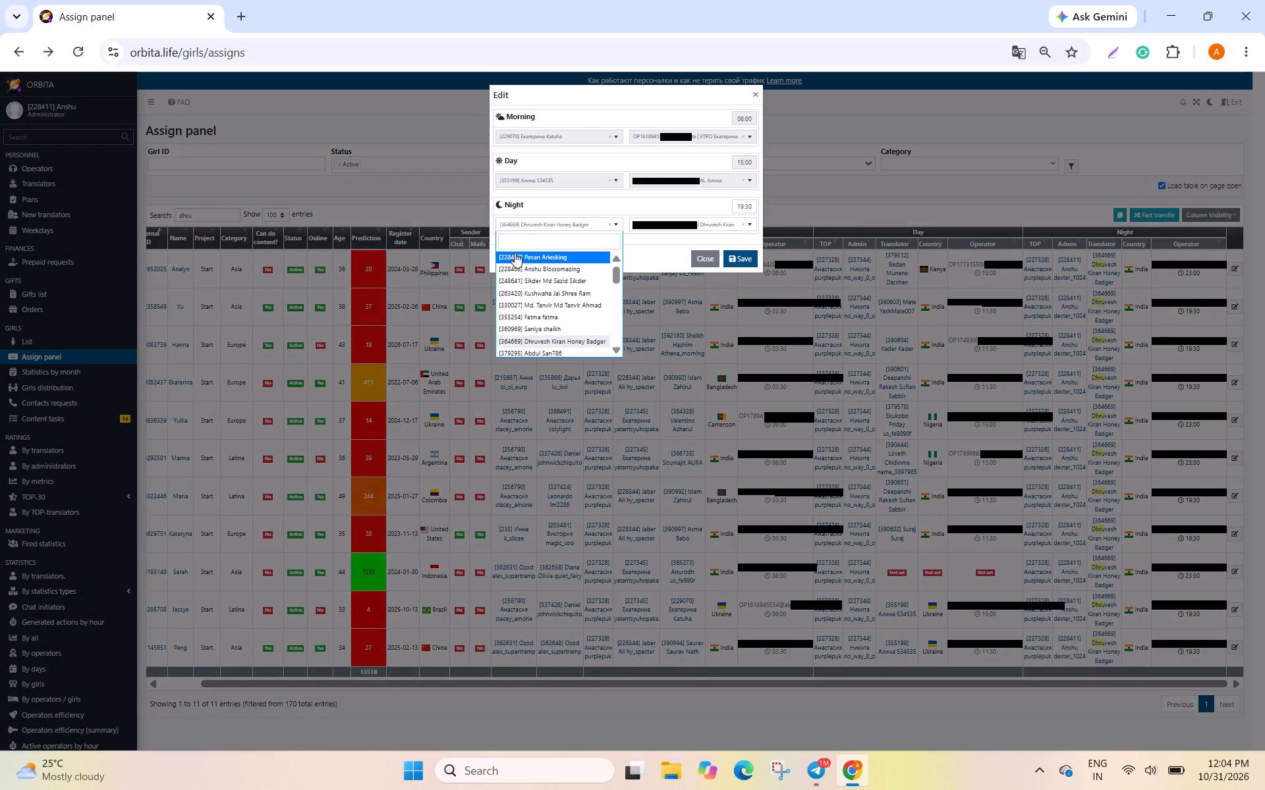
pyautogui.click(515, 244)
pyautogui.write('adi')
pyautogui.press('BackSpace')
pyautogui.press('BackSpace')
pyautogui.press('BackSpace')
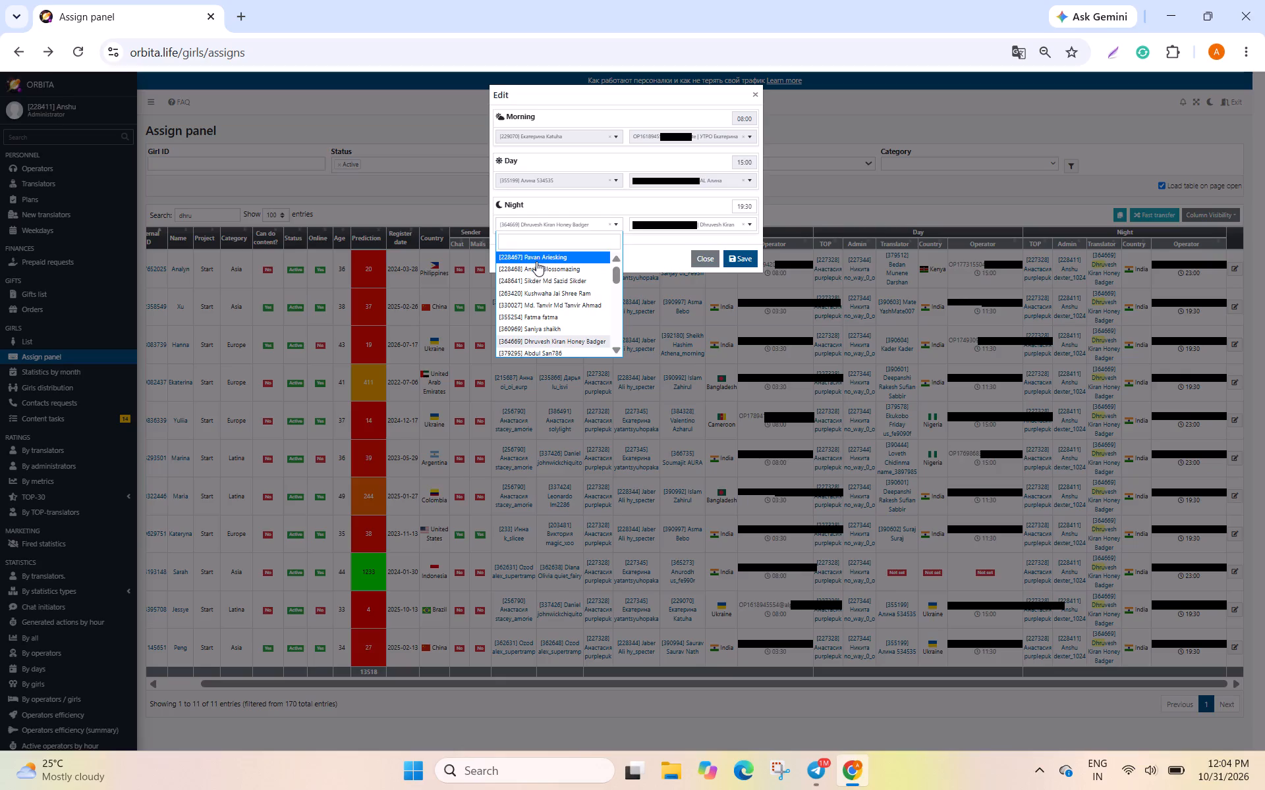
pyautogui.write('ku')
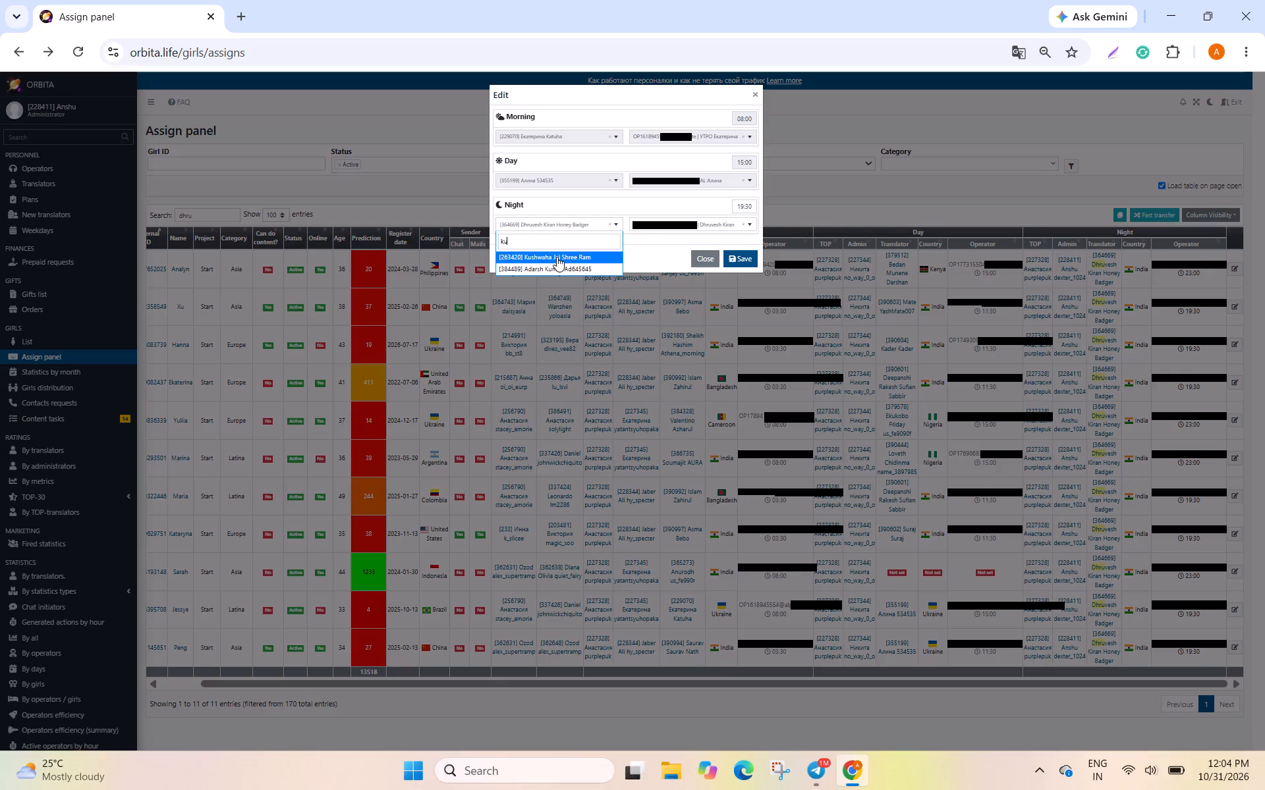
pyautogui.click(557, 257)
pyautogui.click(652, 223)
pyautogui.click(661, 254)
pyautogui.click(723, 257)
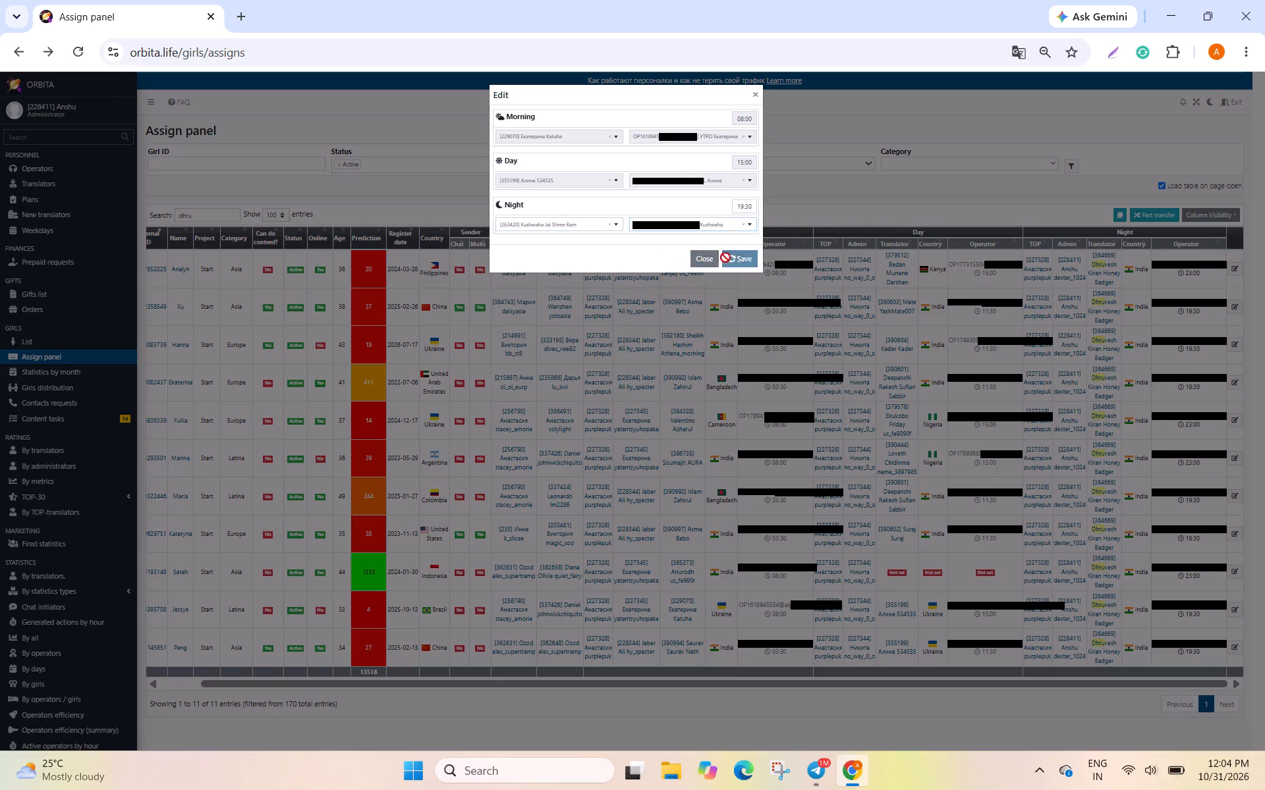
# Review the names and categories of the girls still listed under translator Dhruvesh.
pyautogui.moveTo(606, 639); pyautogui.dragTo(253, 640)
pyautogui.moveTo(245, 645); pyautogui.dragTo(119, 645)
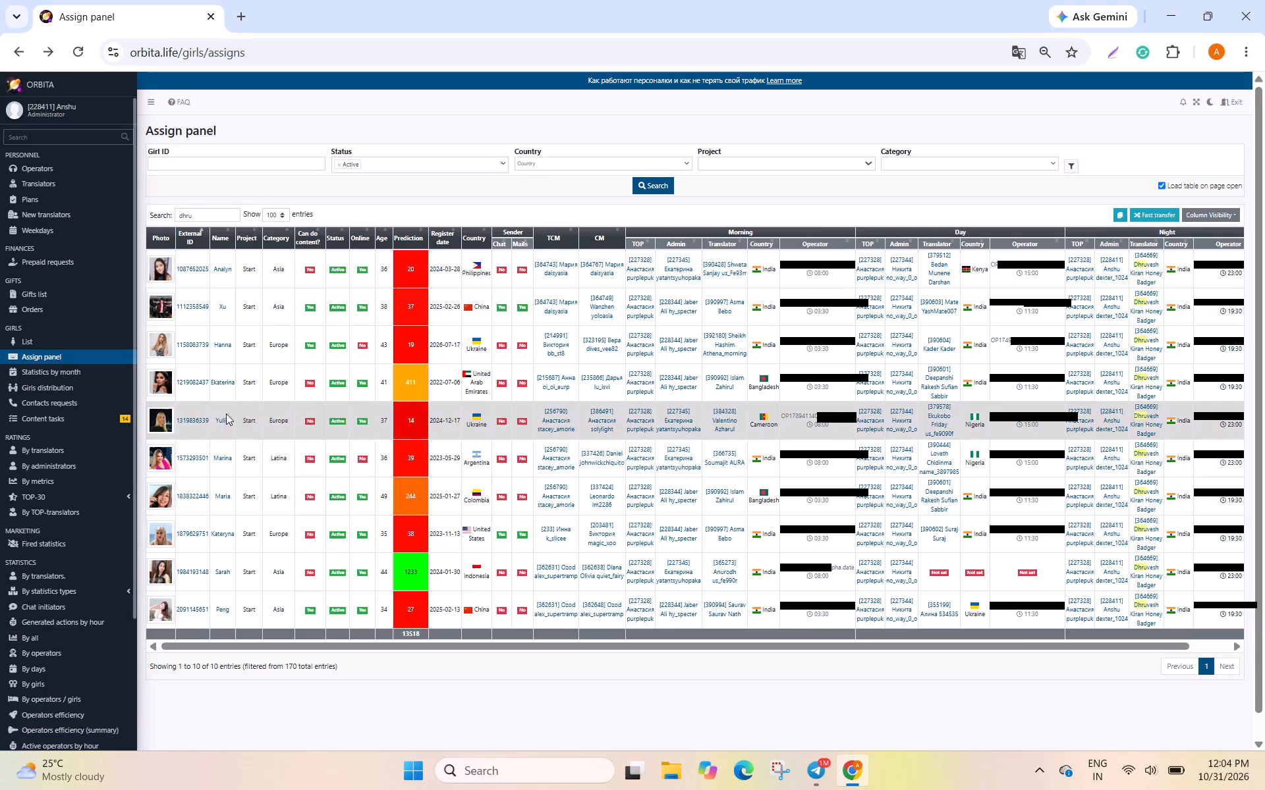
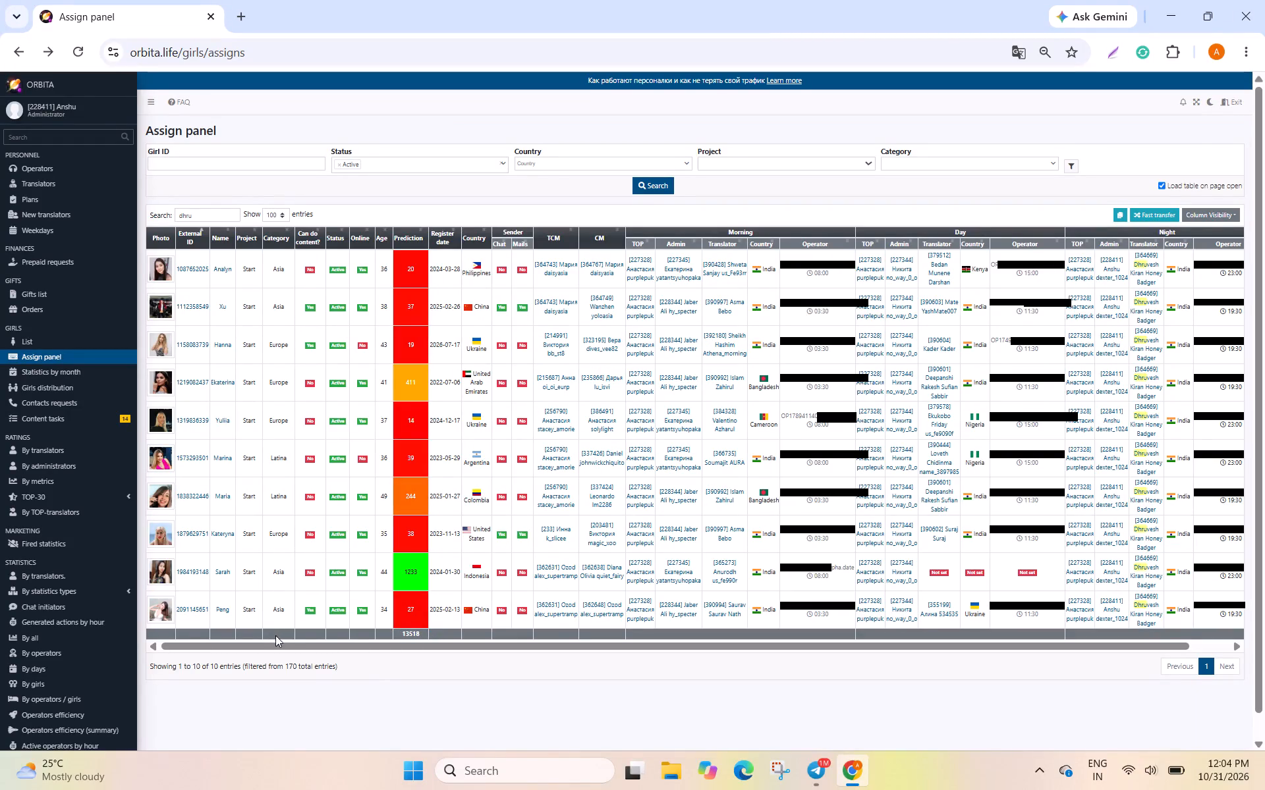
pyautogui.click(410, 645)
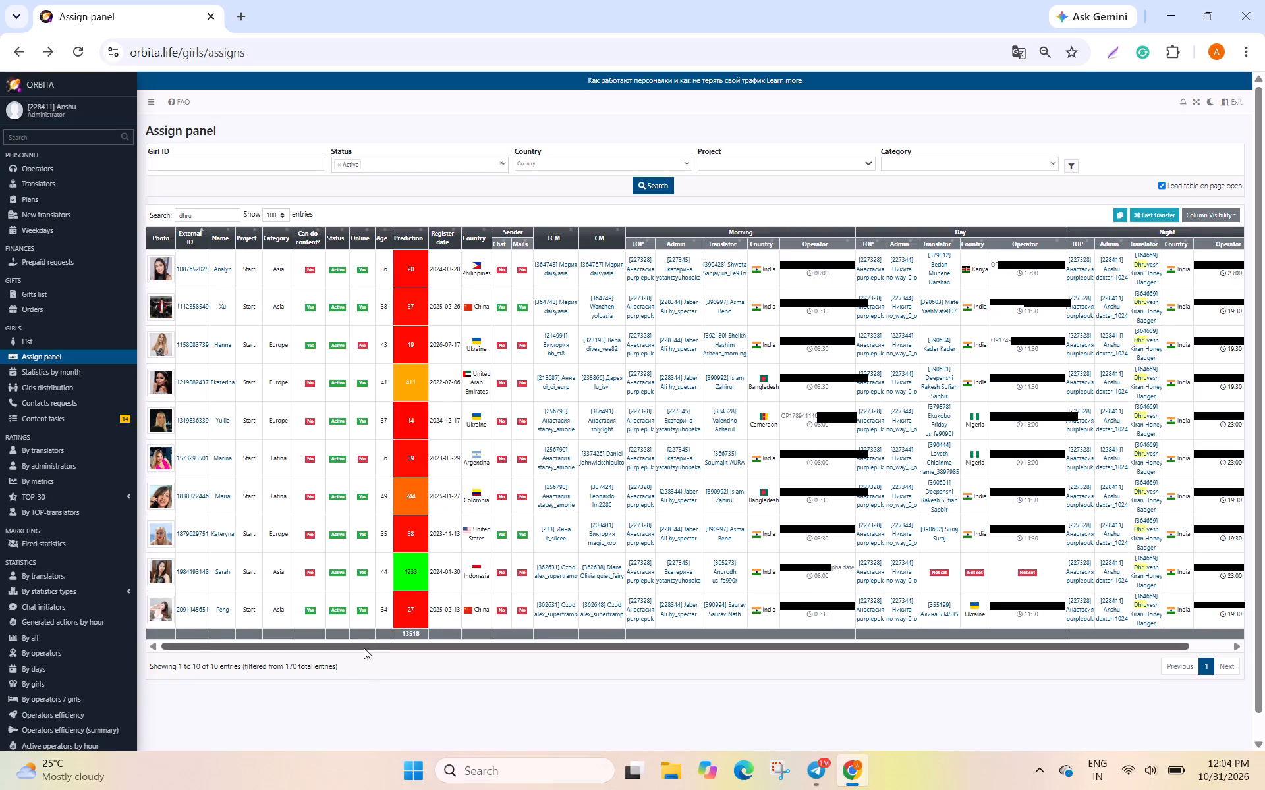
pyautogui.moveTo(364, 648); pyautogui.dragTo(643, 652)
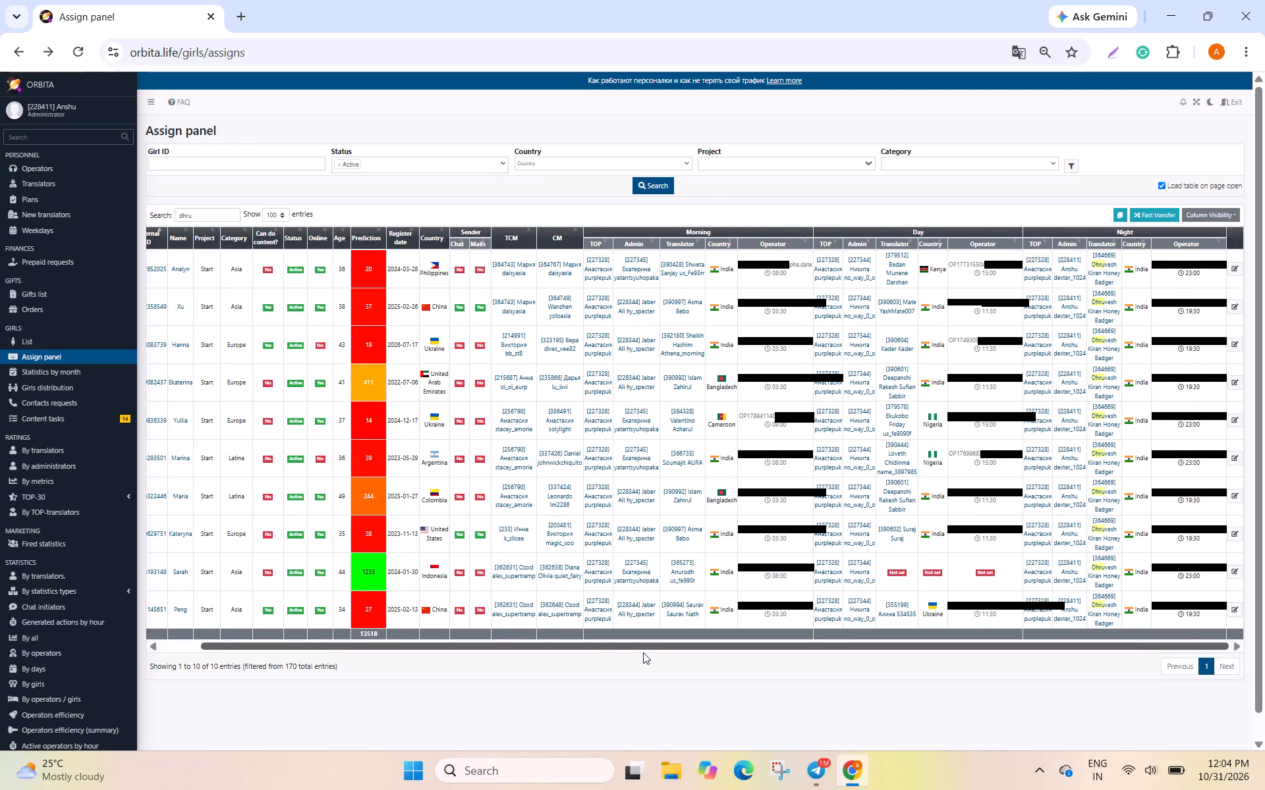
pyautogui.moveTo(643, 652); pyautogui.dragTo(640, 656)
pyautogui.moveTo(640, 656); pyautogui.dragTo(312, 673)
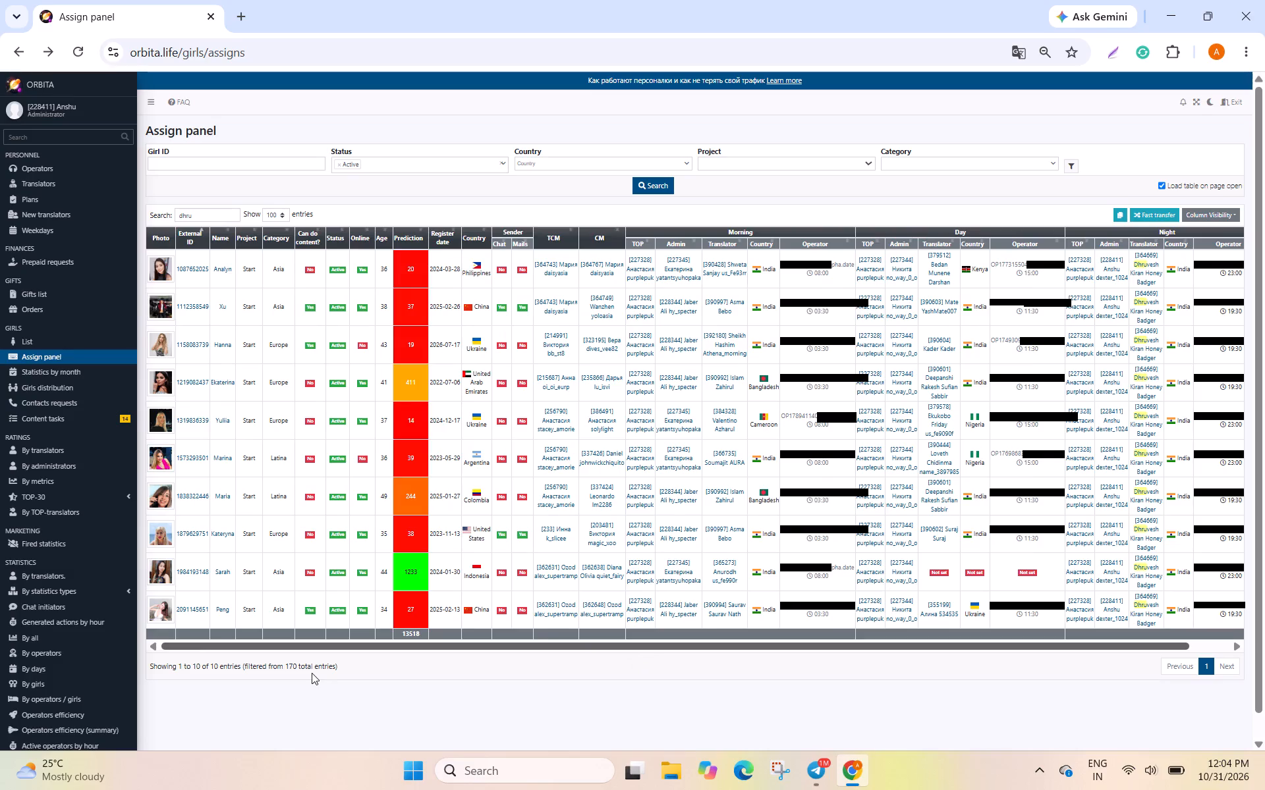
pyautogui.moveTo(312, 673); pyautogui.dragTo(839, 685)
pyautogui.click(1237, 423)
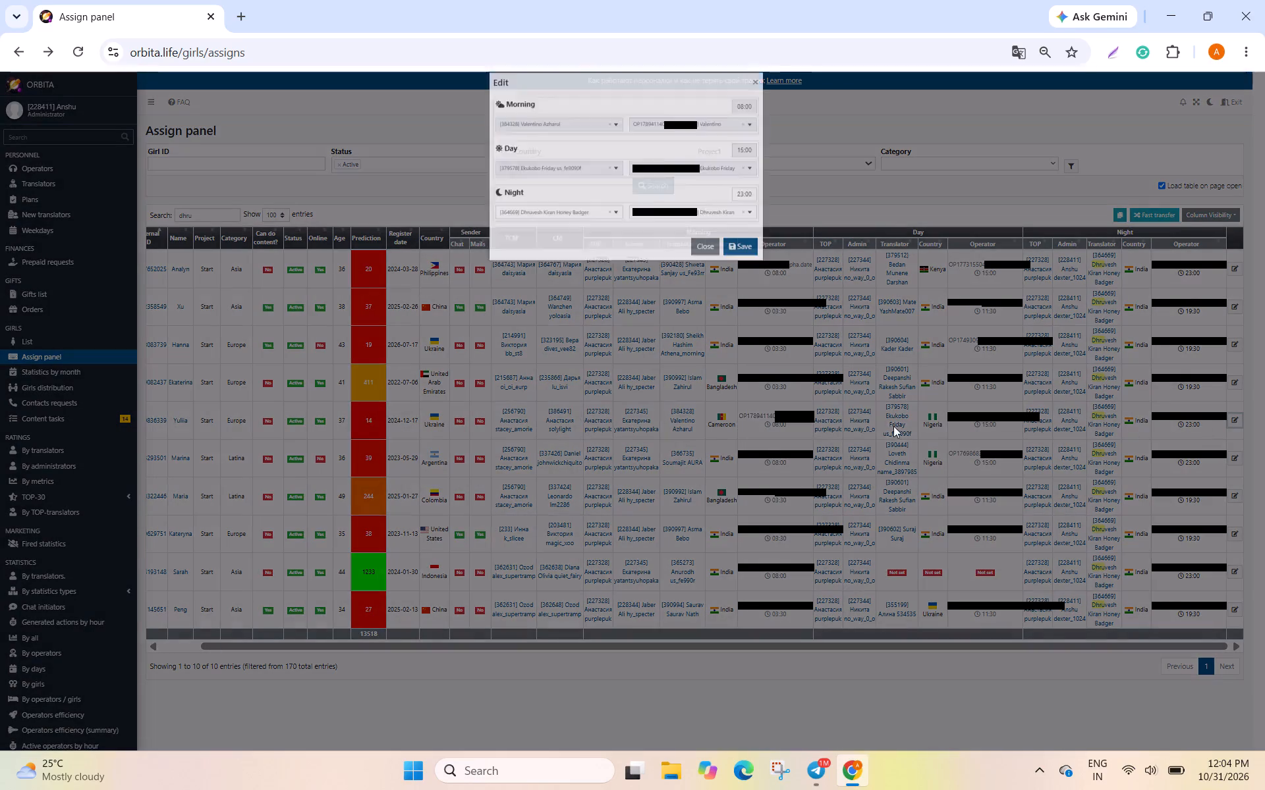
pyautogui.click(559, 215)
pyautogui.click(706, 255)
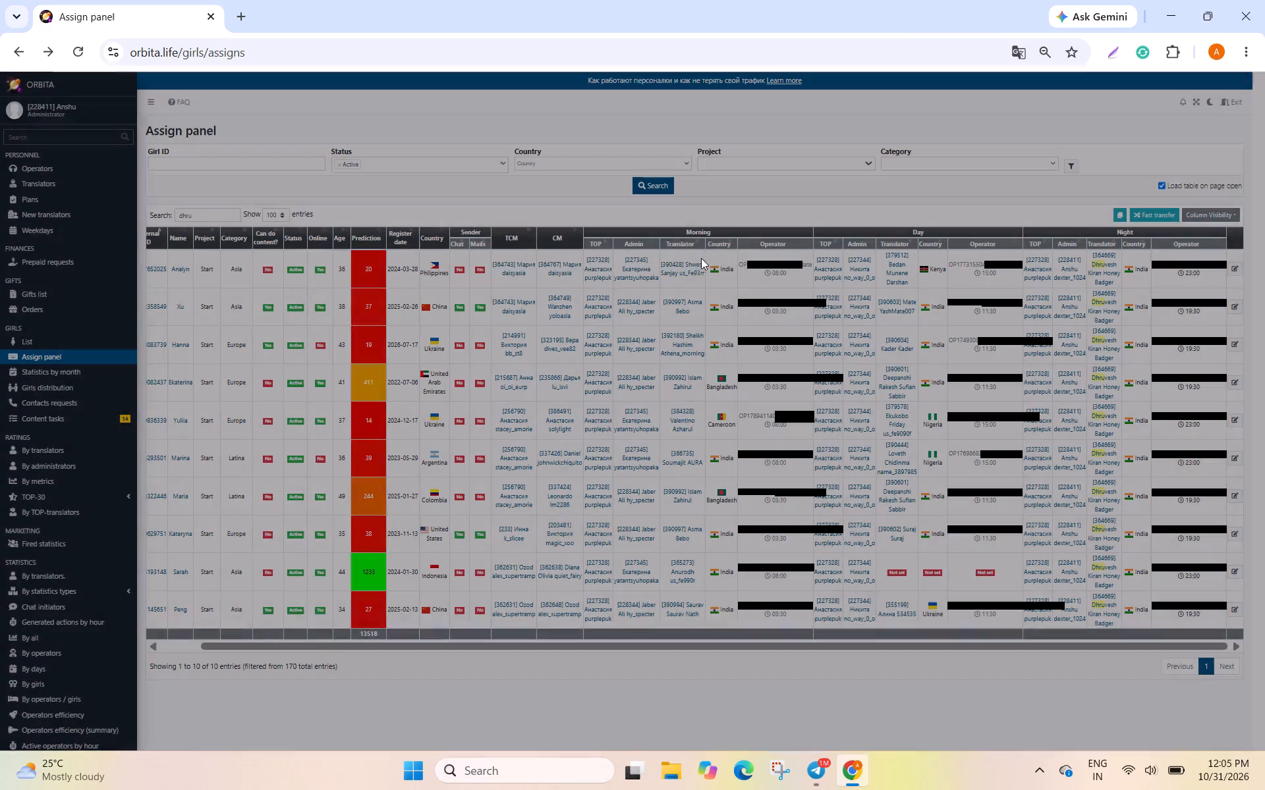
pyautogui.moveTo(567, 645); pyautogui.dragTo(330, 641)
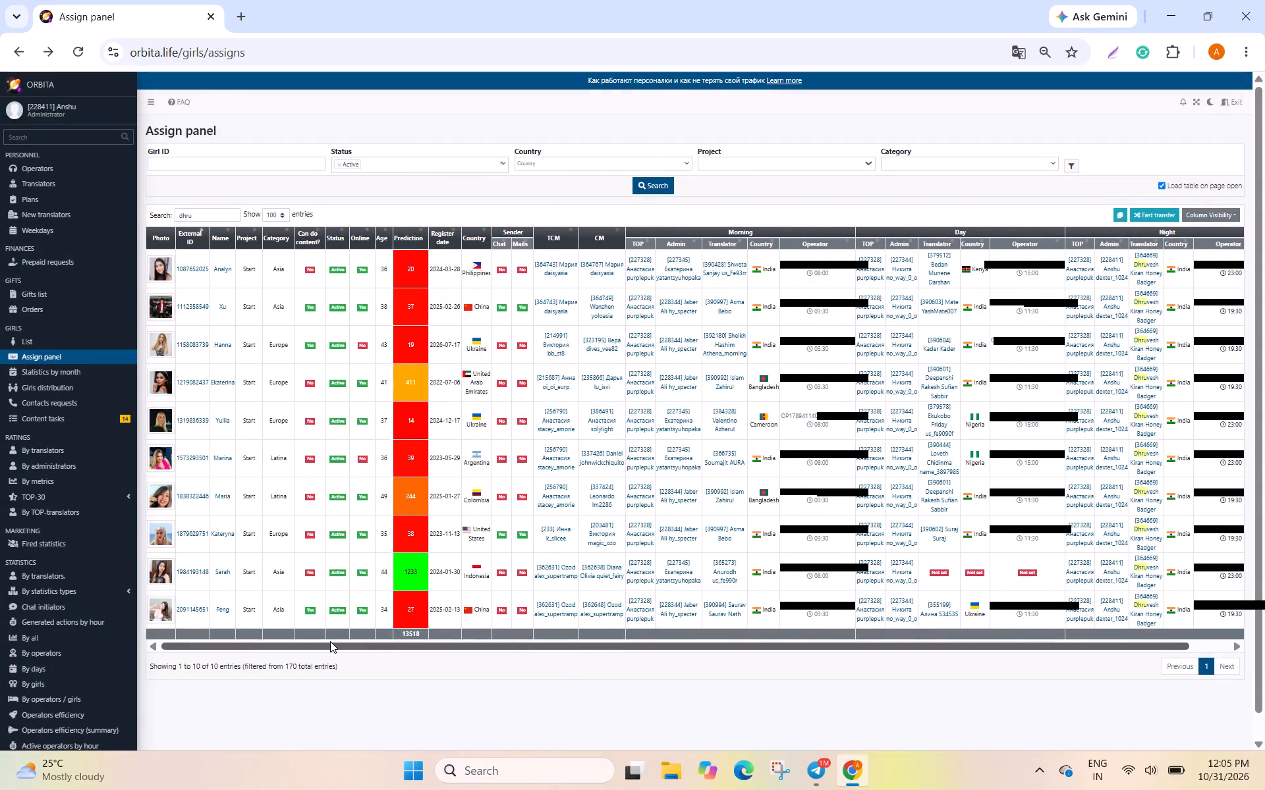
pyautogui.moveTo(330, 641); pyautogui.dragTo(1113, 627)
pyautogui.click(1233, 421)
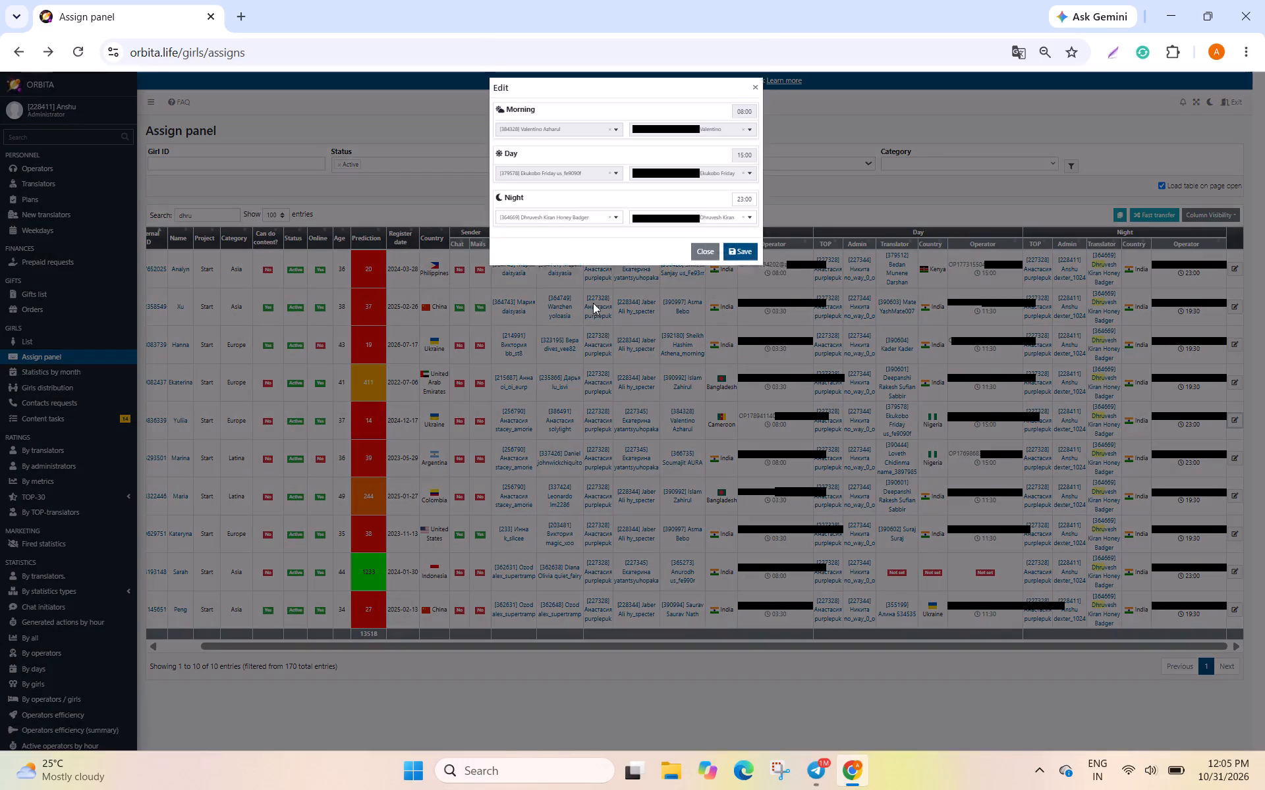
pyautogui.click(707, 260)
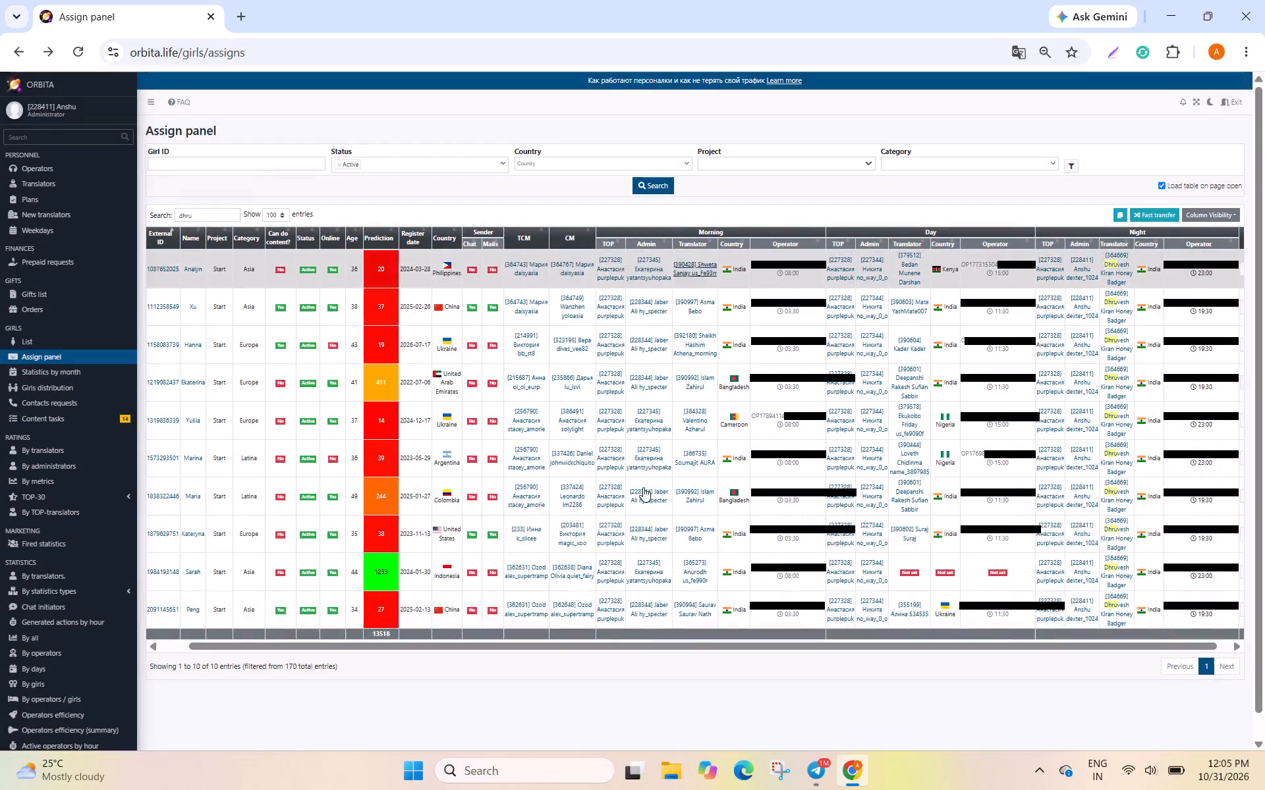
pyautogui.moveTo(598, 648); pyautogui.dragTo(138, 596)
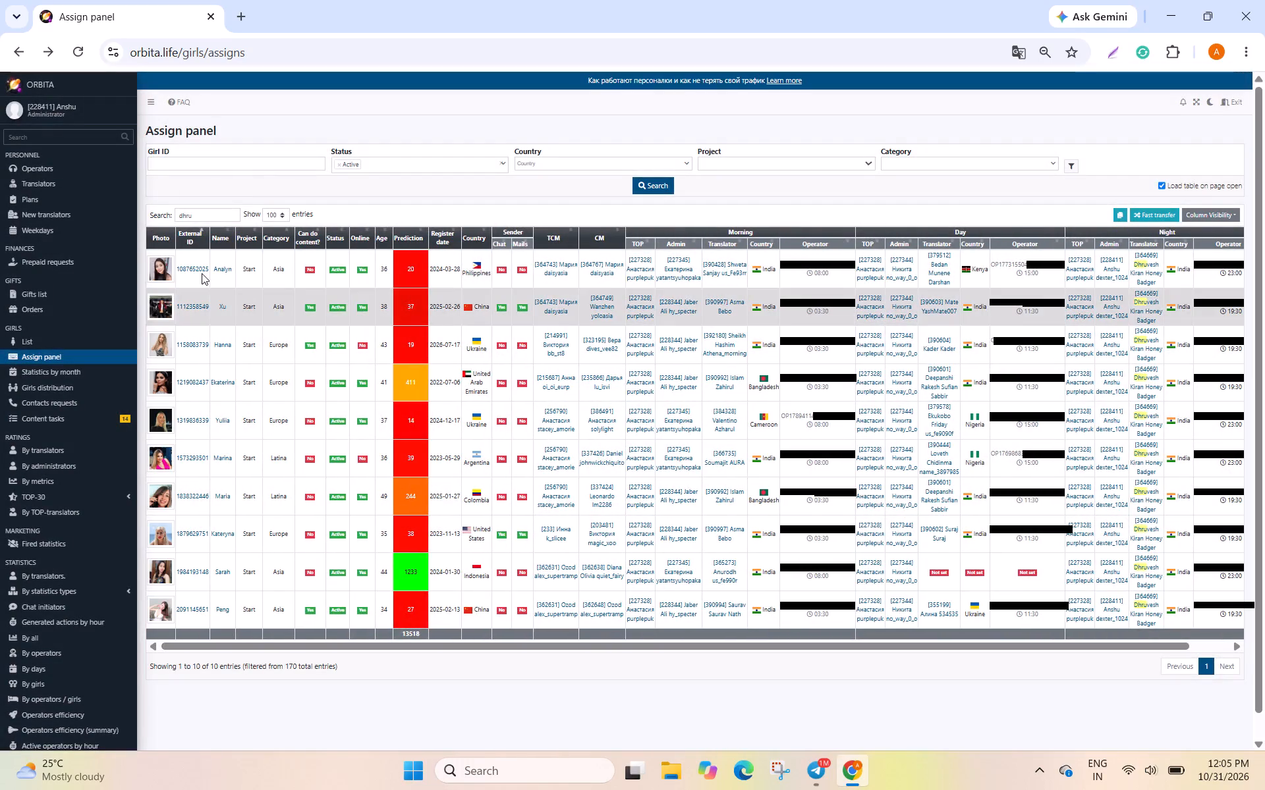
# Filter the girls table by "kom" to list the girls assigned to translator Komal.
pyautogui.click(231, 215)
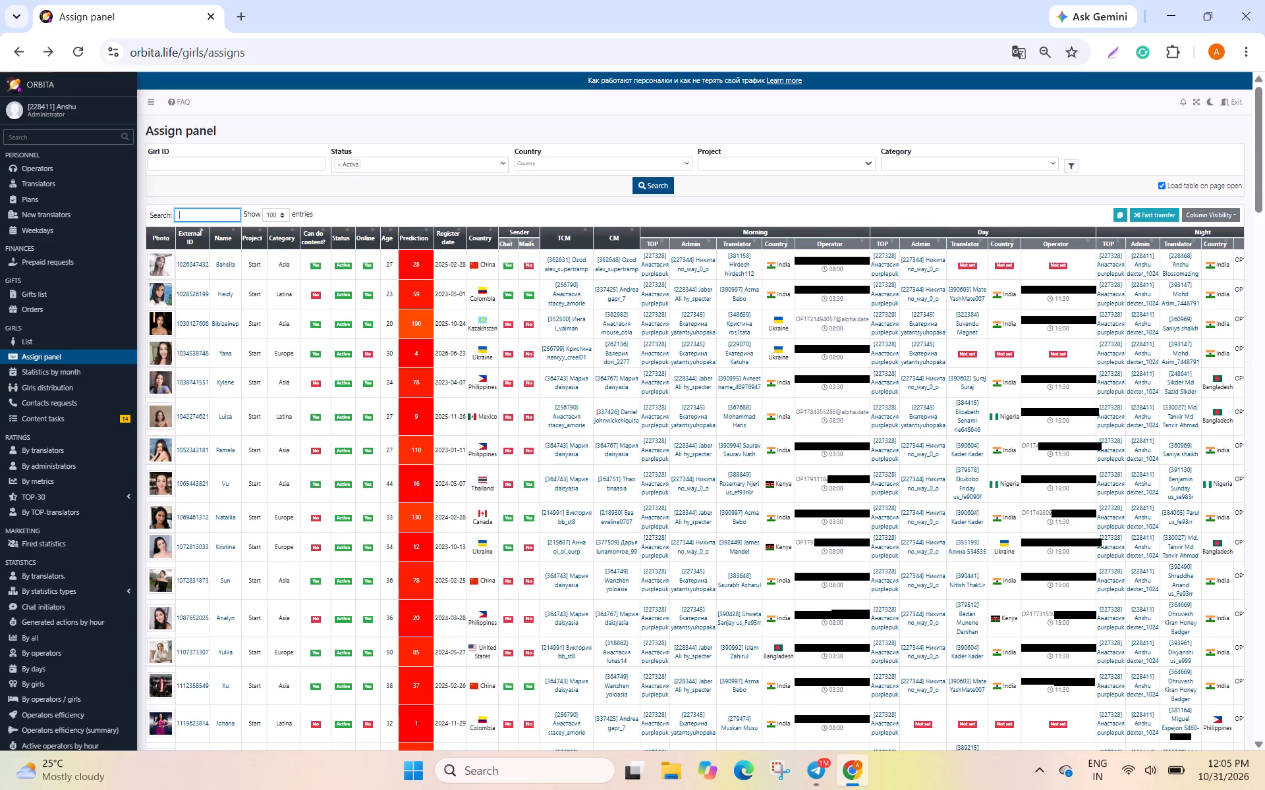
pyautogui.press('k')
pyautogui.press('o')
pyautogui.press('m')
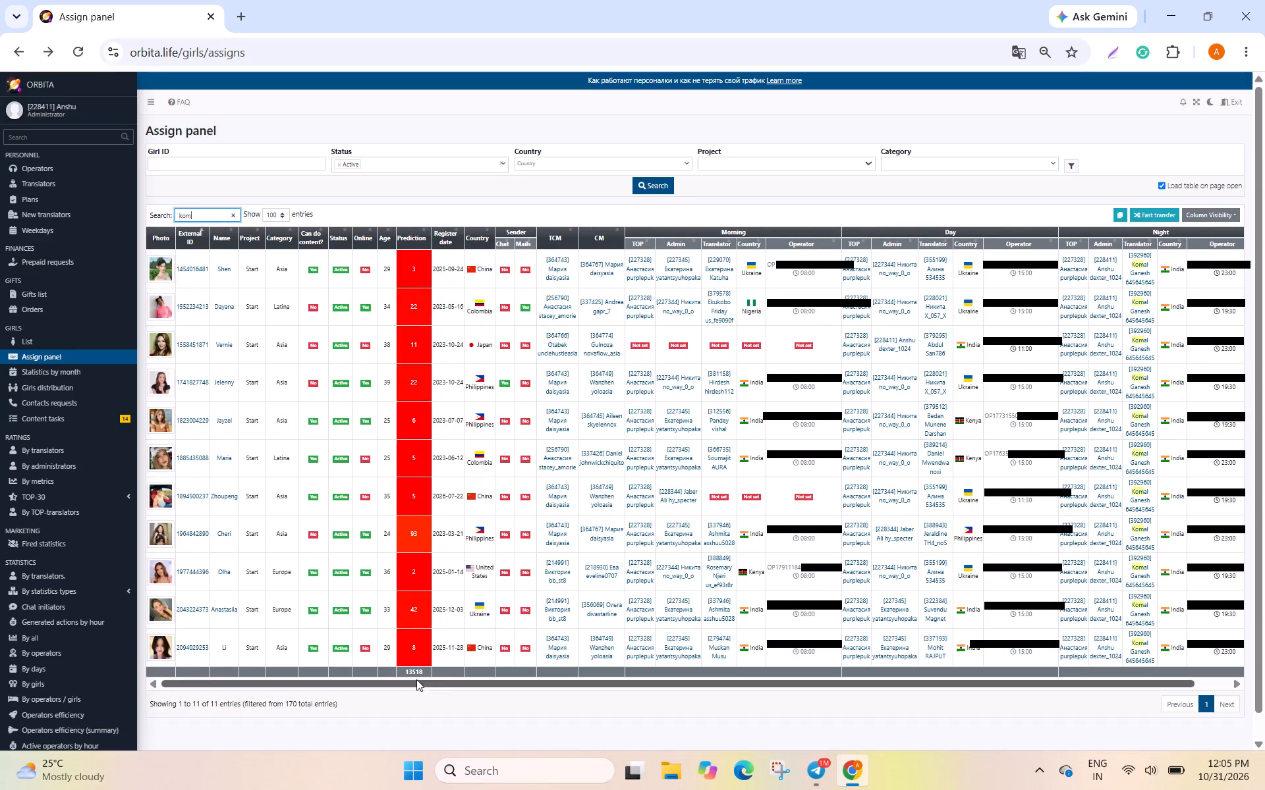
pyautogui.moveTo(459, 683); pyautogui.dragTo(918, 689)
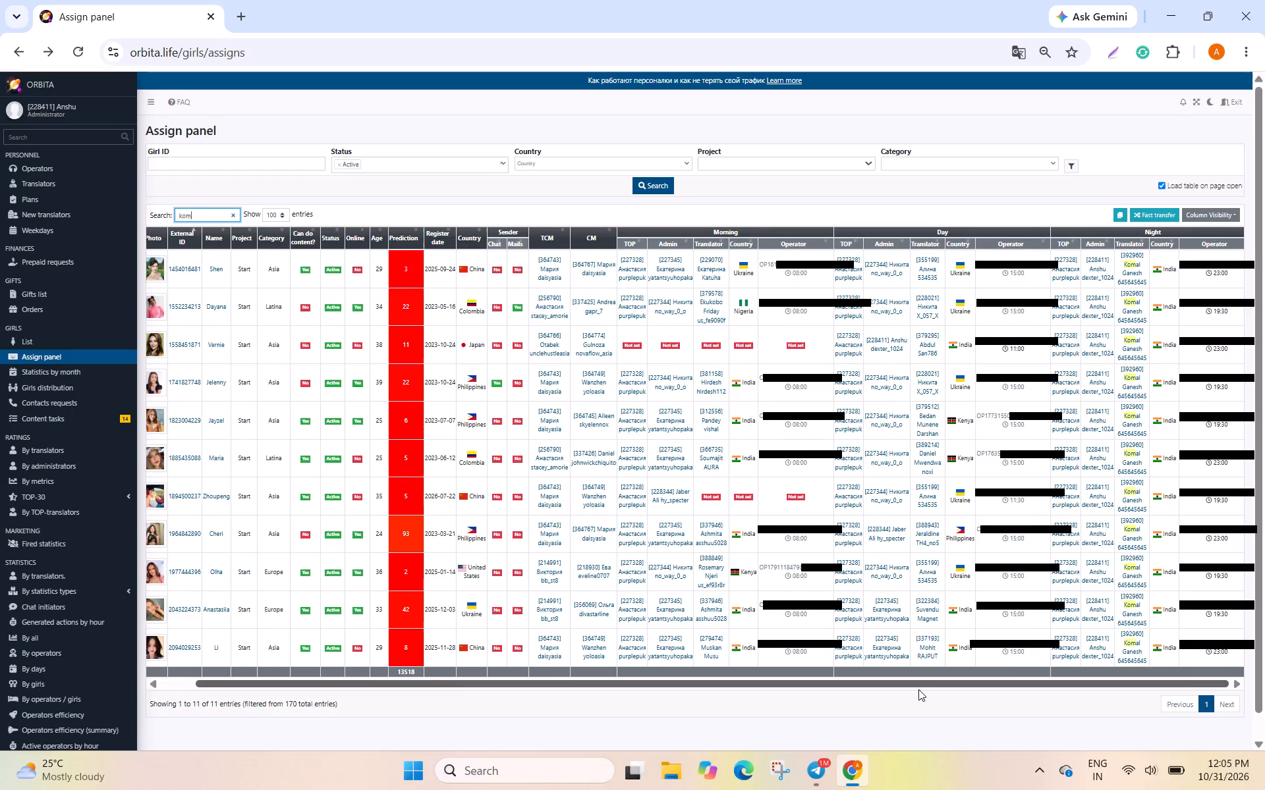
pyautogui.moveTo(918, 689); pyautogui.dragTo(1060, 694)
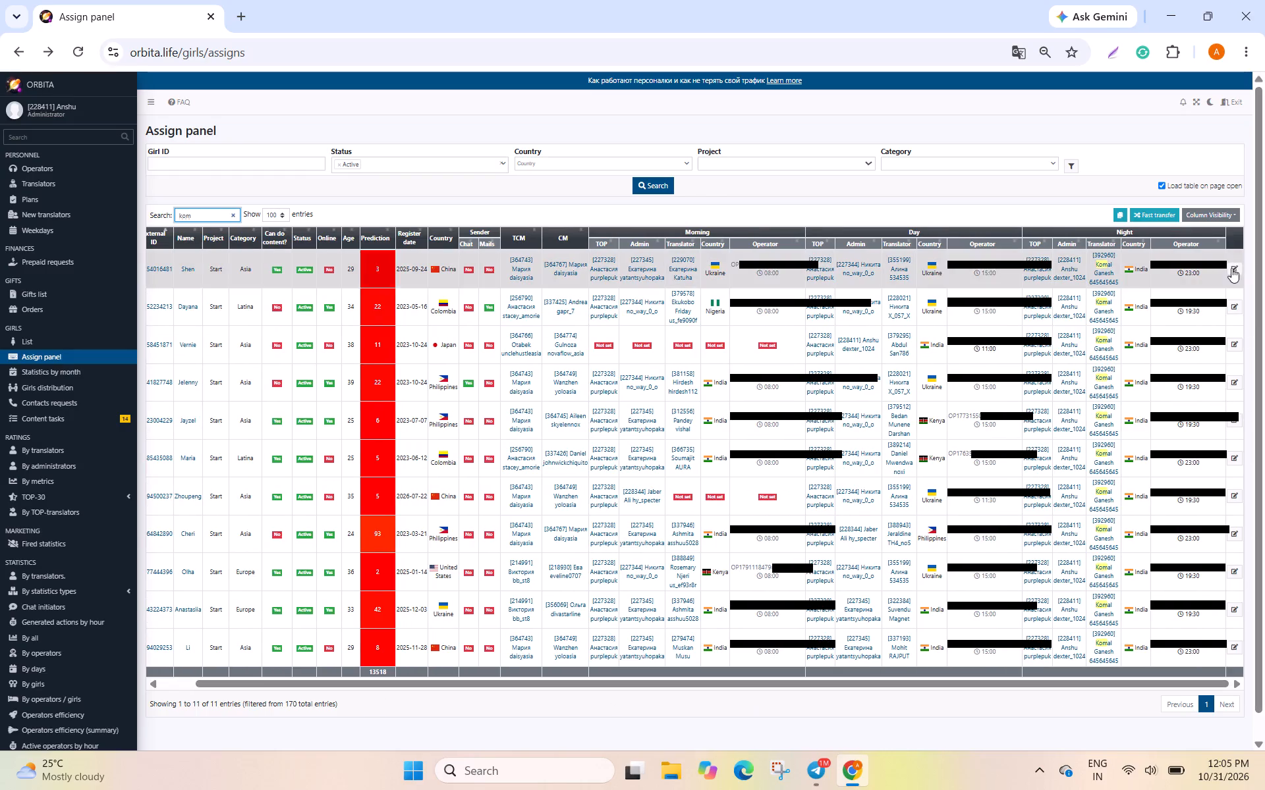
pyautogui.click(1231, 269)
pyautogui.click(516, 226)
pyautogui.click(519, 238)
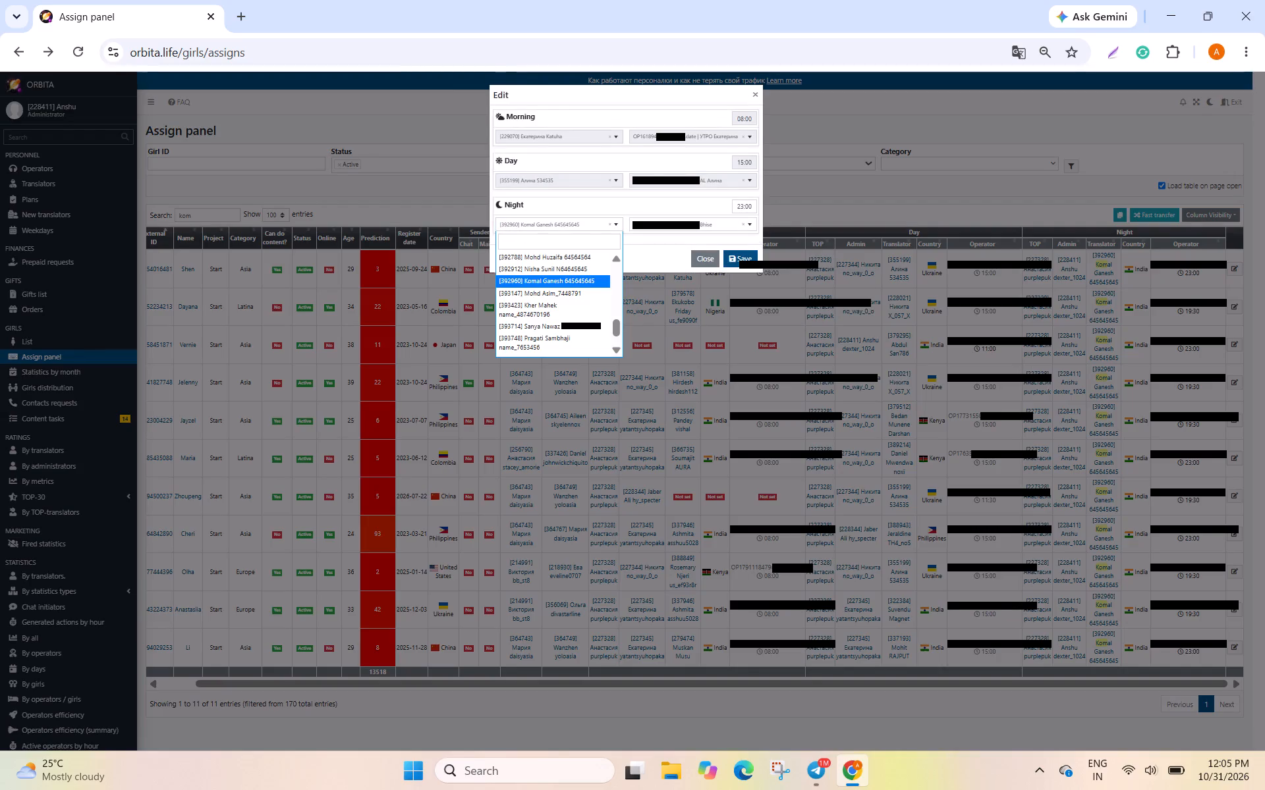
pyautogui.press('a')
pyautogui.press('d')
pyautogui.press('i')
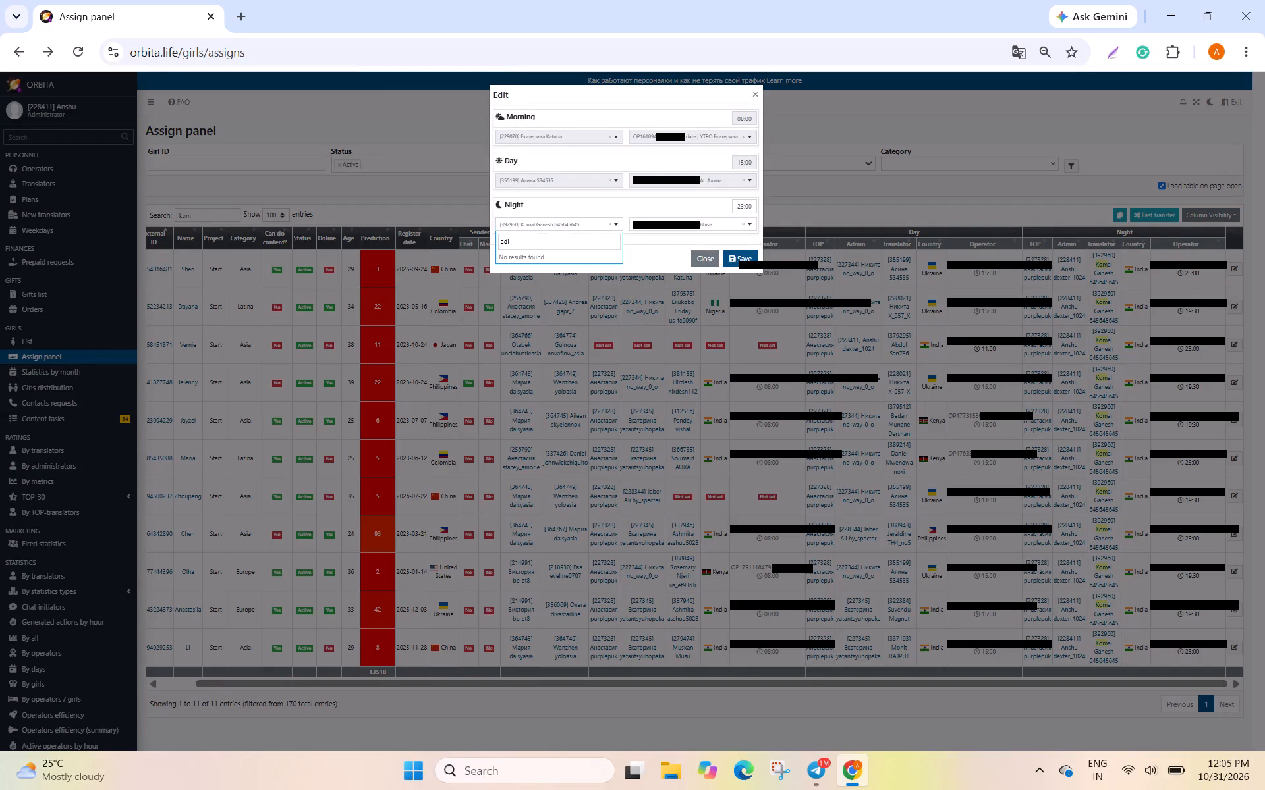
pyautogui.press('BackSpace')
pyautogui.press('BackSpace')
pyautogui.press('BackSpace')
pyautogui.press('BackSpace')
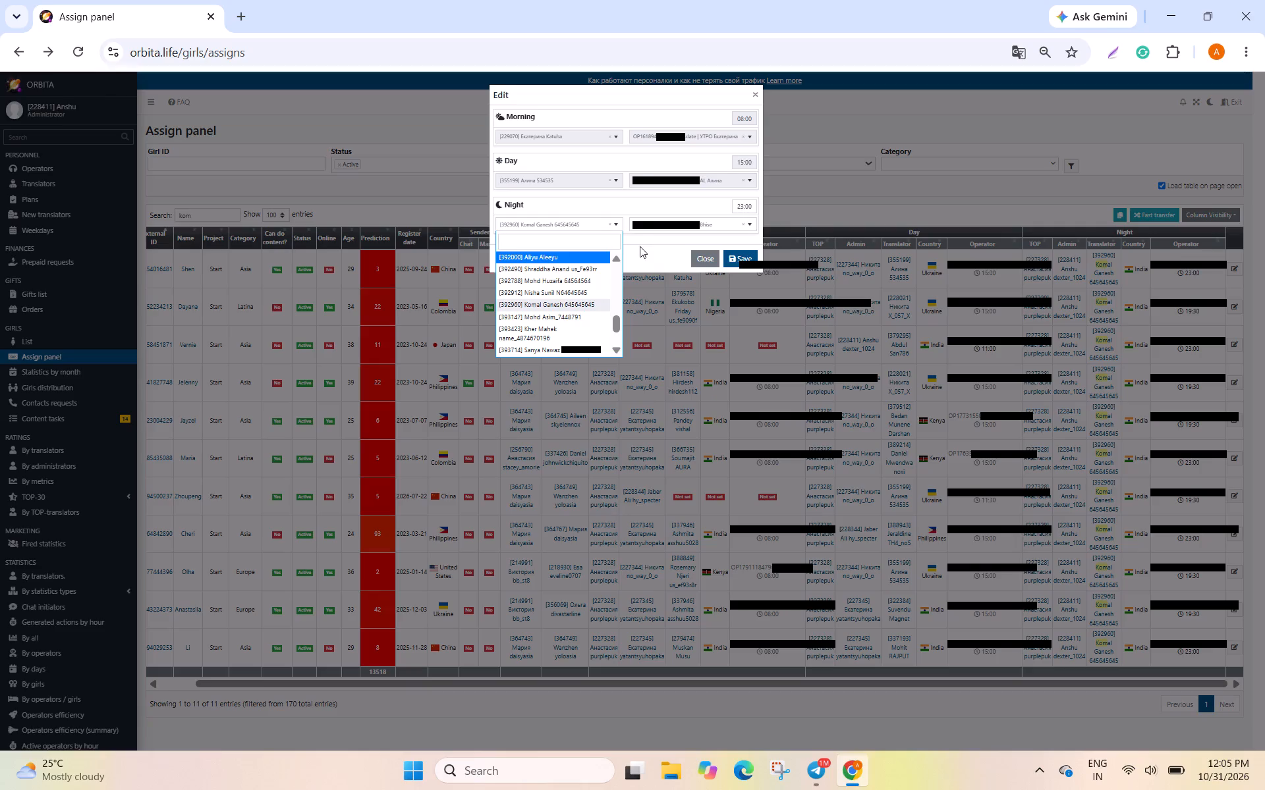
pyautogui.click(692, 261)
# Set the night-shift translator of Maria, listed under Komal, to Tanvir, select the operator for that shift, and save the assignment.
pyautogui.moveTo(633, 685); pyautogui.dragTo(194, 685)
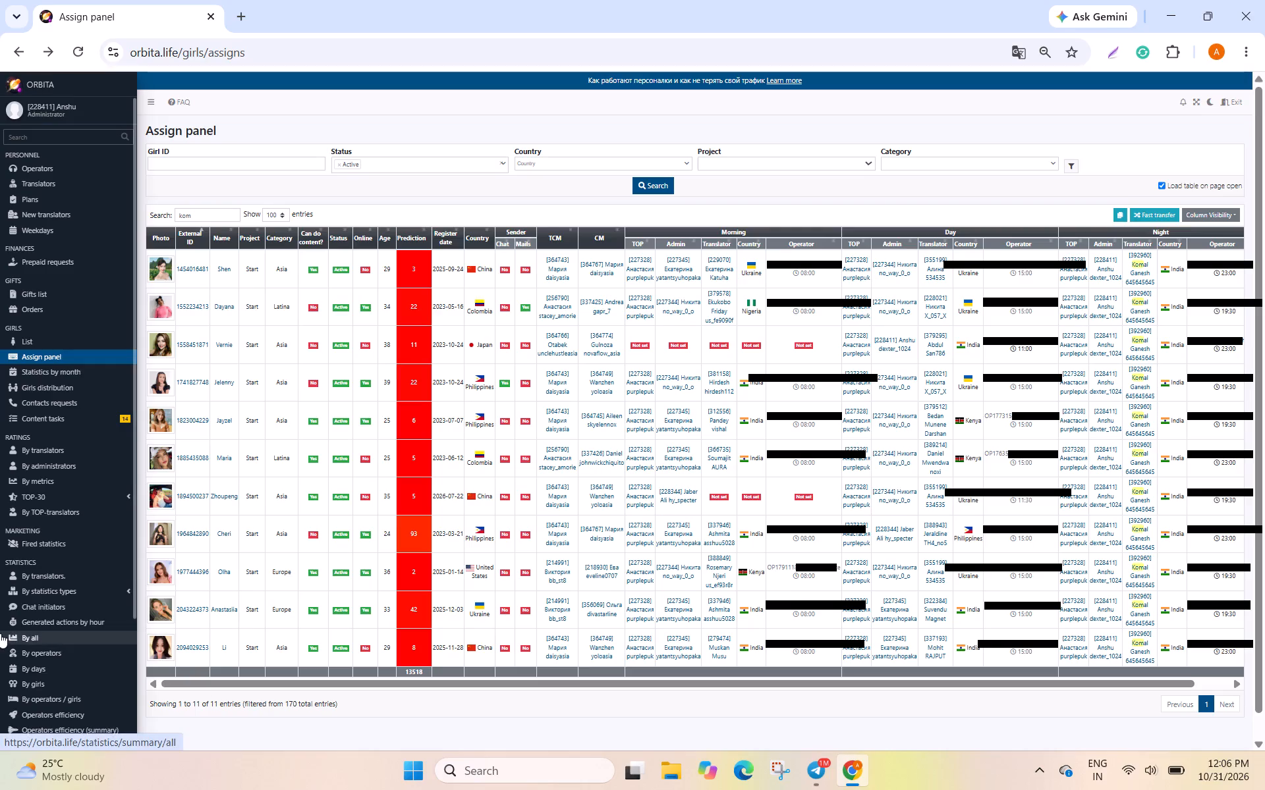
pyautogui.moveTo(200, 683); pyautogui.dragTo(662, 694)
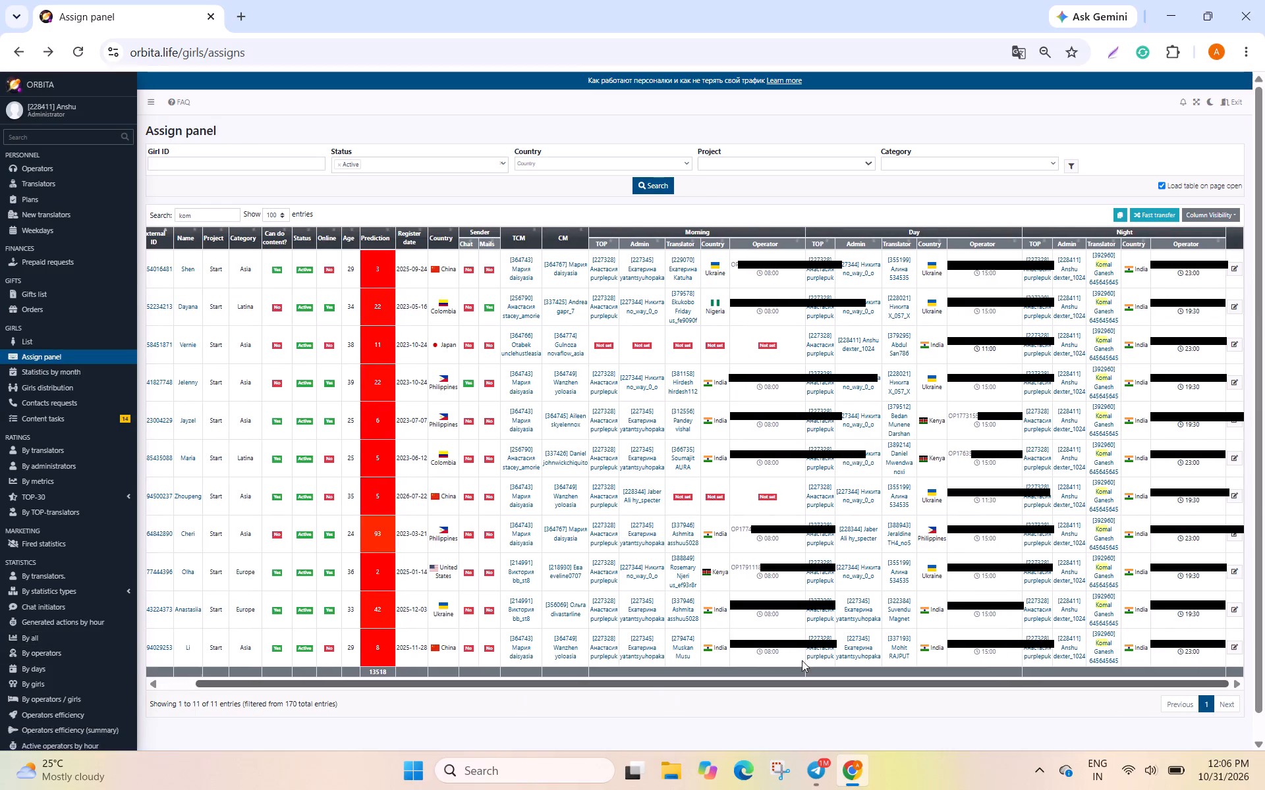
pyautogui.click(1235, 458)
pyautogui.click(537, 224)
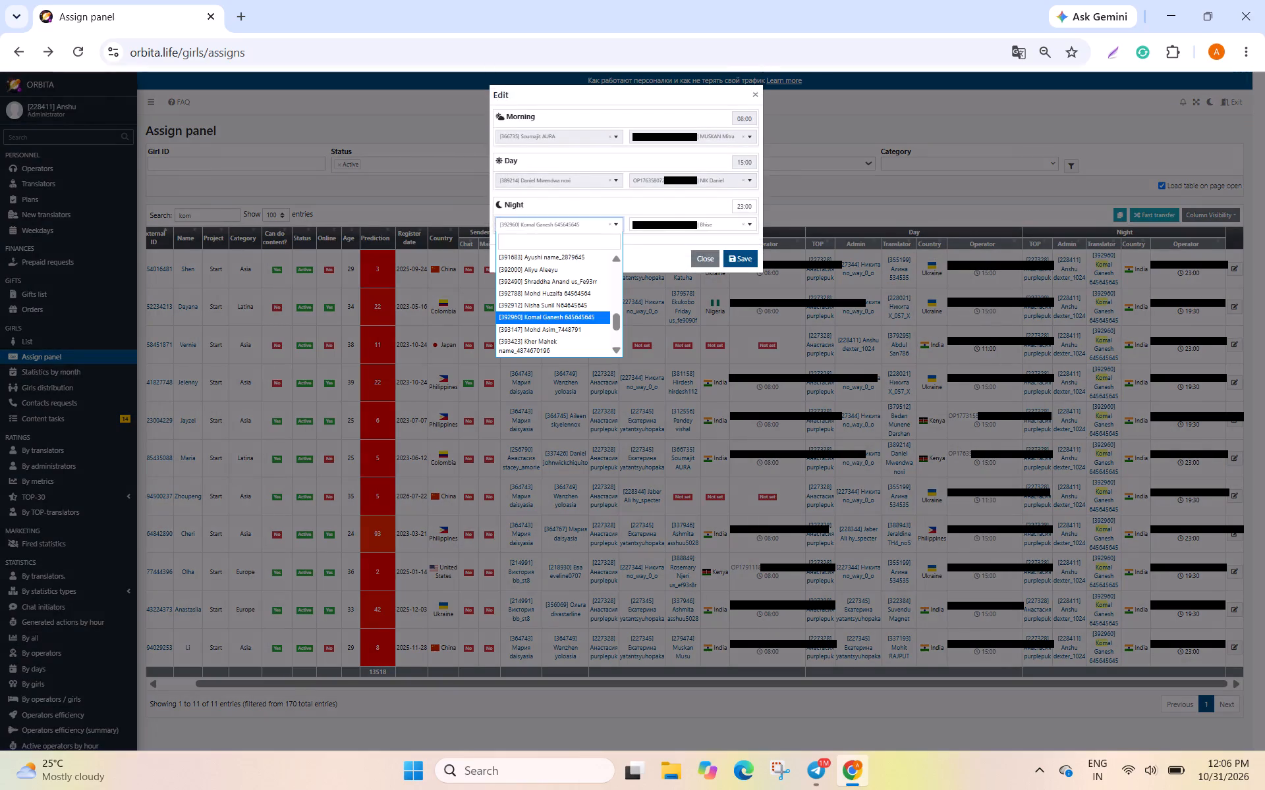
pyautogui.click(534, 242)
pyautogui.press('t')
pyautogui.press('a')
pyautogui.press('n')
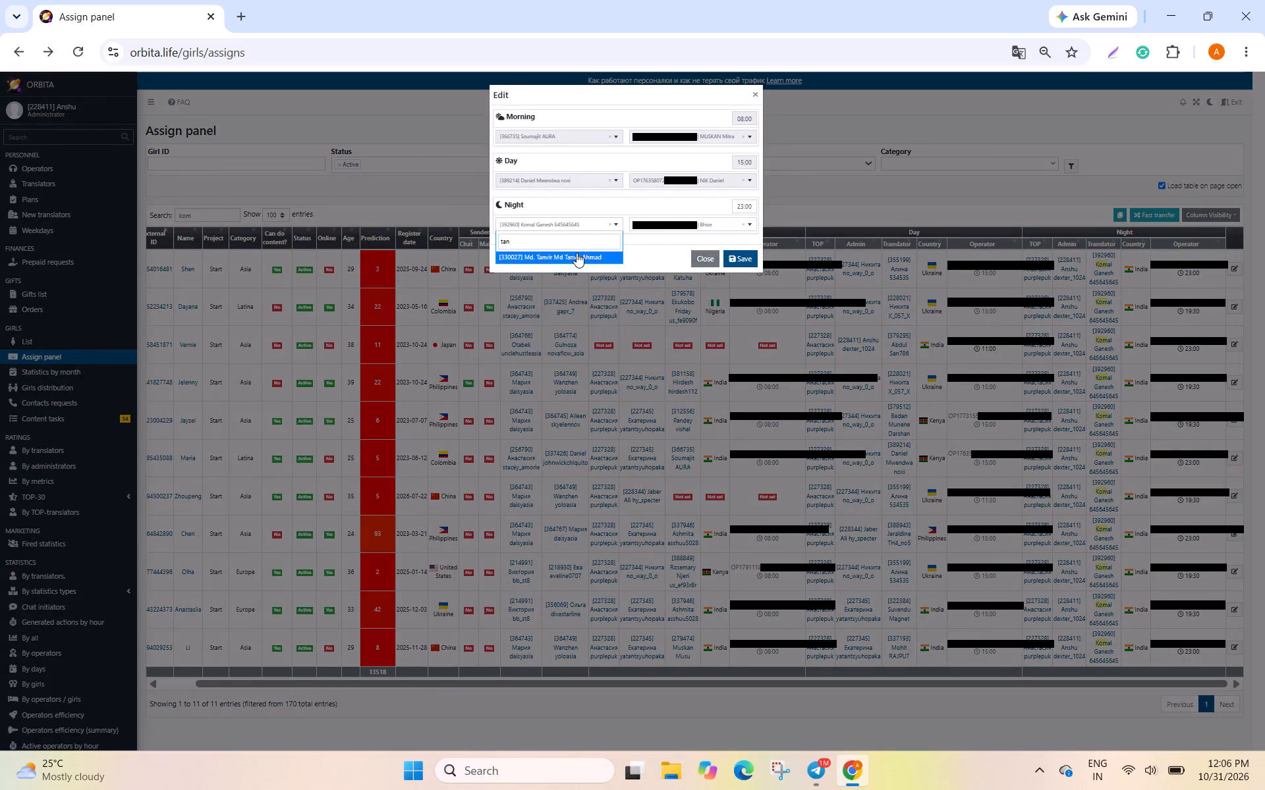
pyautogui.click(576, 253)
pyautogui.click(707, 223)
pyautogui.click(708, 253)
pyautogui.click(736, 259)
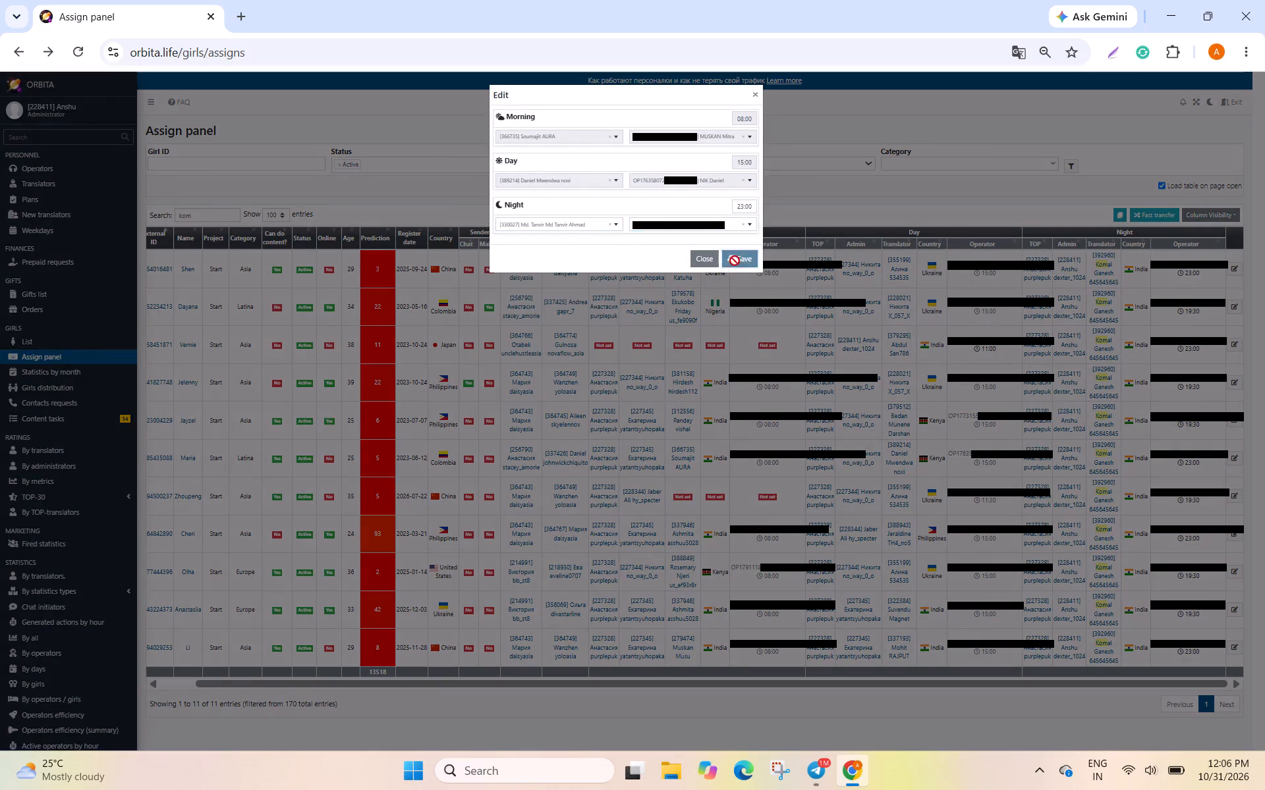
# Filter the girls table by "shra" to check the girls assigned to translator Shraddha.
pyautogui.moveTo(667, 644); pyautogui.dragTo(453, 645)
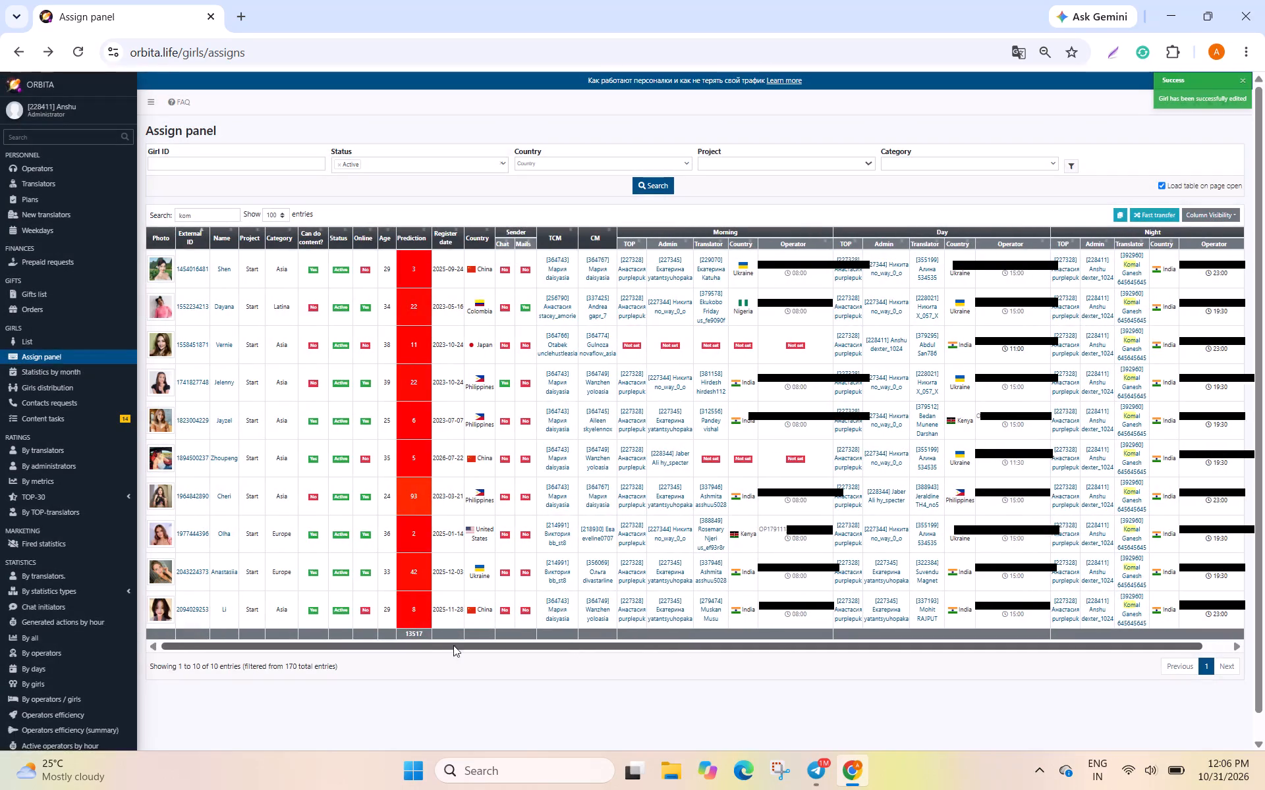
pyautogui.moveTo(453, 645); pyautogui.dragTo(417, 645)
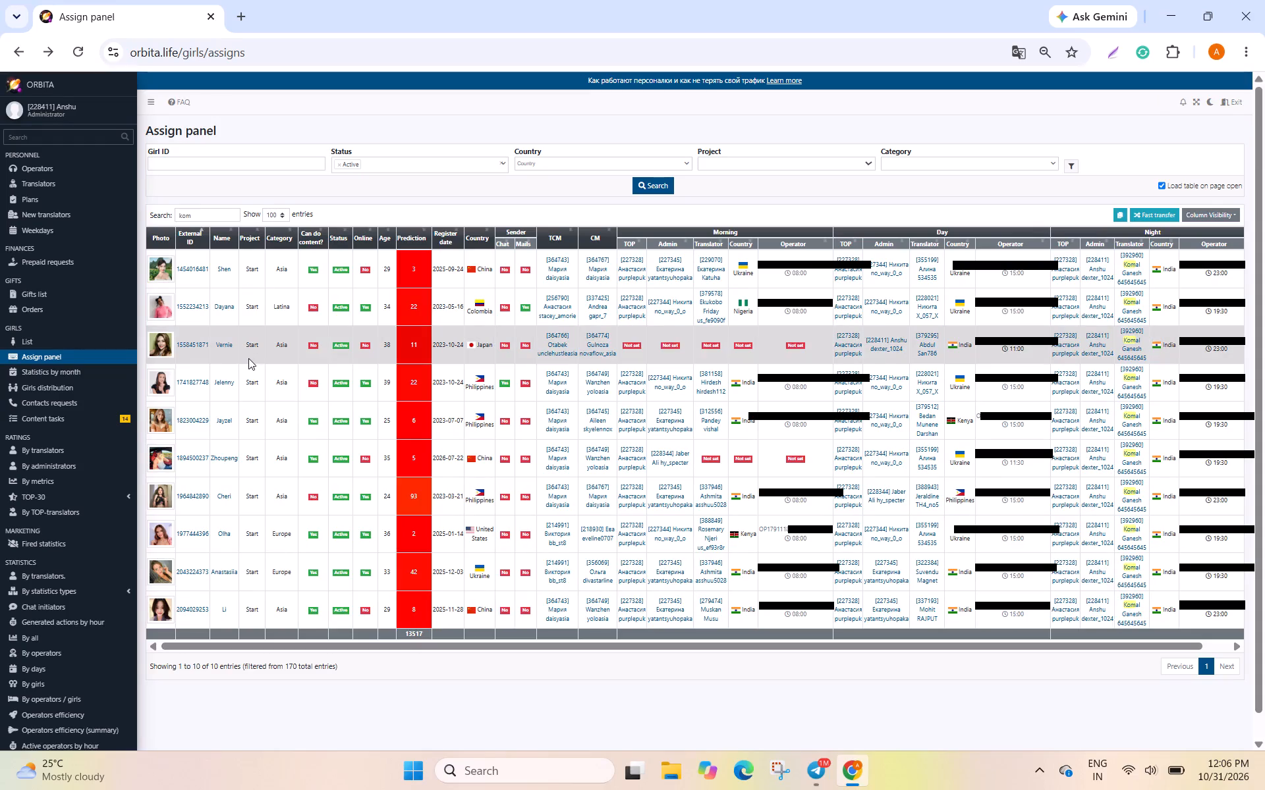
pyautogui.click(231, 215)
pyautogui.write('shr')
pyautogui.press('a')
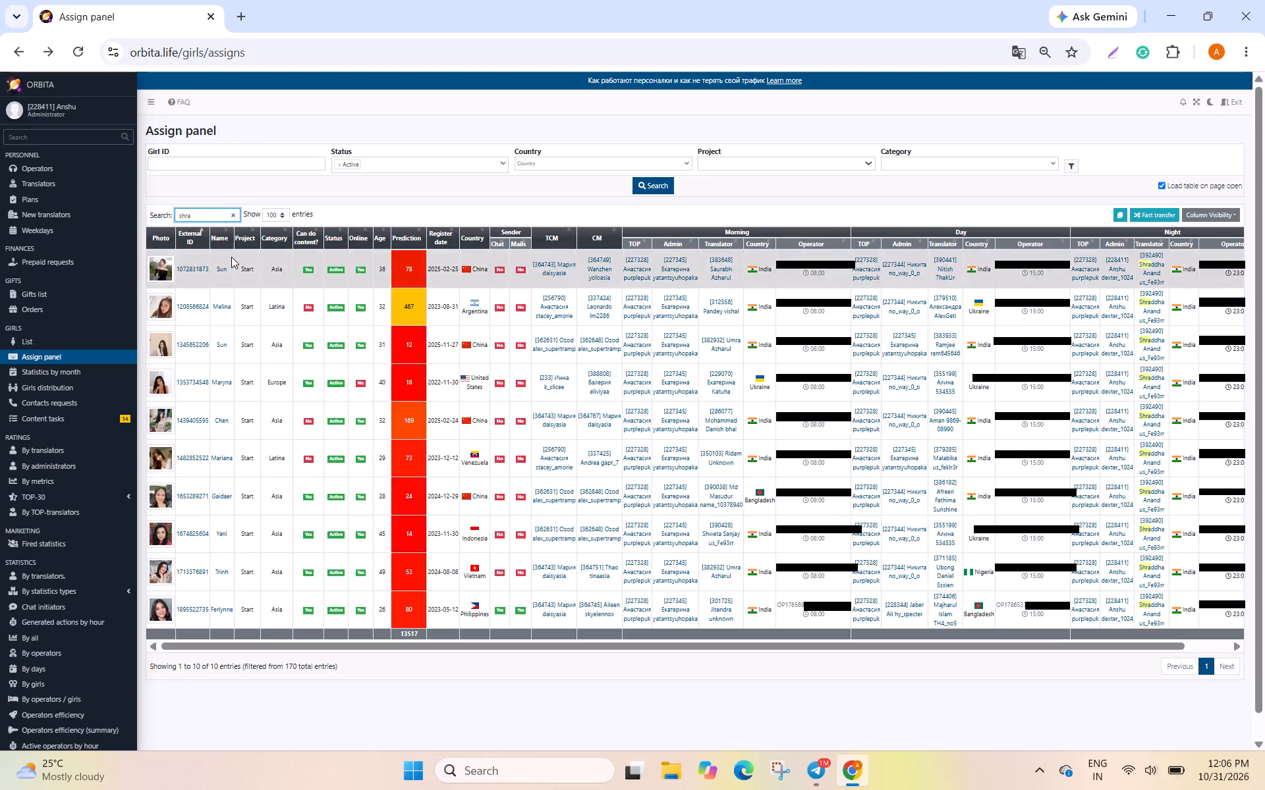
# Search the girls table for "europe" and review the European girls with their night-shift translators through the whole list.
pyautogui.click(235, 217)
pyautogui.write('eu')
pyautogui.press('r')
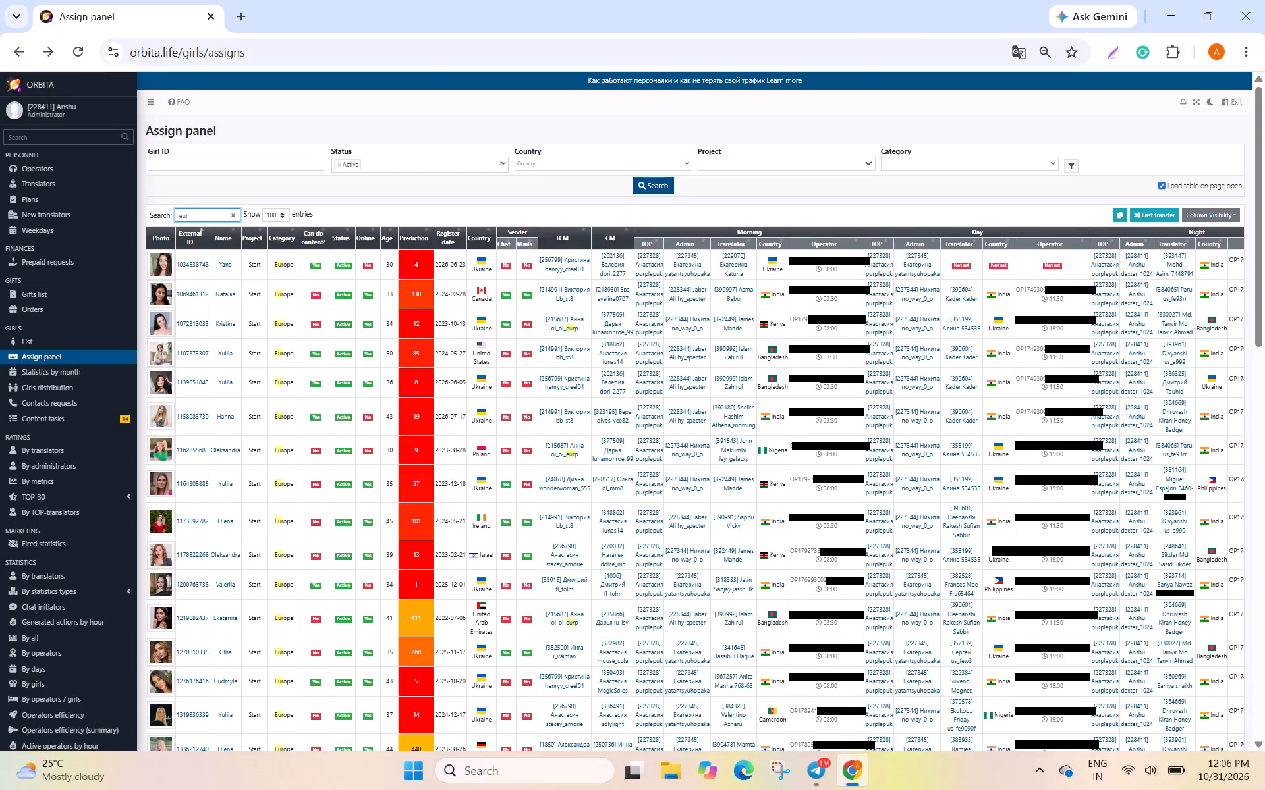
pyautogui.press('o')
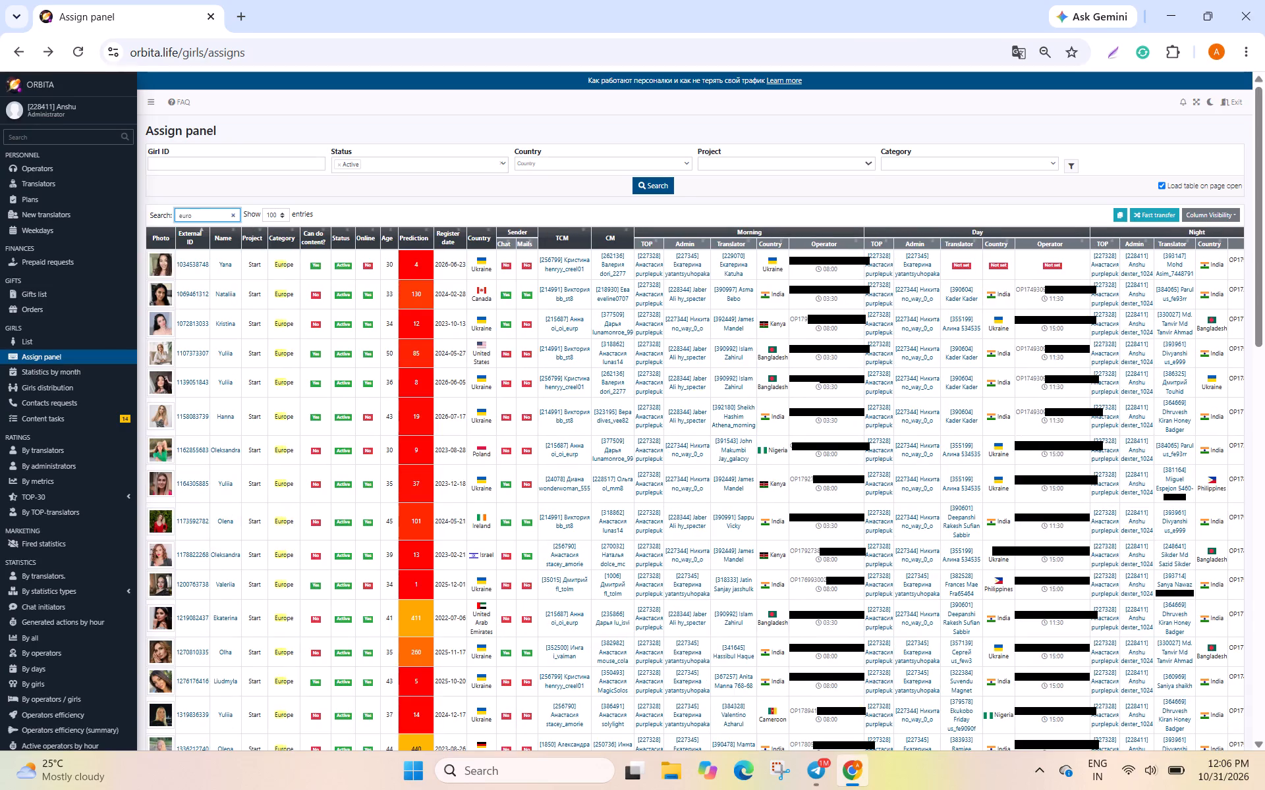
pyautogui.press('p')
pyautogui.press('e')
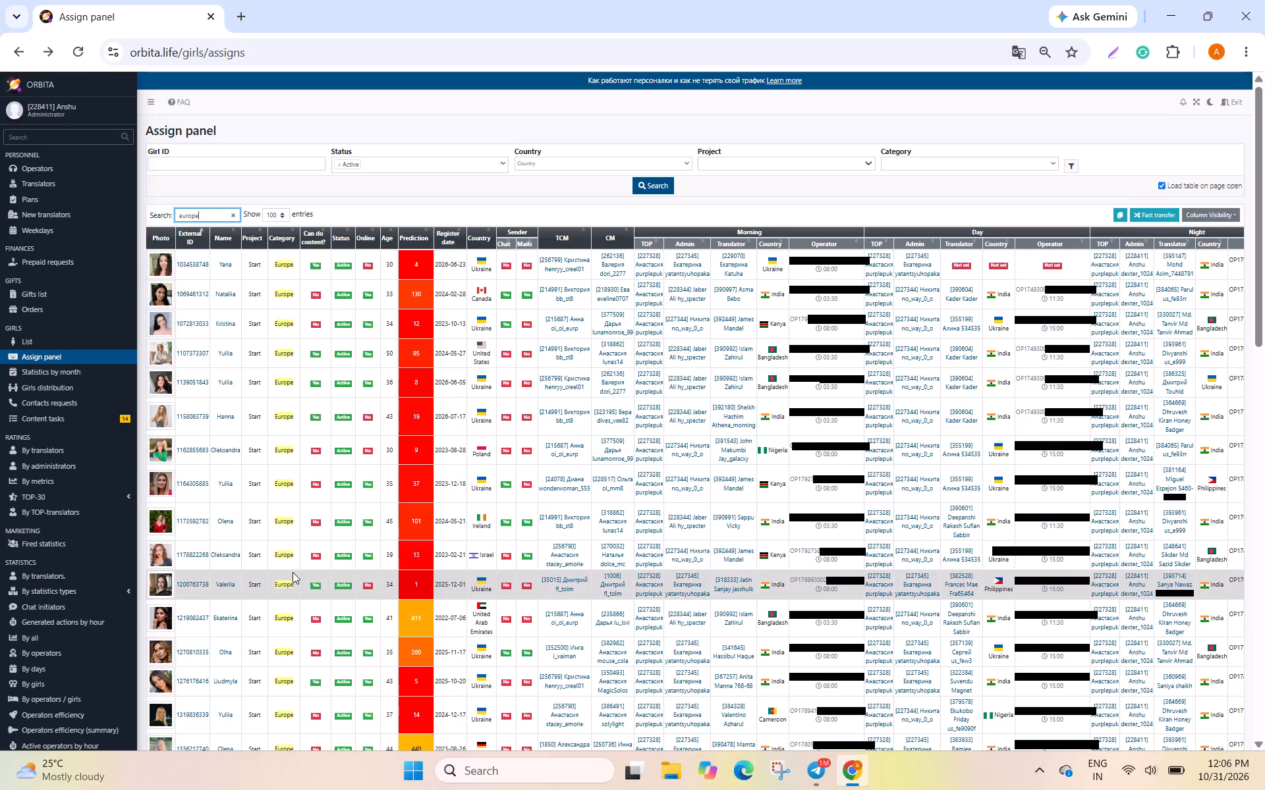
pyautogui.scroll(-2, 293, 572)
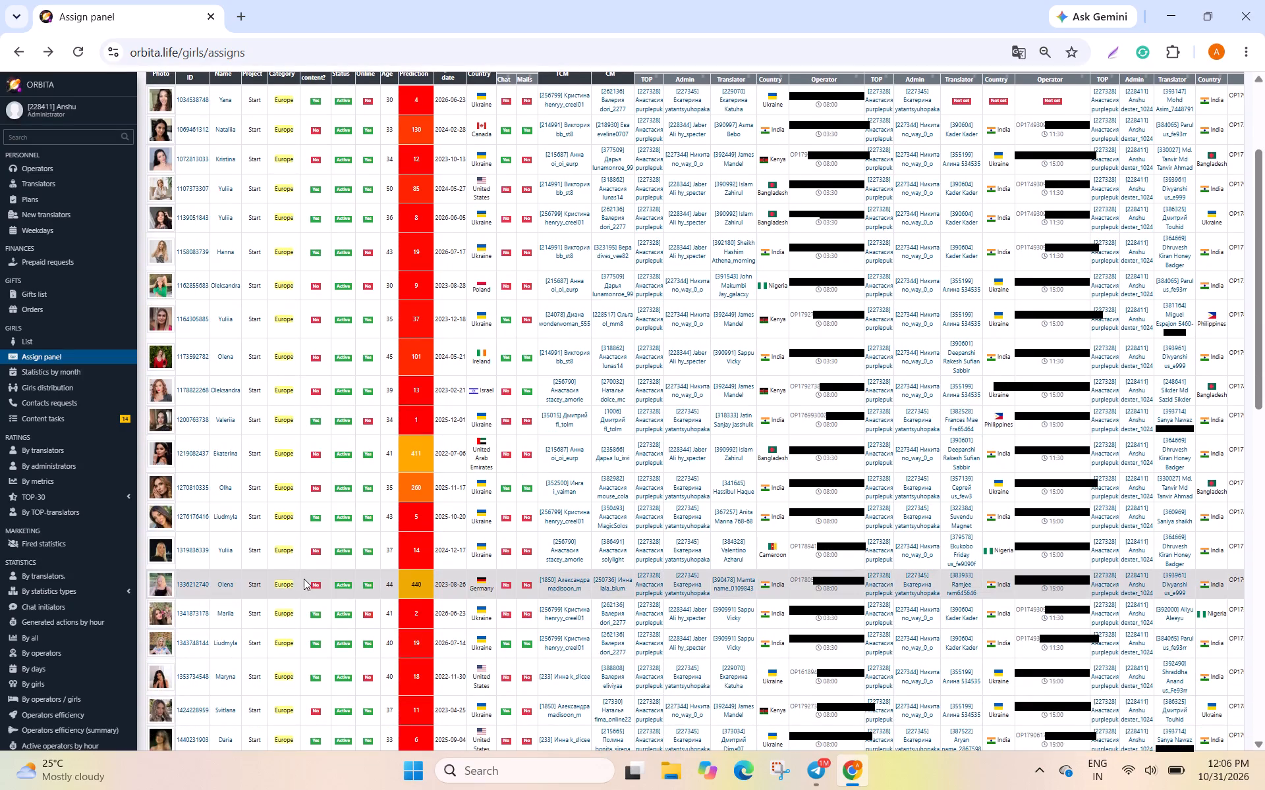
pyautogui.scroll(-4, 345, 511)
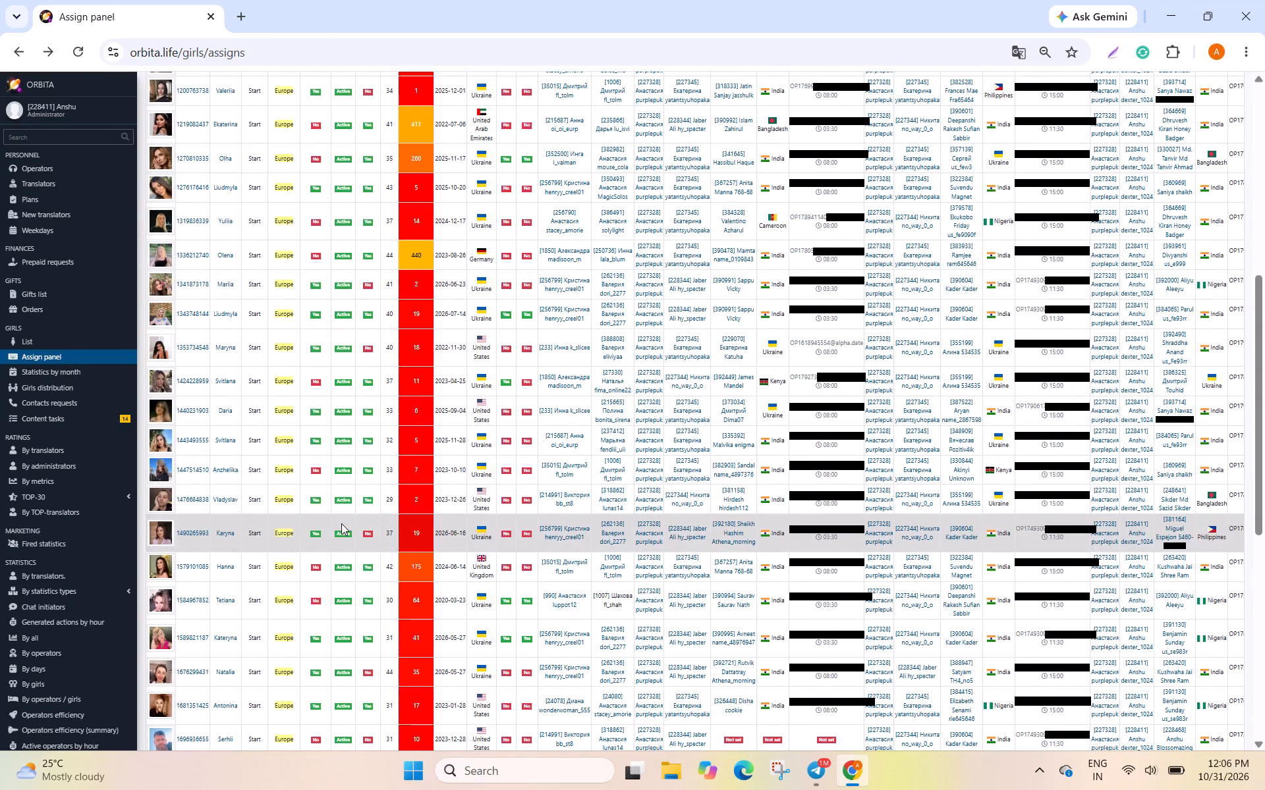
pyautogui.scroll(-3, 331, 559)
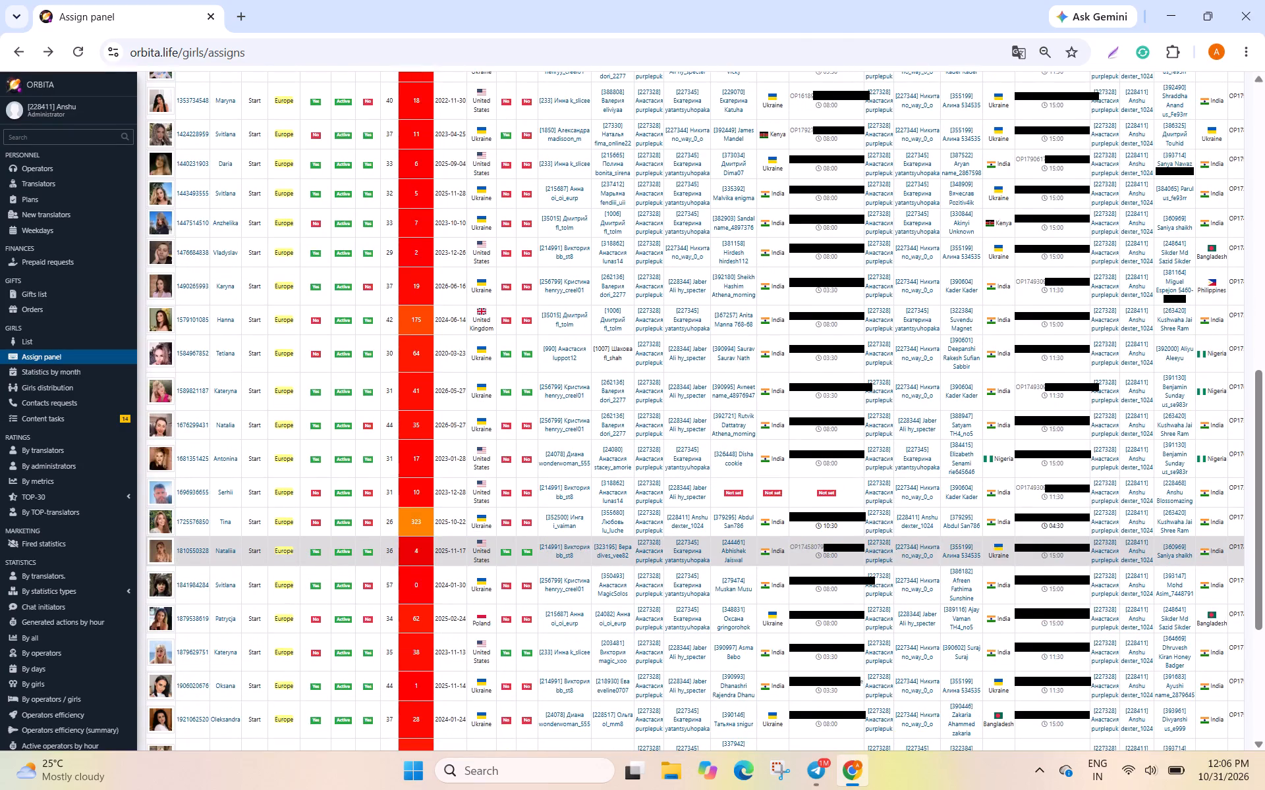
pyautogui.scroll(-4, 285, 583)
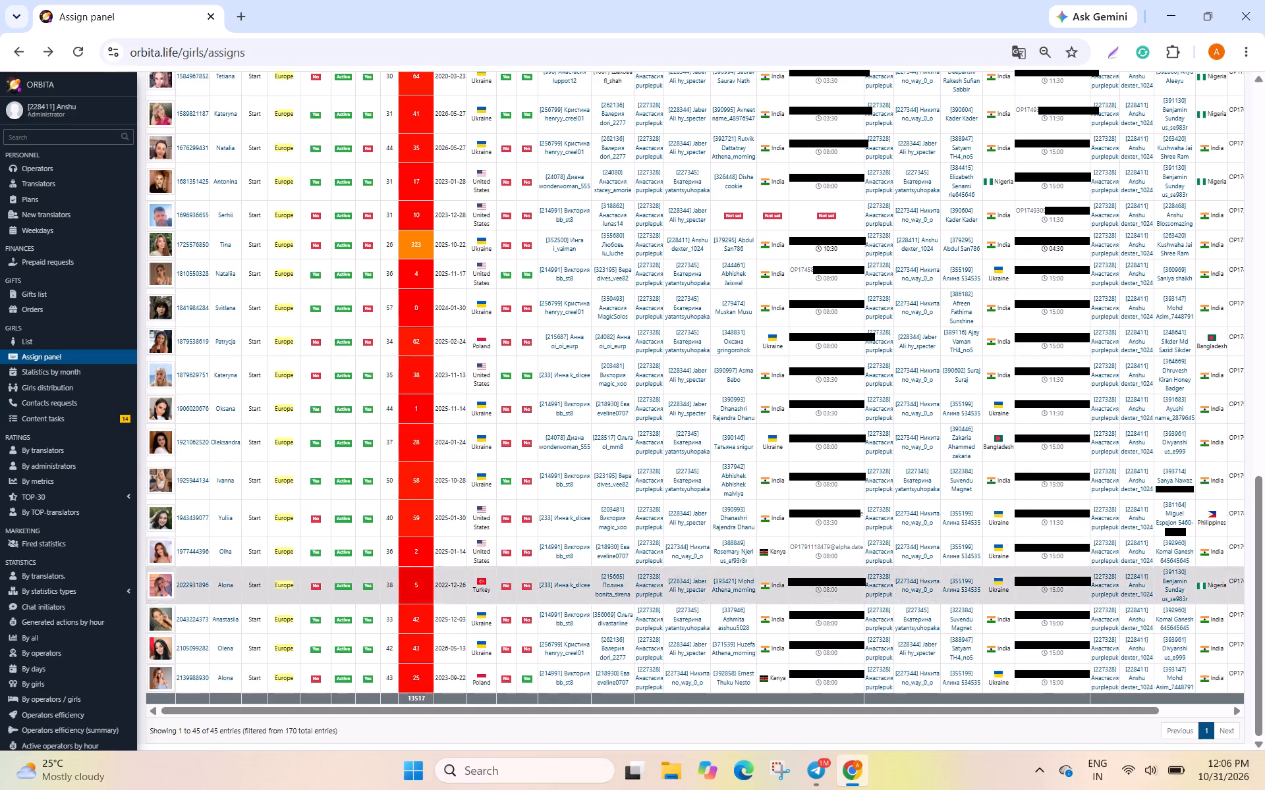
pyautogui.scroll(1, 300, 485)
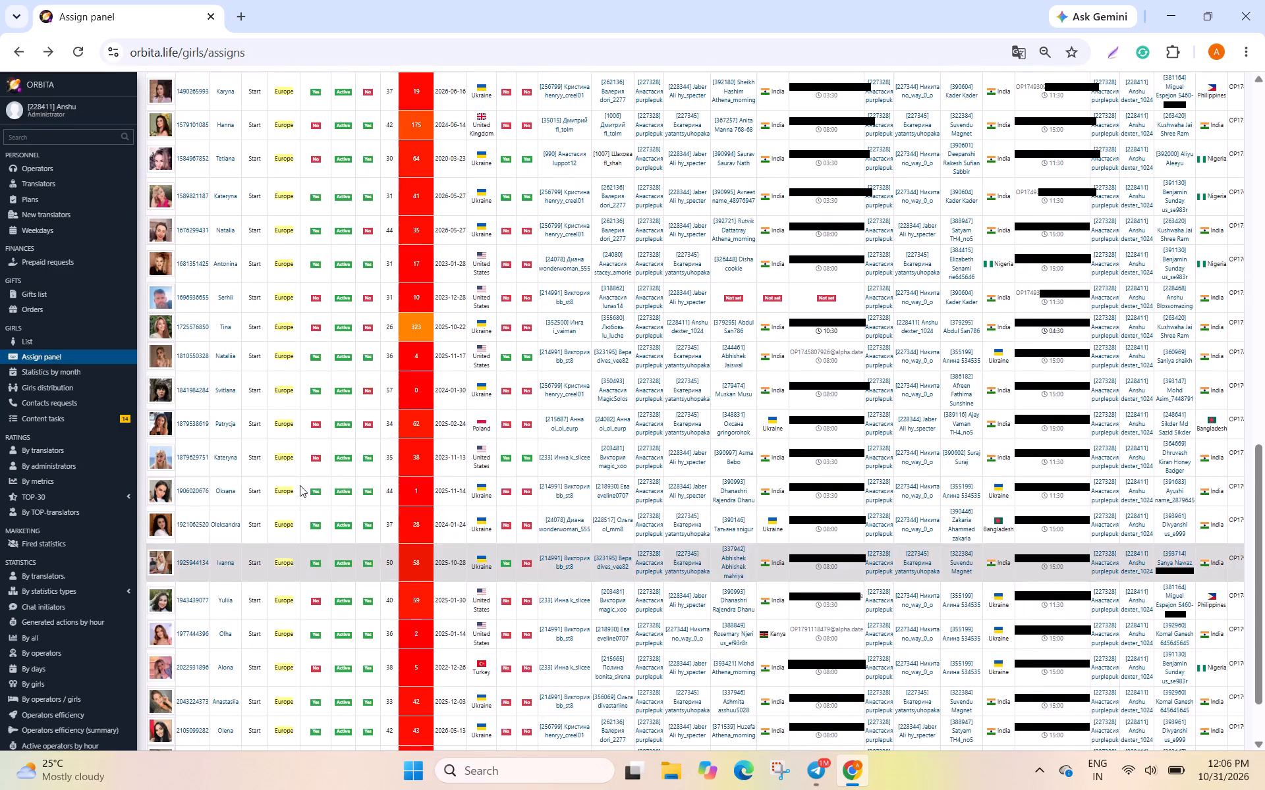
pyautogui.scroll(17, 277, 492)
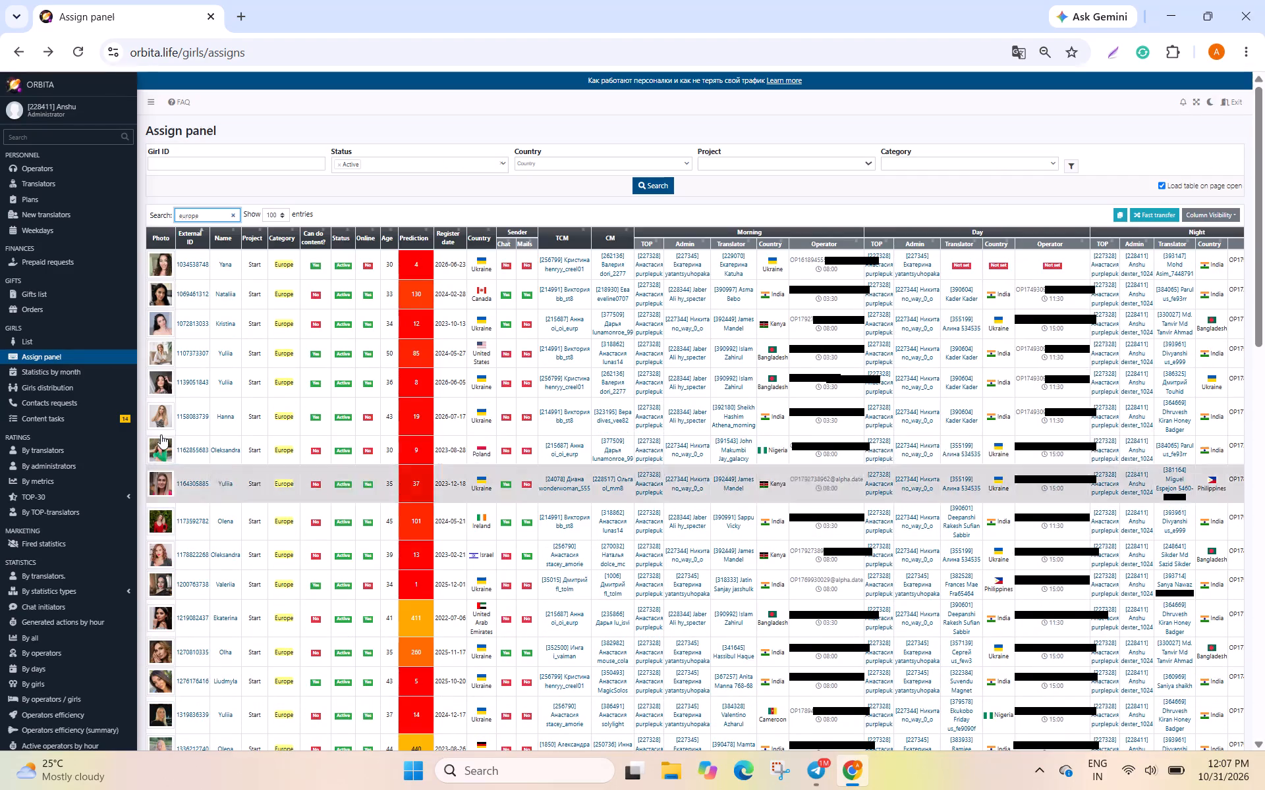
# Search the girls table for "divya" to examine the girls assigned to translator Divyanshi.
pyautogui.click(230, 216)
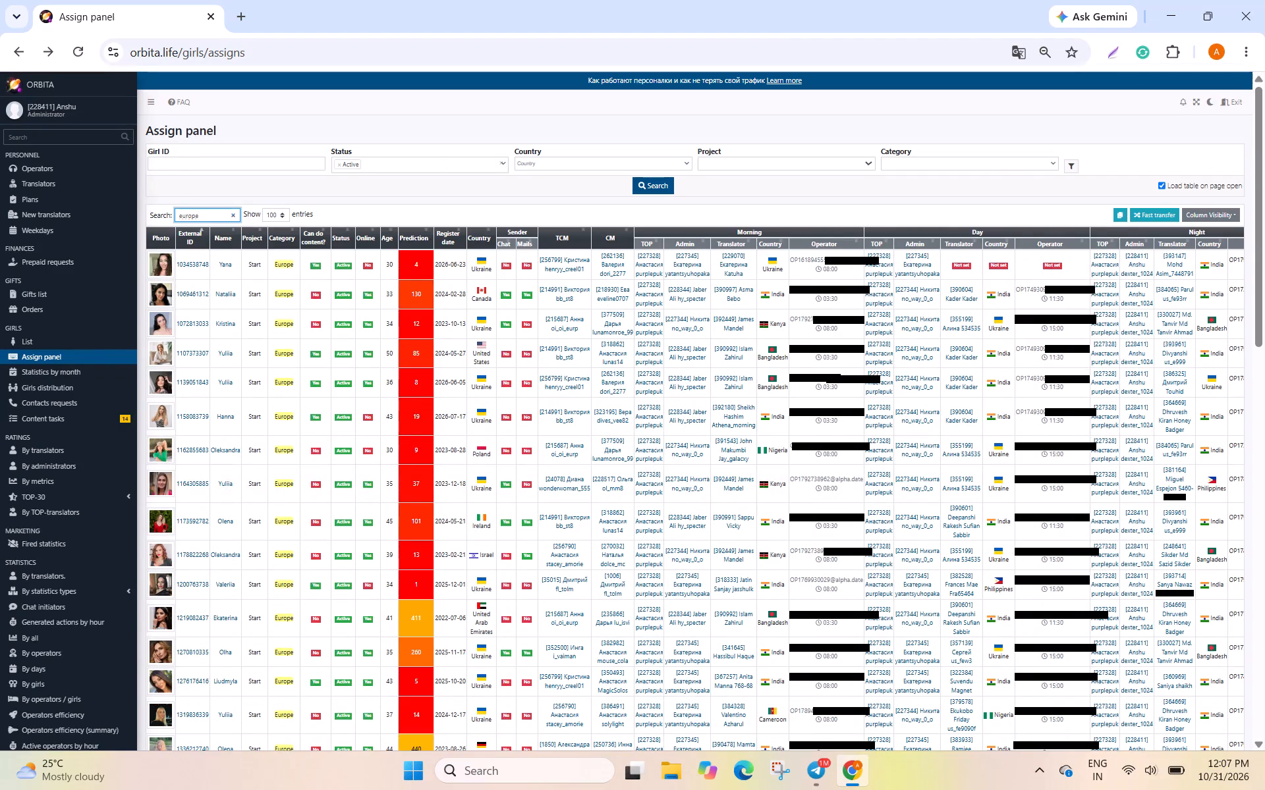
pyautogui.click(231, 216)
pyautogui.press('d')
pyautogui.press('i')
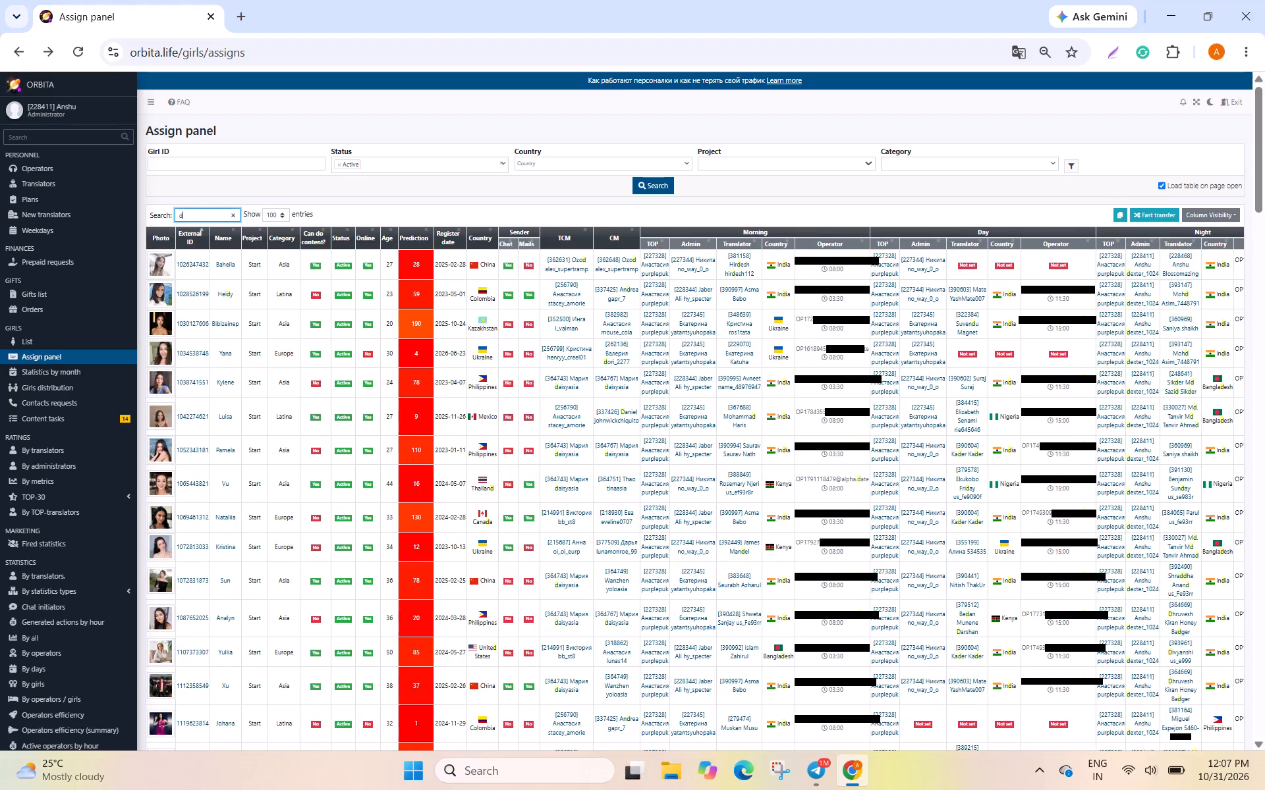
pyautogui.press('v')
pyautogui.scroll(-5, 278, 462)
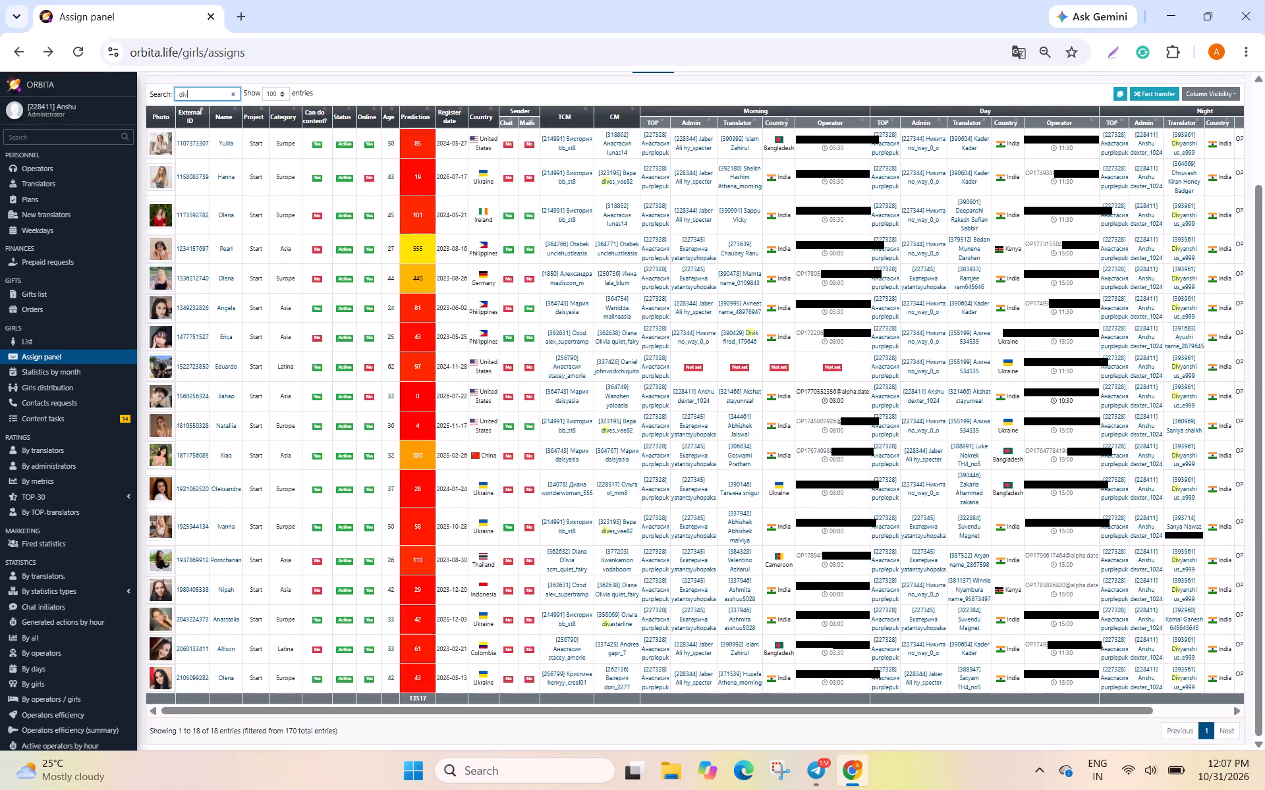
pyautogui.write('ya')
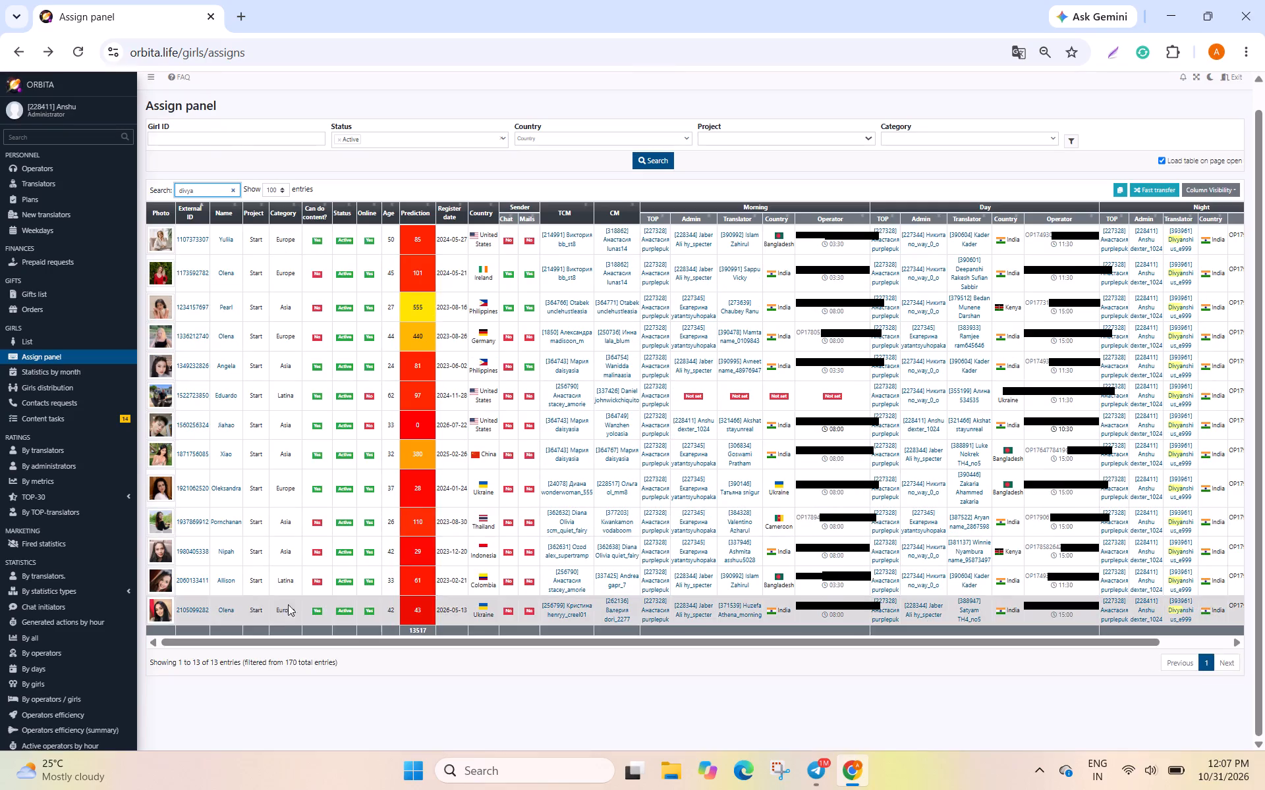
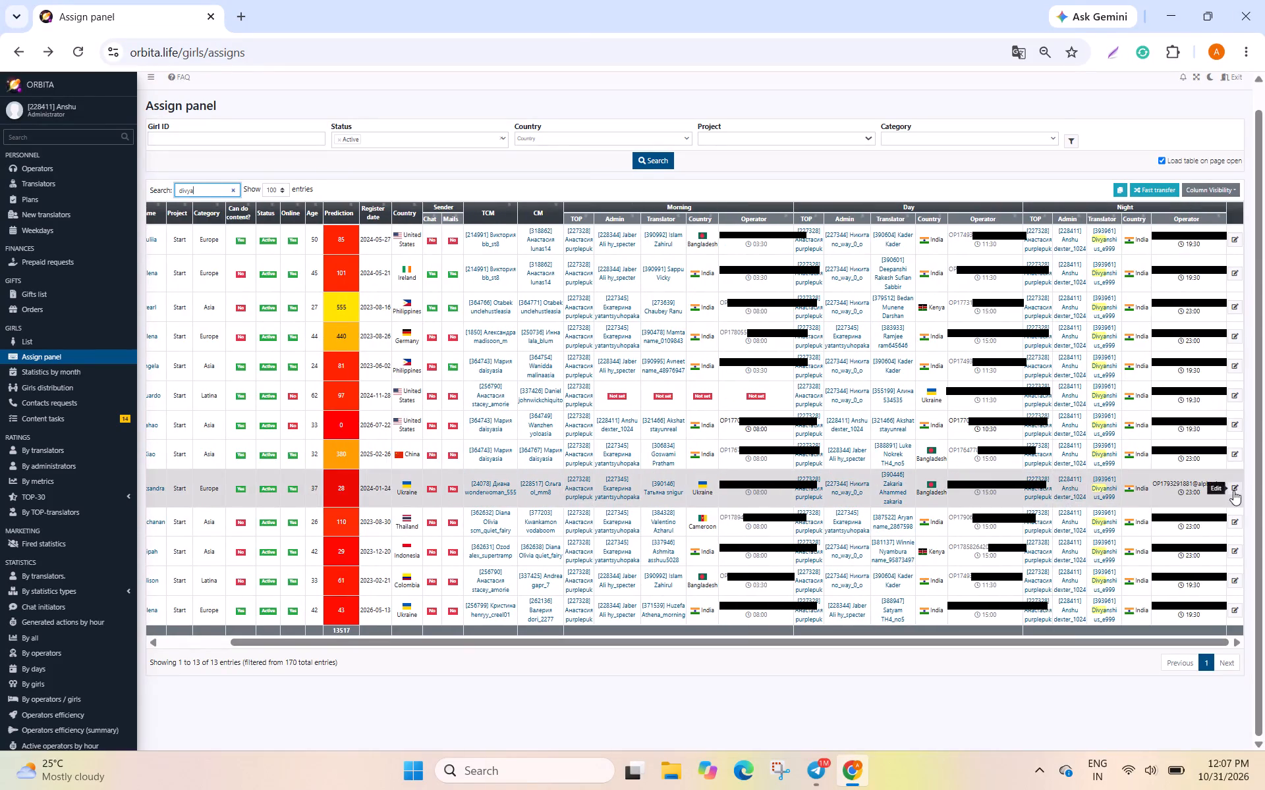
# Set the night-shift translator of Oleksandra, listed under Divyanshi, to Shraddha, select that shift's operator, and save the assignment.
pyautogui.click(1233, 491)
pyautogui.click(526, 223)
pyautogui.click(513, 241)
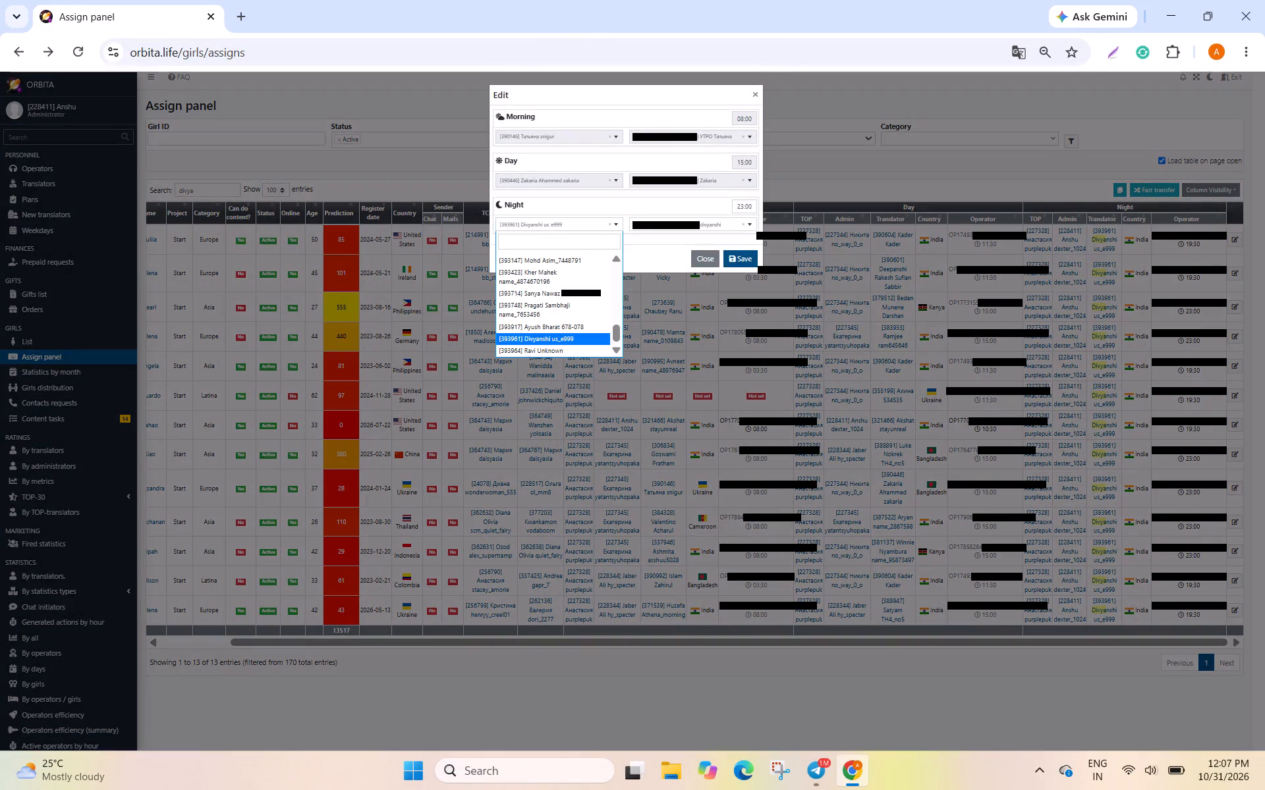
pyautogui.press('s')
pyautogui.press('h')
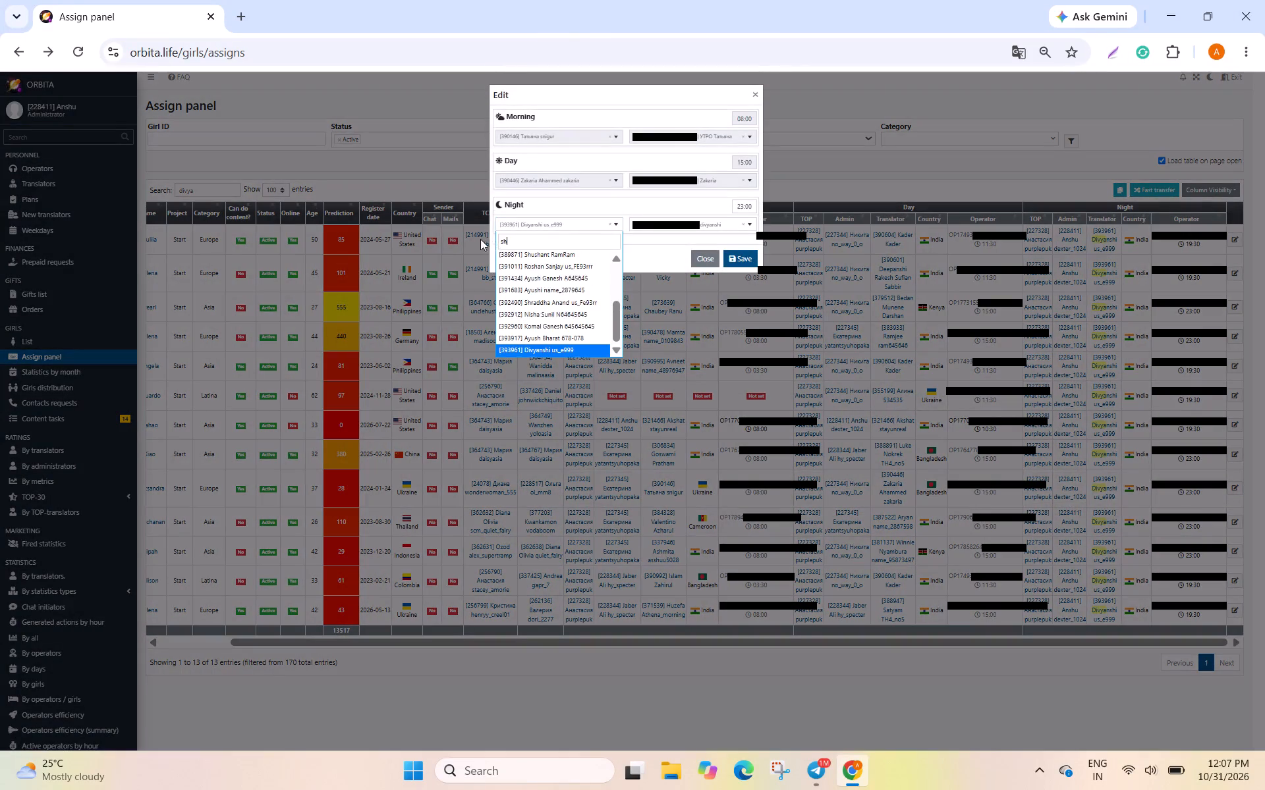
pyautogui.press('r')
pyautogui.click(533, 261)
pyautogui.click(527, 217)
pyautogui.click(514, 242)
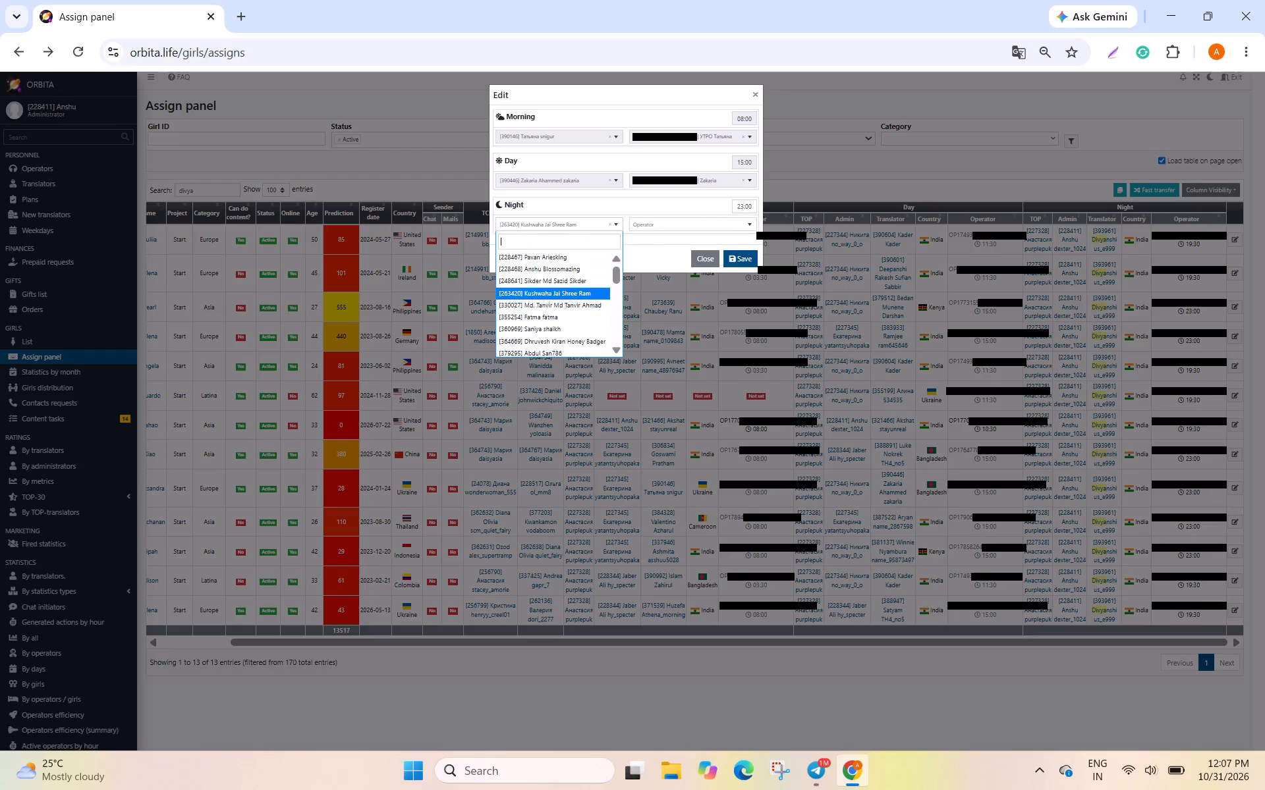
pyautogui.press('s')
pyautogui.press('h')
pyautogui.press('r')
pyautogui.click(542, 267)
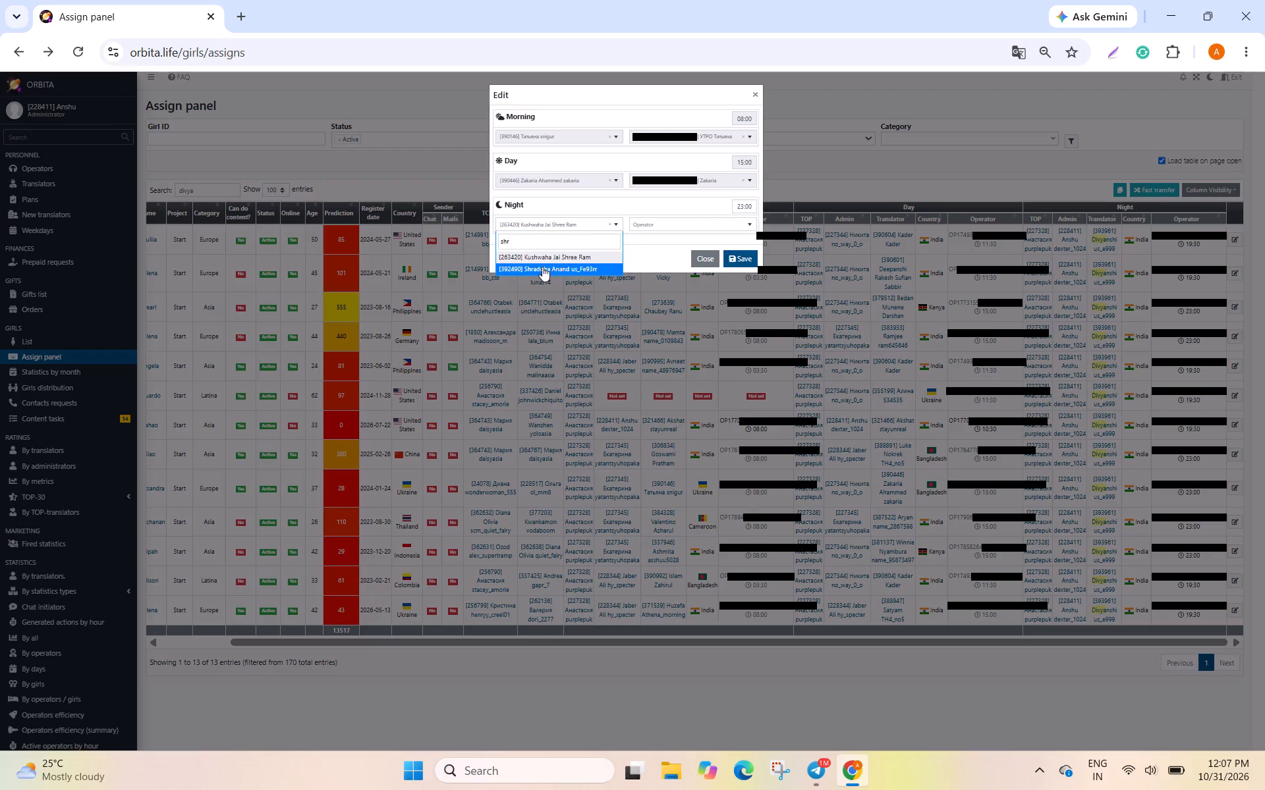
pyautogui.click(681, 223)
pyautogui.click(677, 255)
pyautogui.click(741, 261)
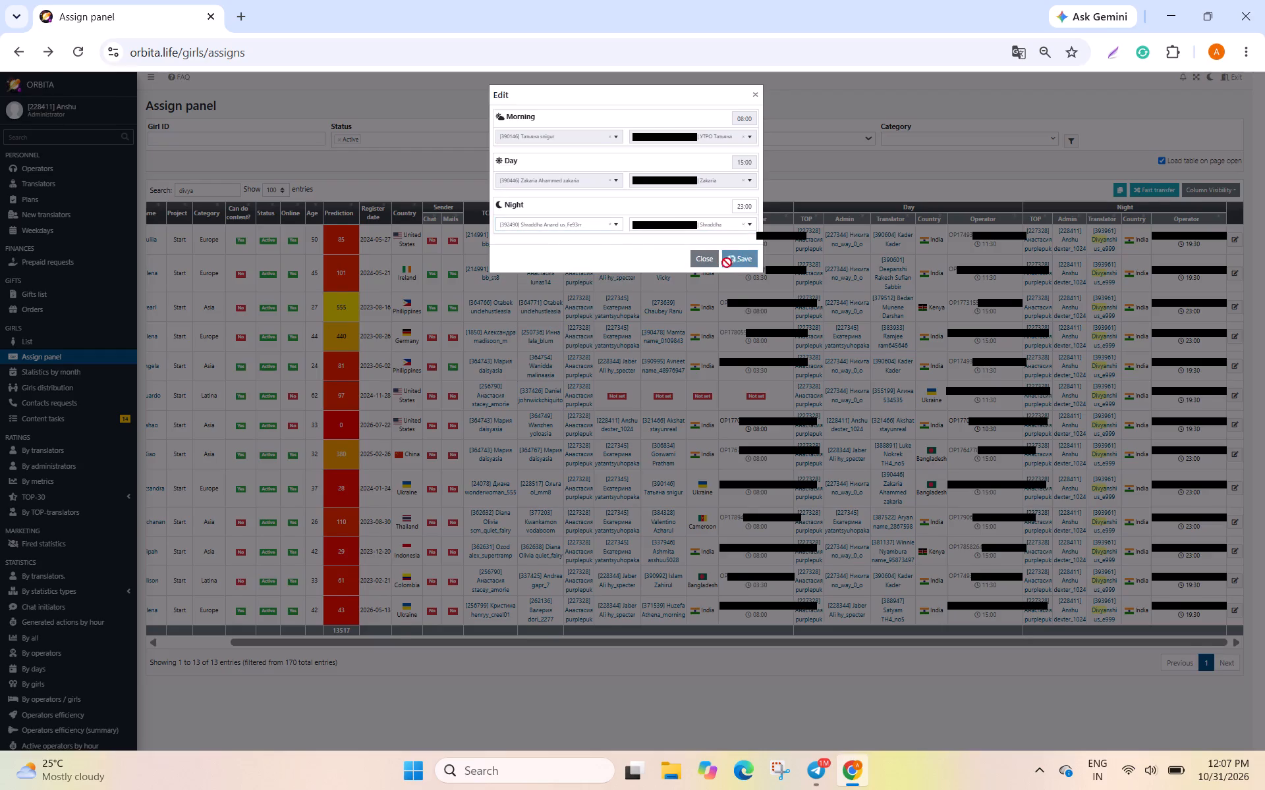
# Check the girls listed under Divyanshi, and search the table for "shra" to review the girls assigned to Shraddha.
pyautogui.moveTo(615, 606); pyautogui.dragTo(281, 612)
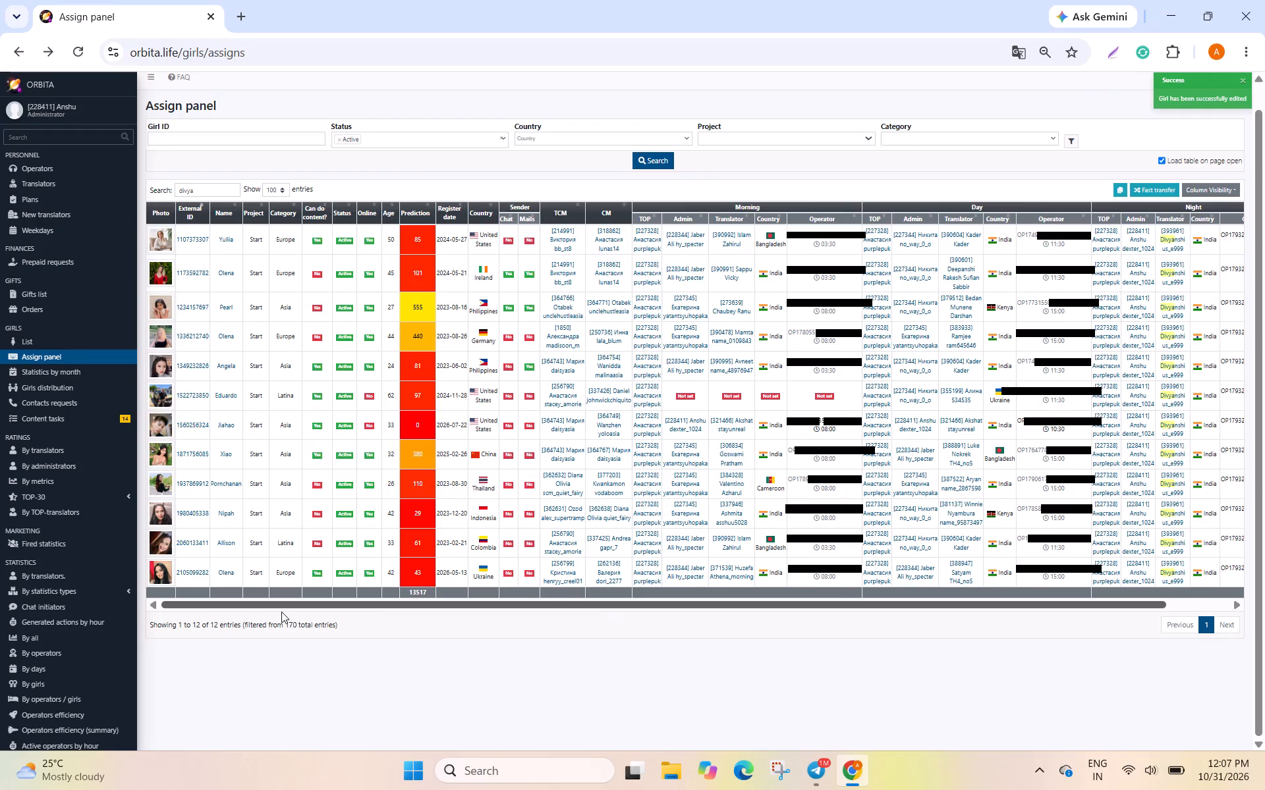
pyautogui.moveTo(281, 612); pyautogui.dragTo(285, 609)
pyautogui.moveTo(285, 609); pyautogui.dragTo(696, 597)
pyautogui.click(235, 189)
pyautogui.press('s')
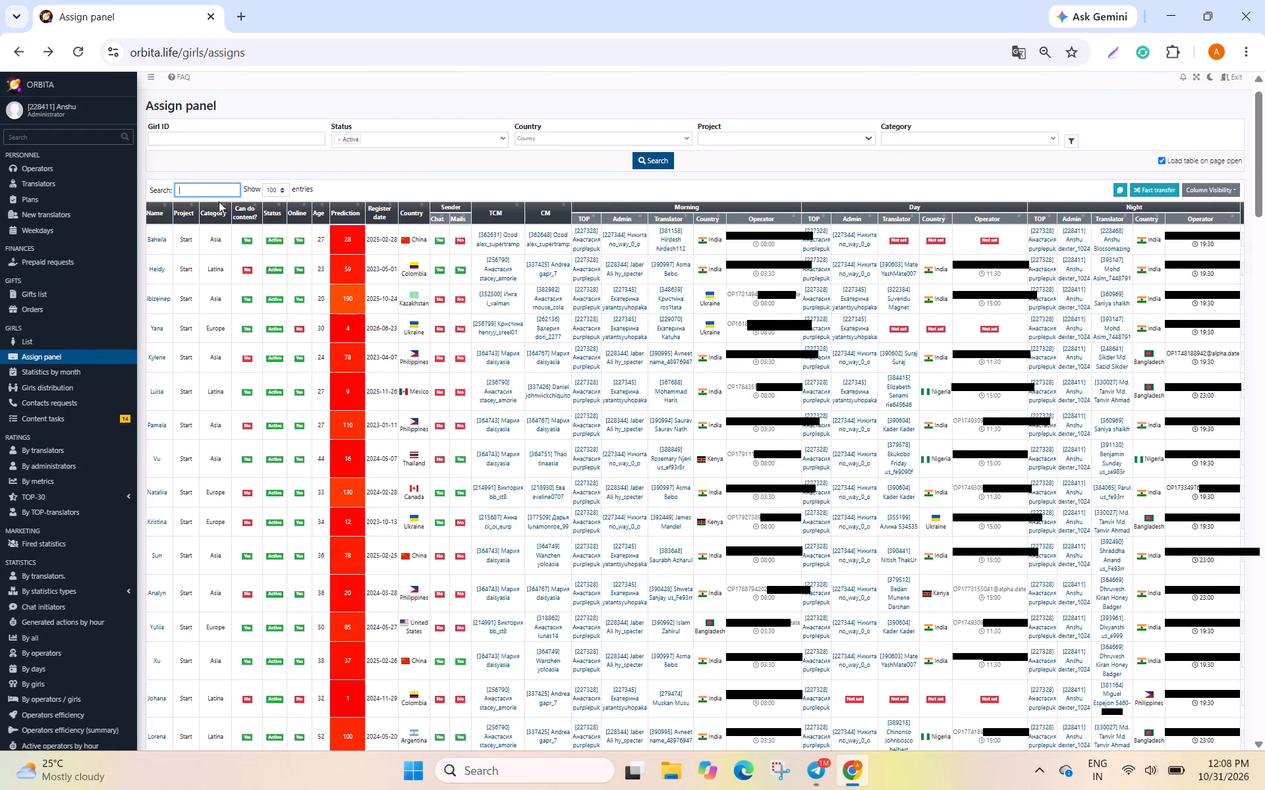
pyautogui.write('hr')
pyautogui.press('a')
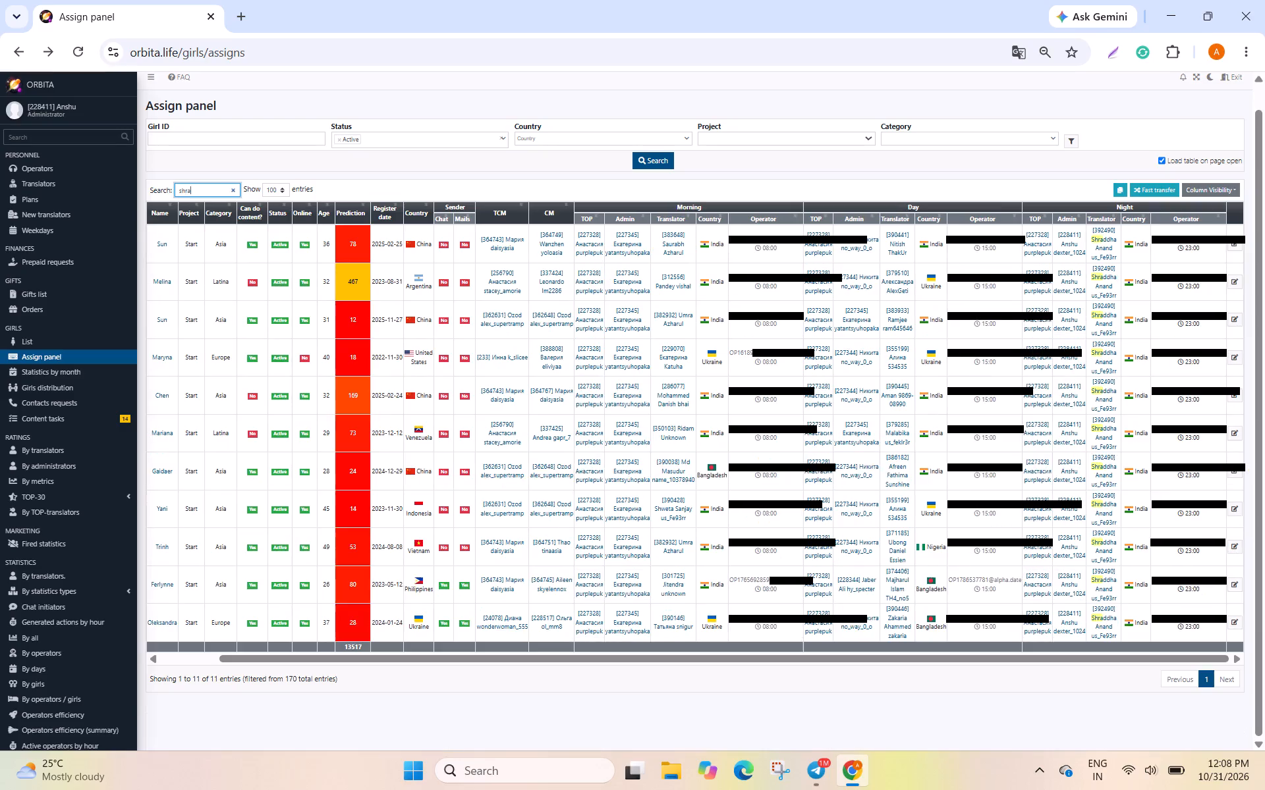
pyautogui.moveTo(320, 656); pyautogui.dragTo(143, 652)
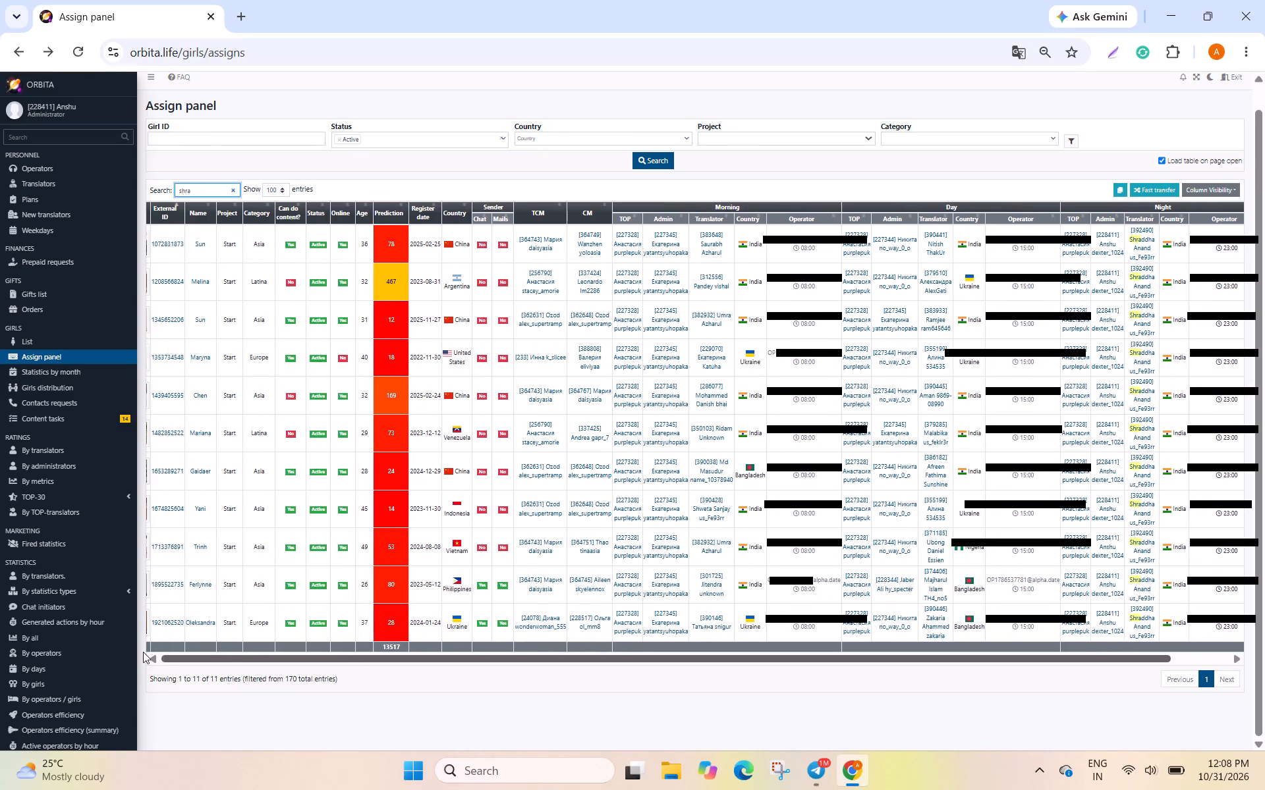
pyautogui.moveTo(143, 652); pyautogui.dragTo(142, 651)
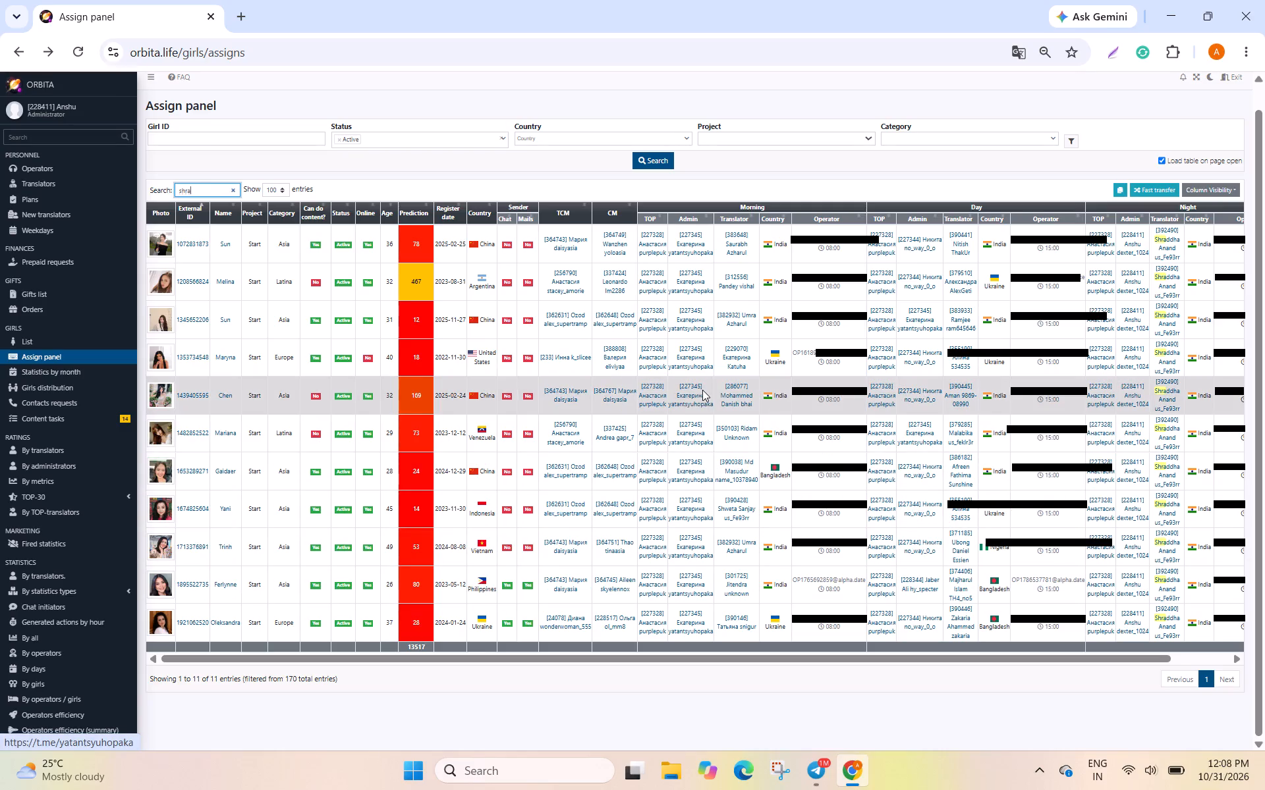
pyautogui.moveTo(451, 659); pyautogui.dragTo(326, 648)
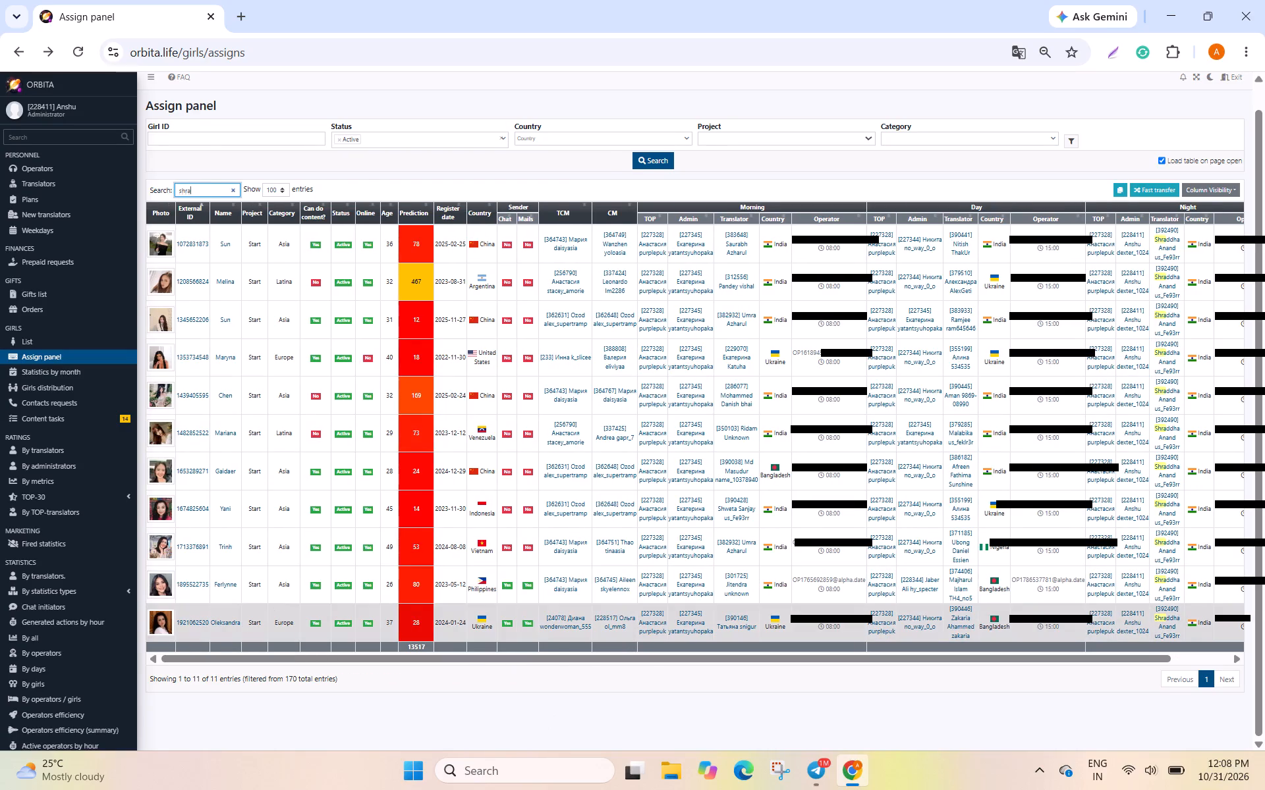
pyautogui.moveTo(322, 656); pyautogui.dragTo(1102, 685)
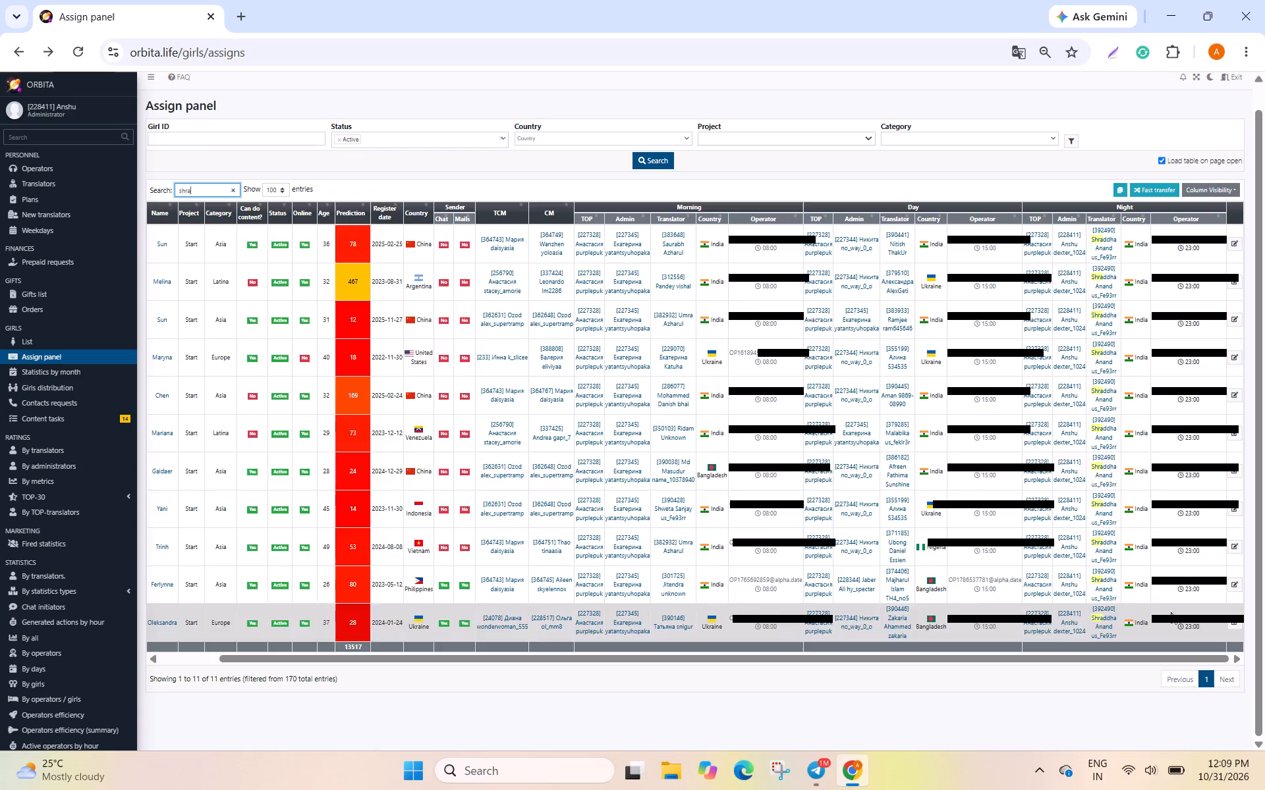
pyautogui.moveTo(358, 661); pyautogui.dragTo(109, 662)
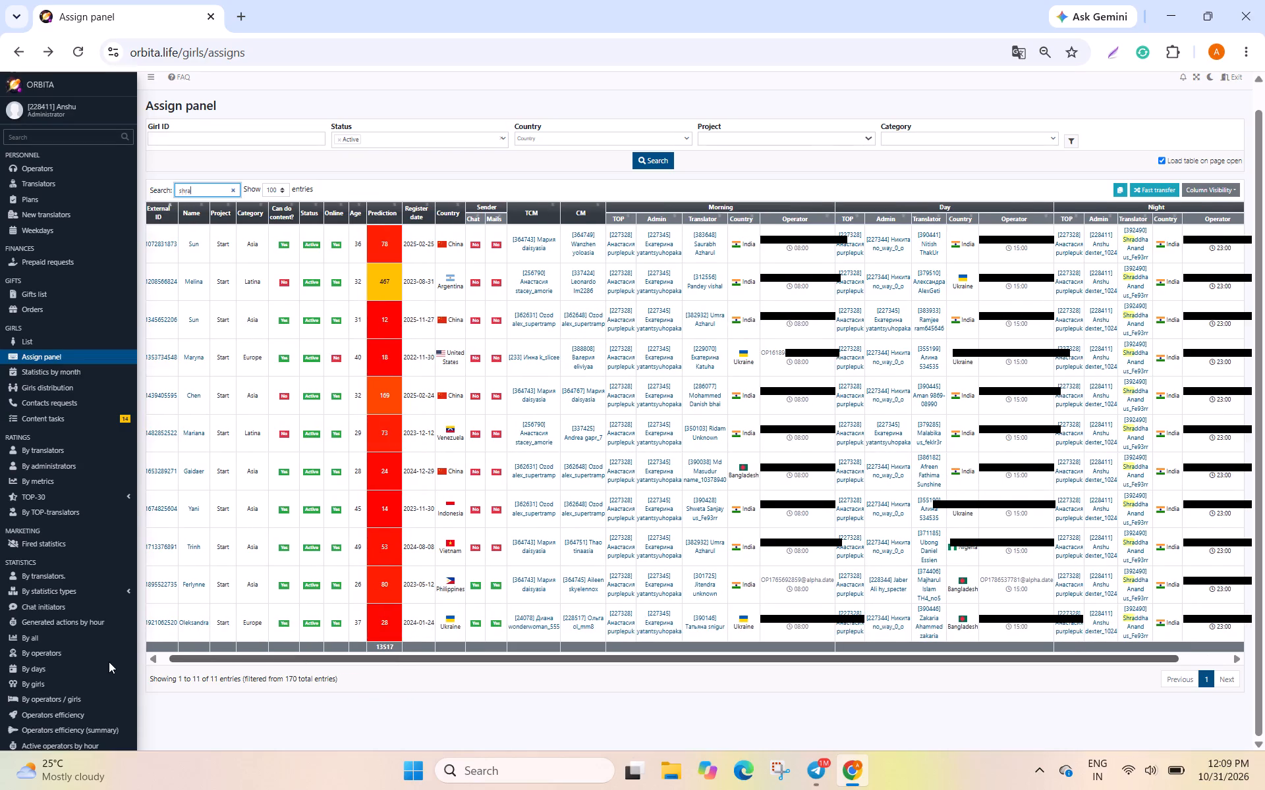
pyautogui.moveTo(109, 662); pyautogui.dragTo(117, 664)
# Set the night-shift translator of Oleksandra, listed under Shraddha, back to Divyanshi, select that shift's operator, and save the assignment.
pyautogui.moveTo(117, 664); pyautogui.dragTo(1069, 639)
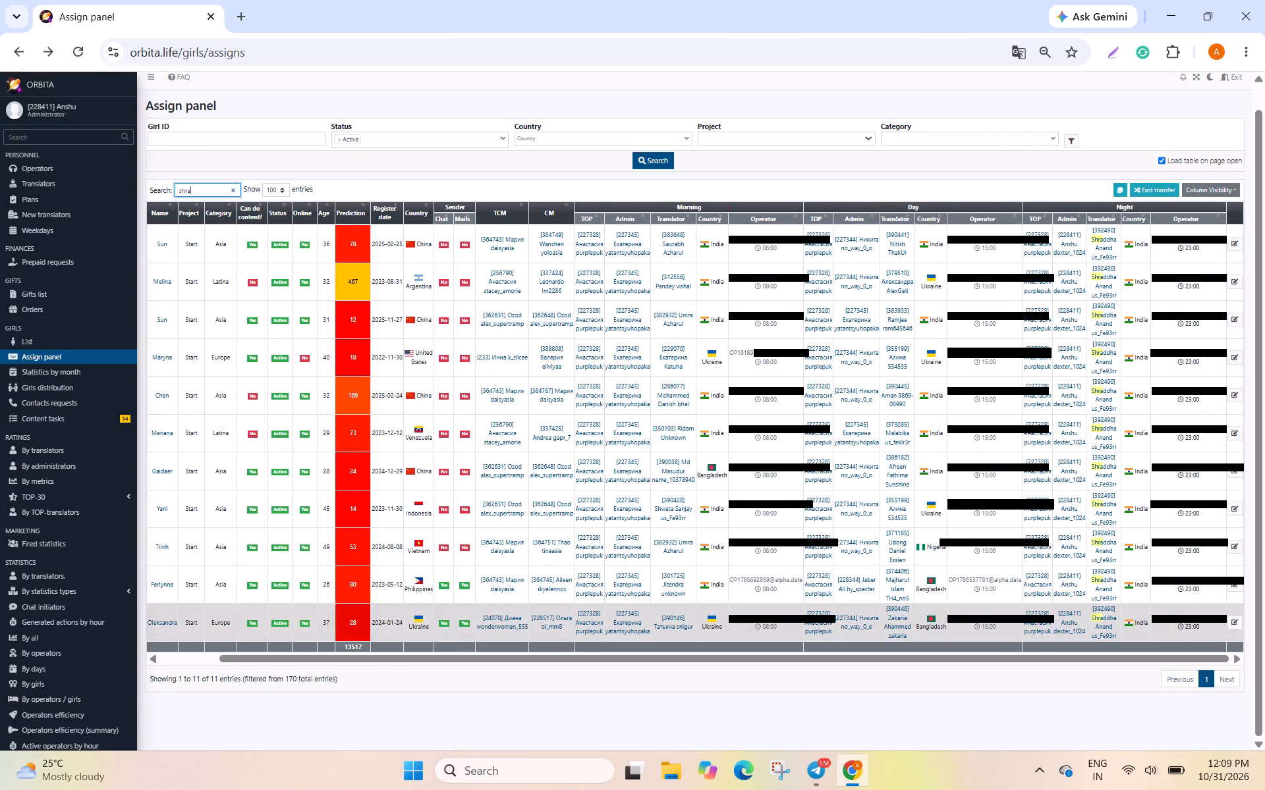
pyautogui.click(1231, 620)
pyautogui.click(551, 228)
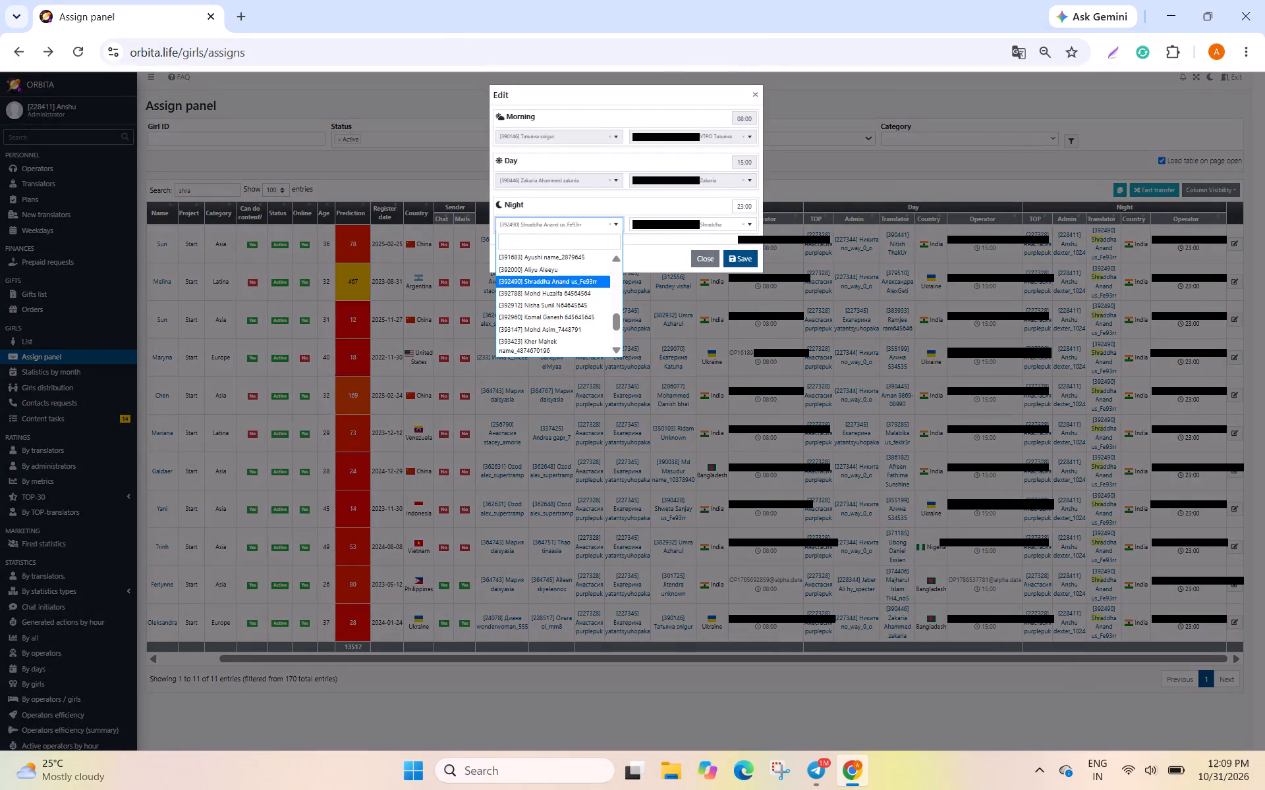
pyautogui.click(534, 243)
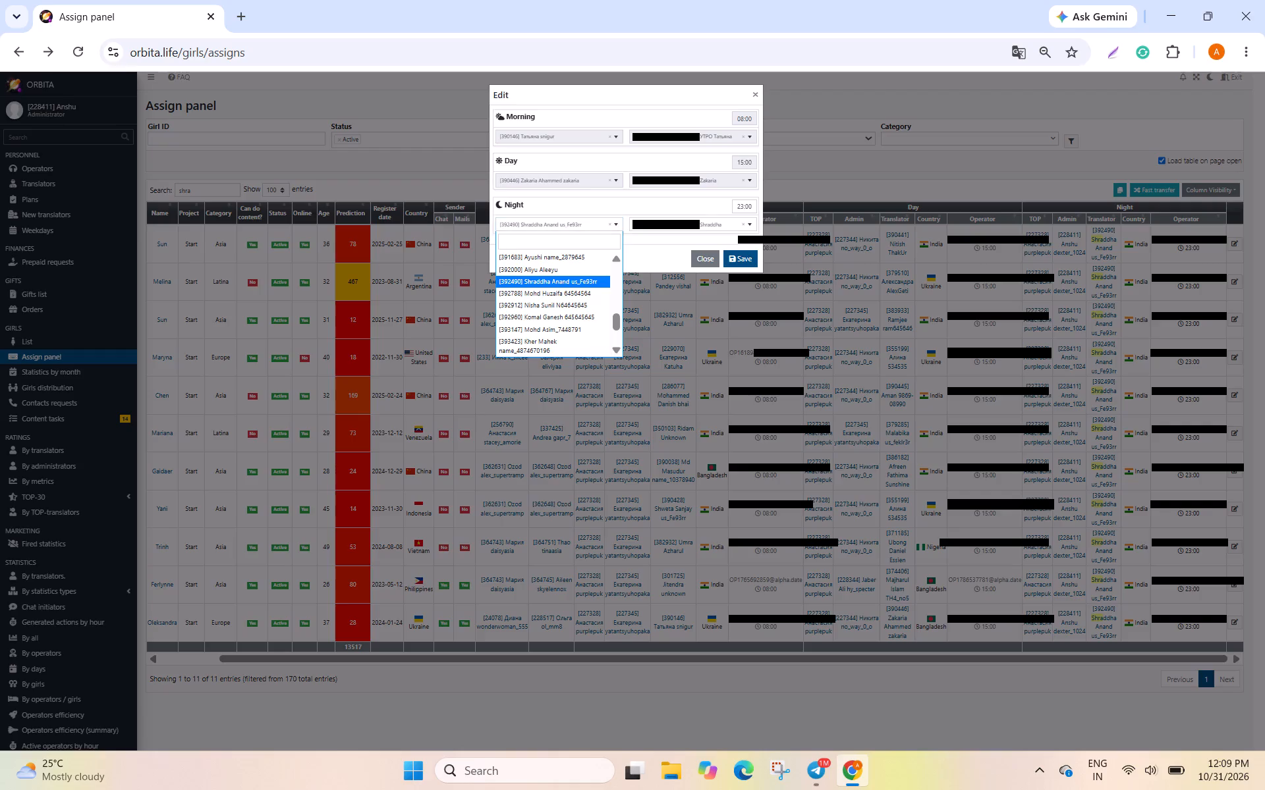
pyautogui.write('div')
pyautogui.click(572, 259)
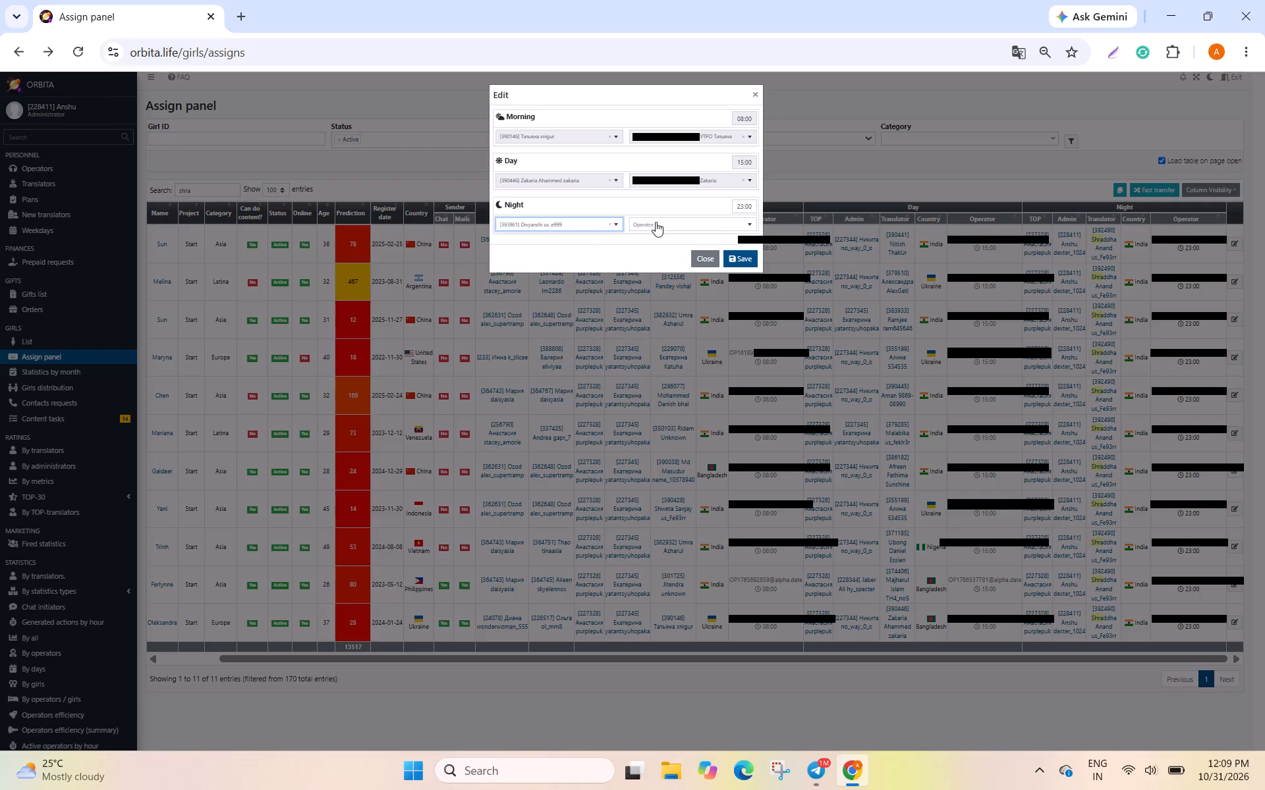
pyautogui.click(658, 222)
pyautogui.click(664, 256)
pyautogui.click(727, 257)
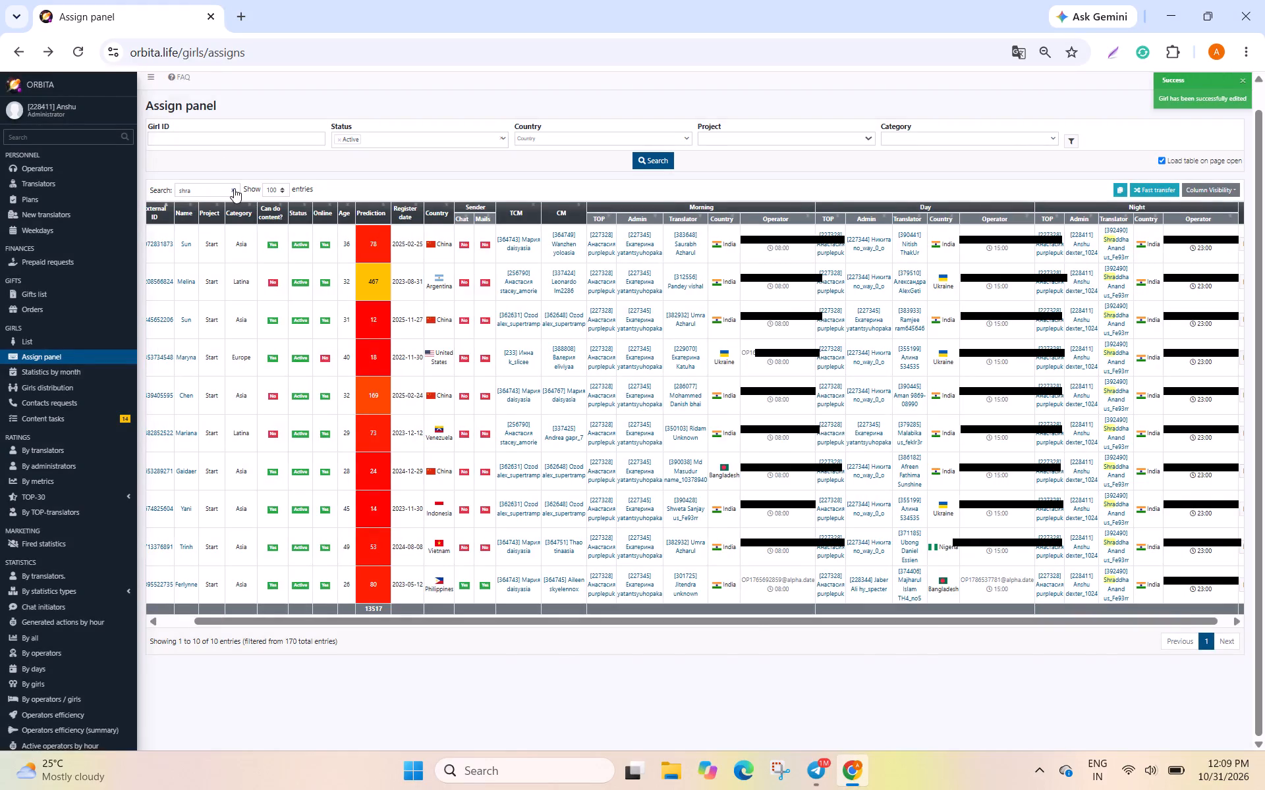
# Clear the table search and open the dashboard to examine each translator's daily balance and plan performance for October.
pyautogui.click(234, 188)
pyautogui.click(74, 85)
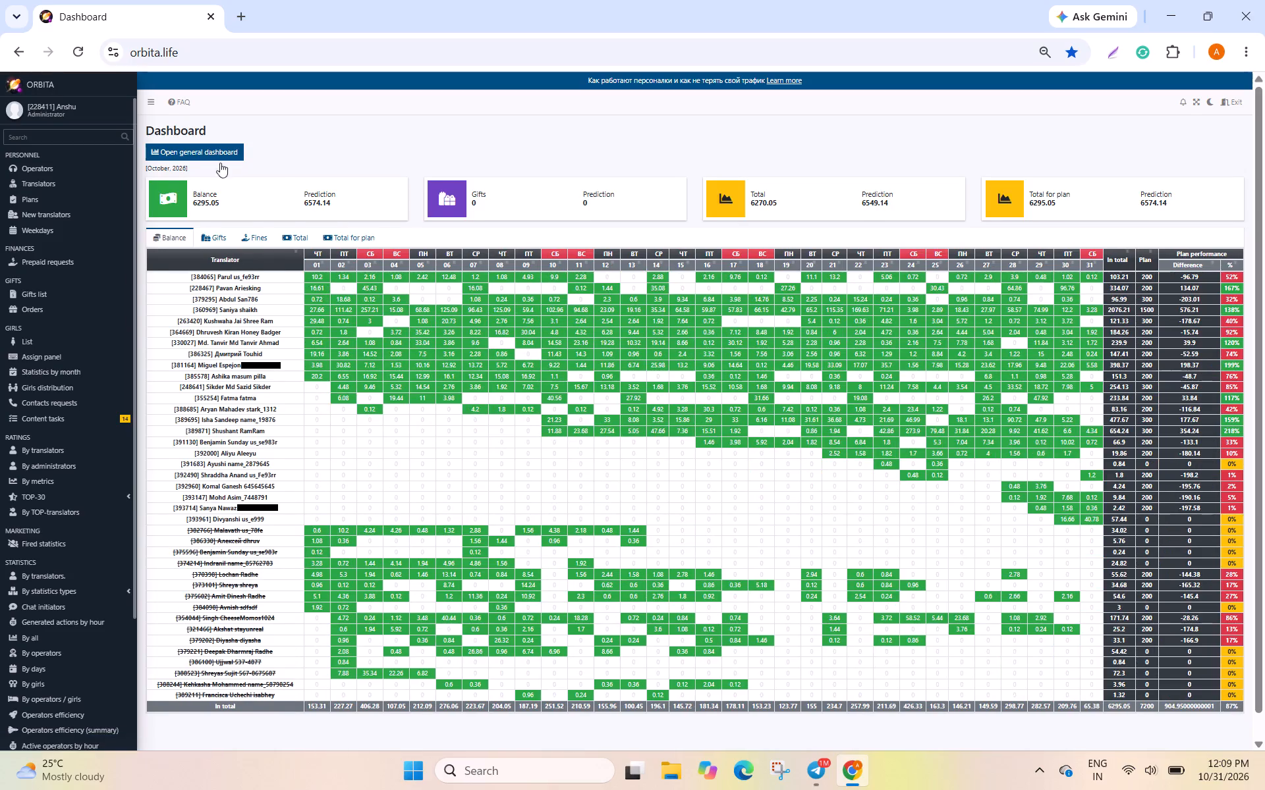
pyautogui.scroll(-4, 472, 261)
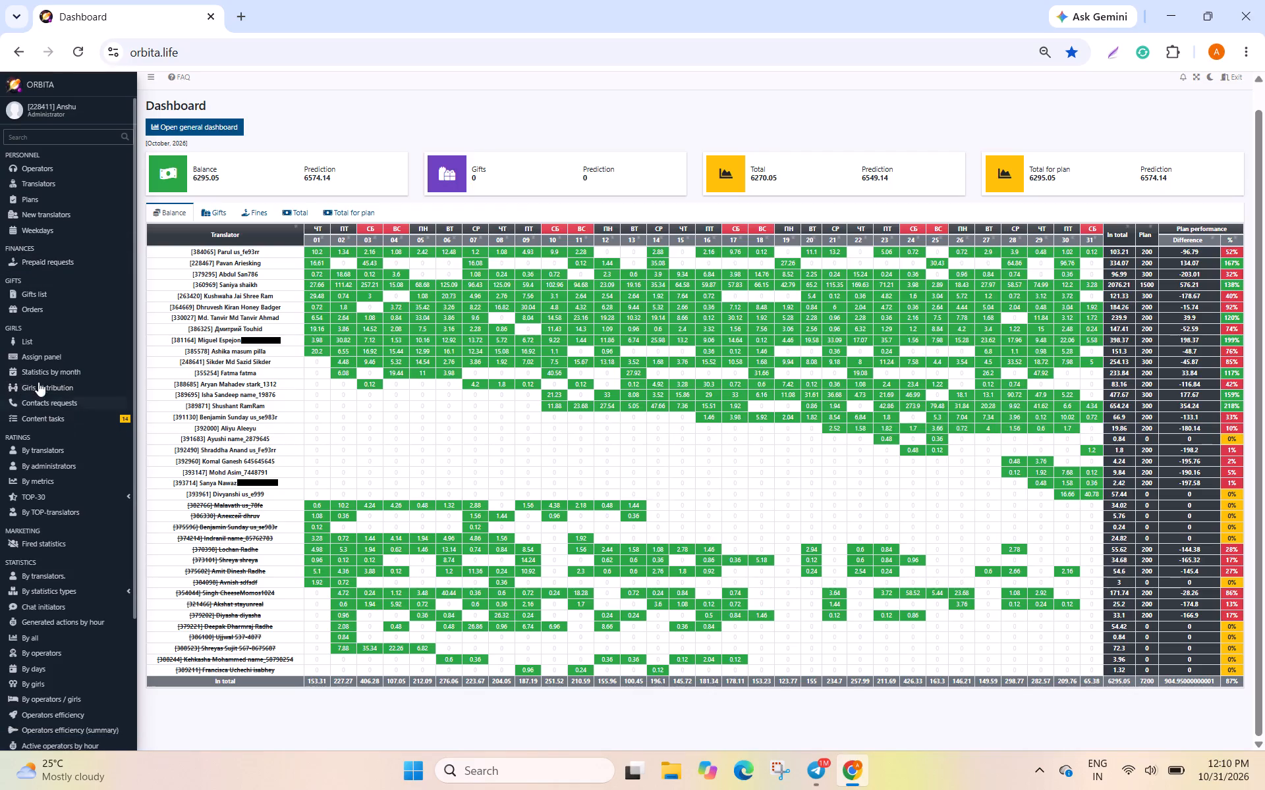
# Return to the Assign panel and search the girls table for "kom" to review the girls assigned to translator Komal.
pyautogui.click(40, 352)
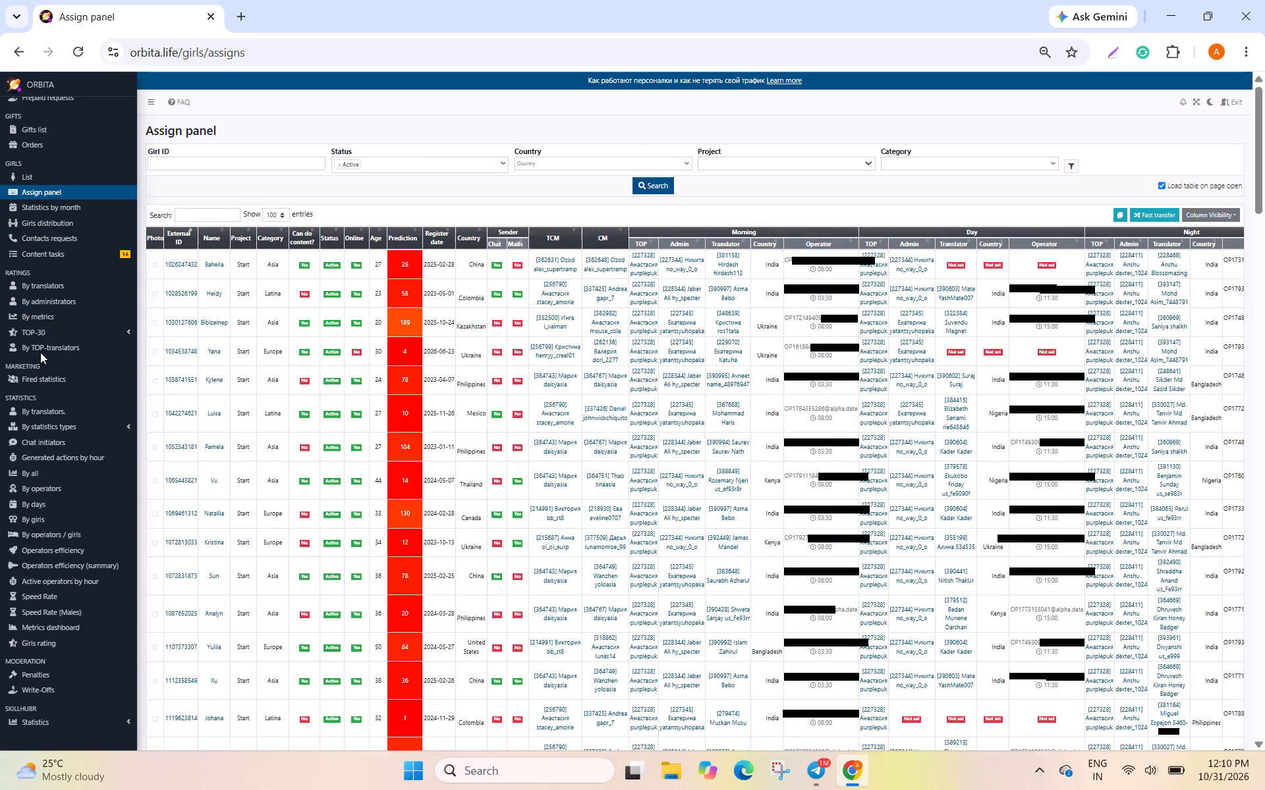
pyautogui.click(216, 219)
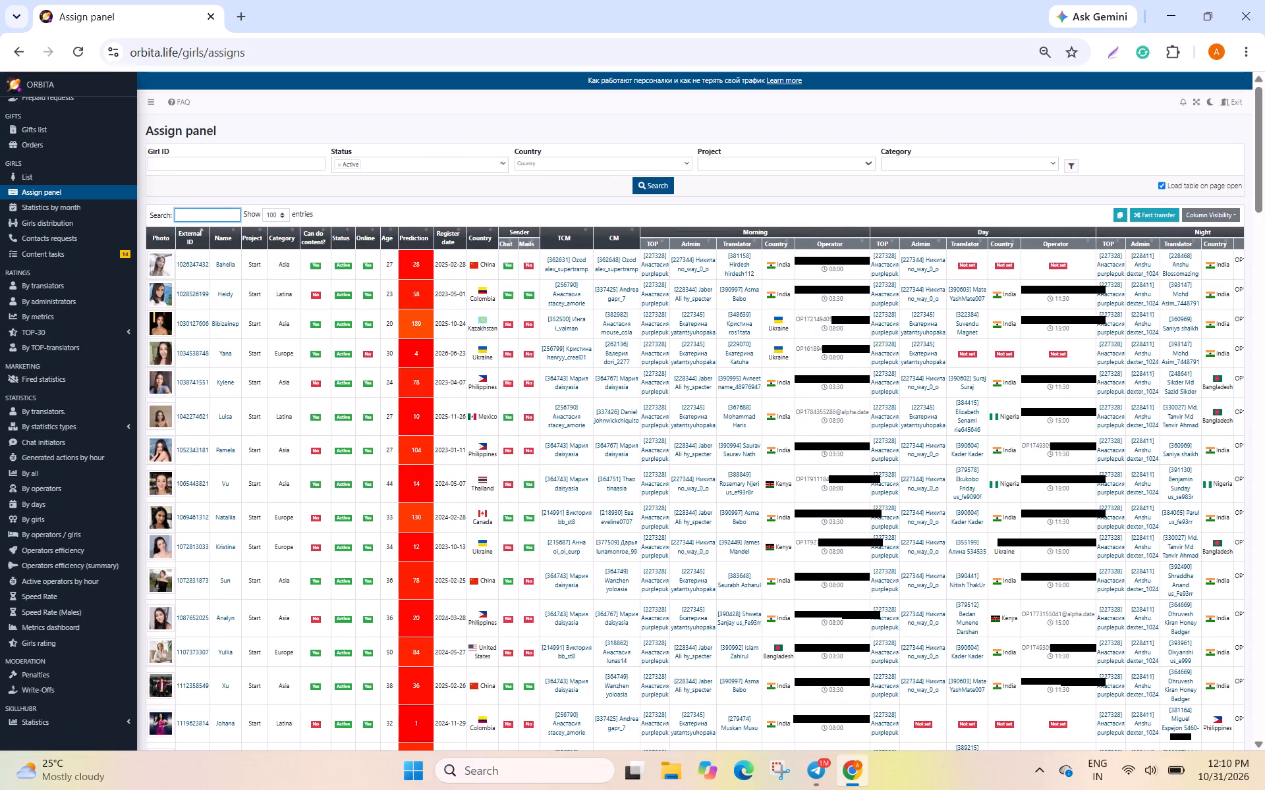
pyautogui.press('k')
pyautogui.press('o')
pyautogui.press('m')
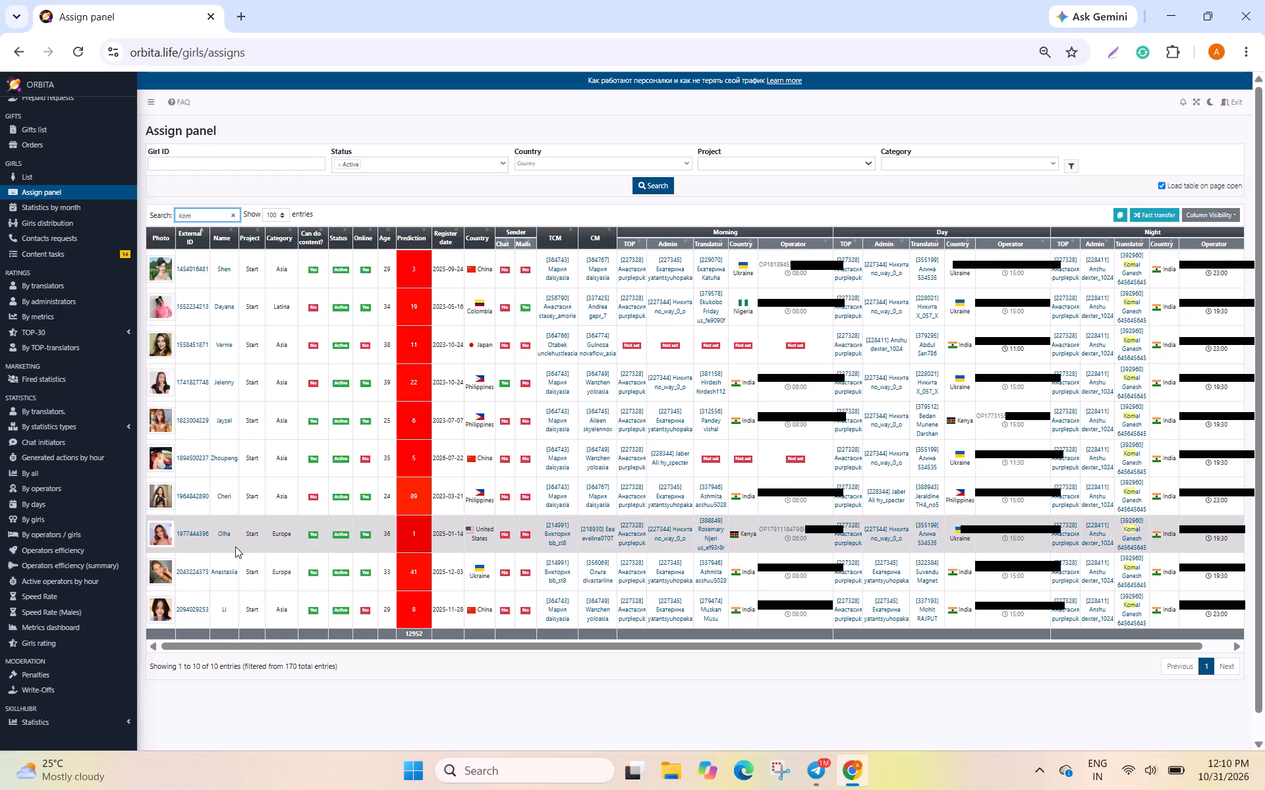
pyautogui.moveTo(276, 645); pyautogui.dragTo(696, 684)
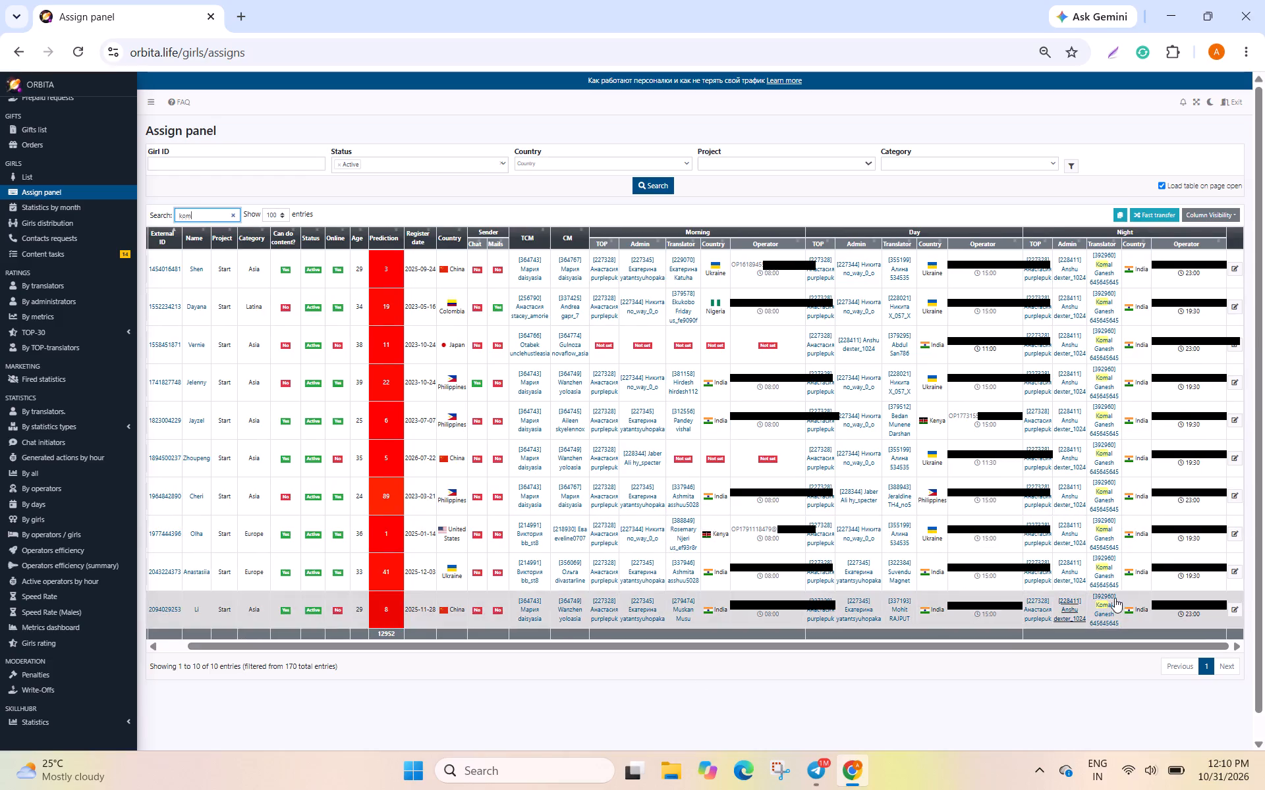
pyautogui.moveTo(841, 643); pyautogui.dragTo(543, 645)
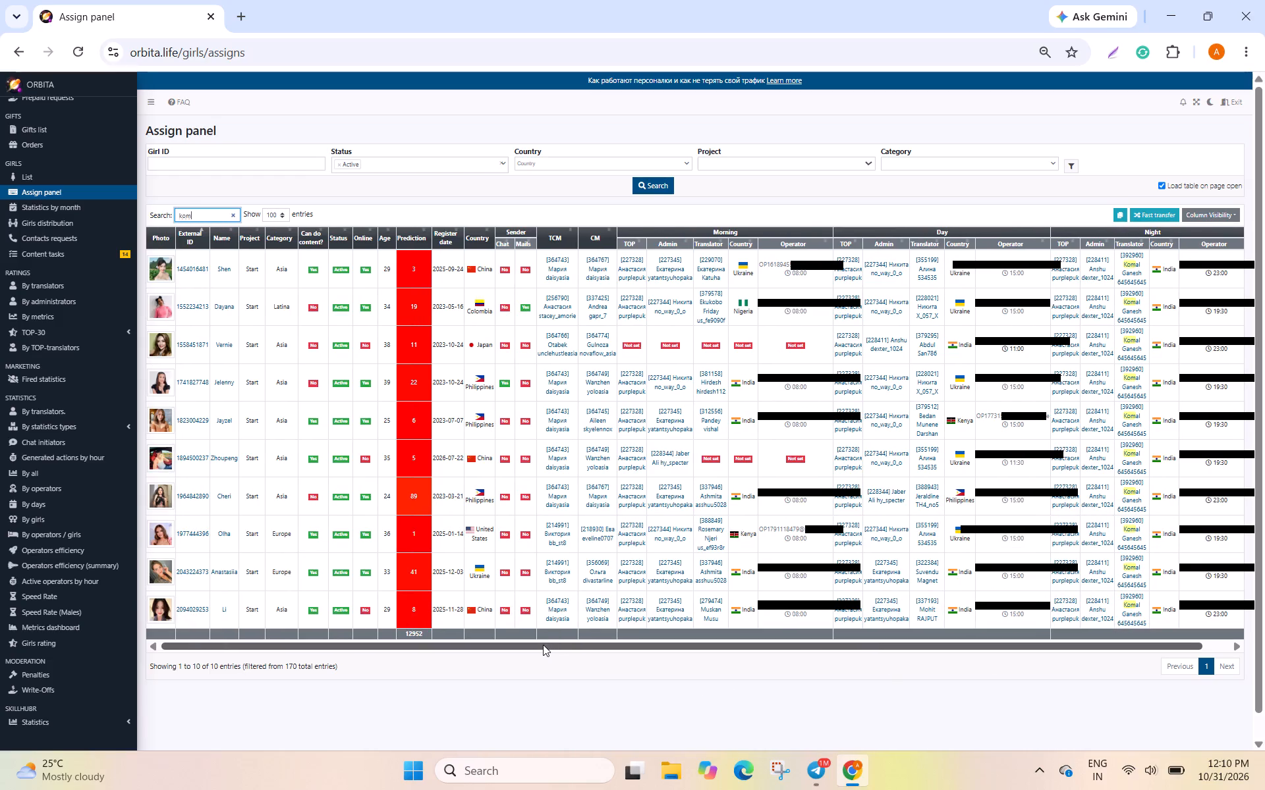
pyautogui.moveTo(543, 645); pyautogui.dragTo(542, 645)
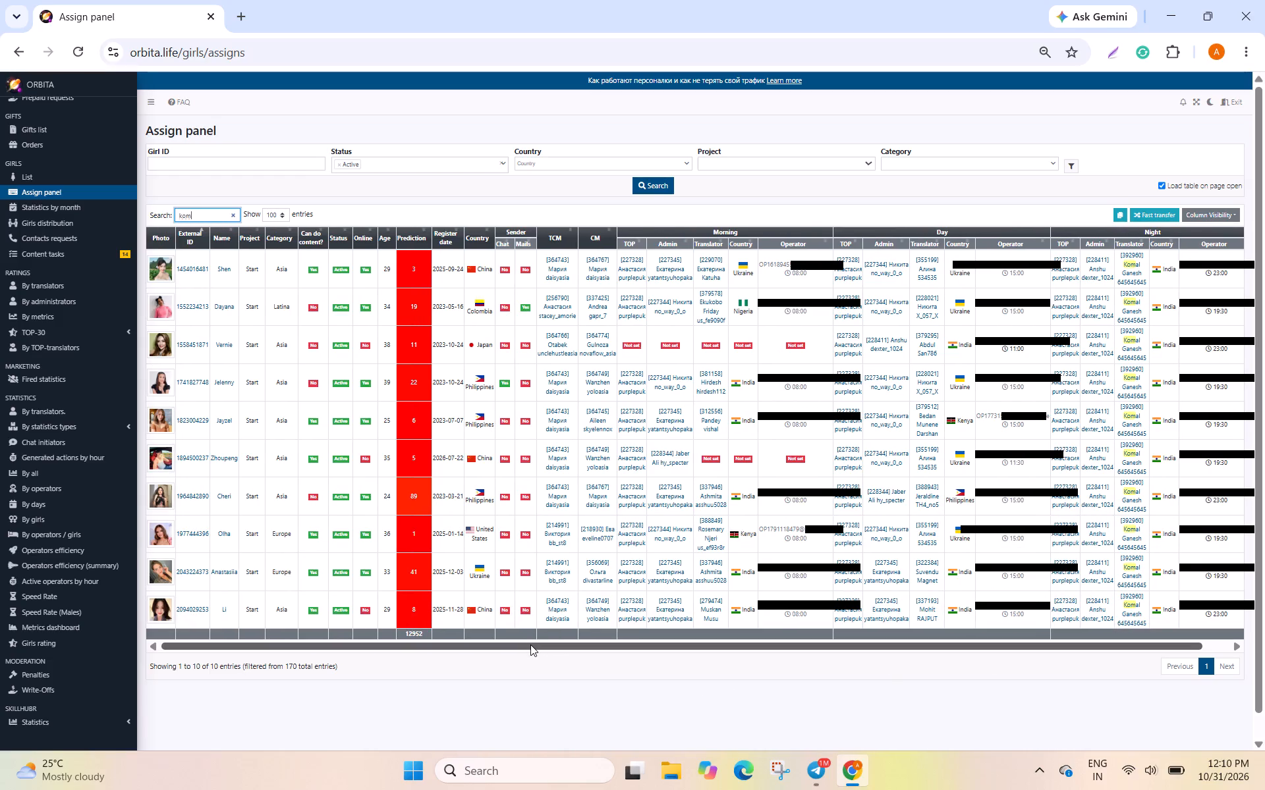
pyautogui.click(530, 645)
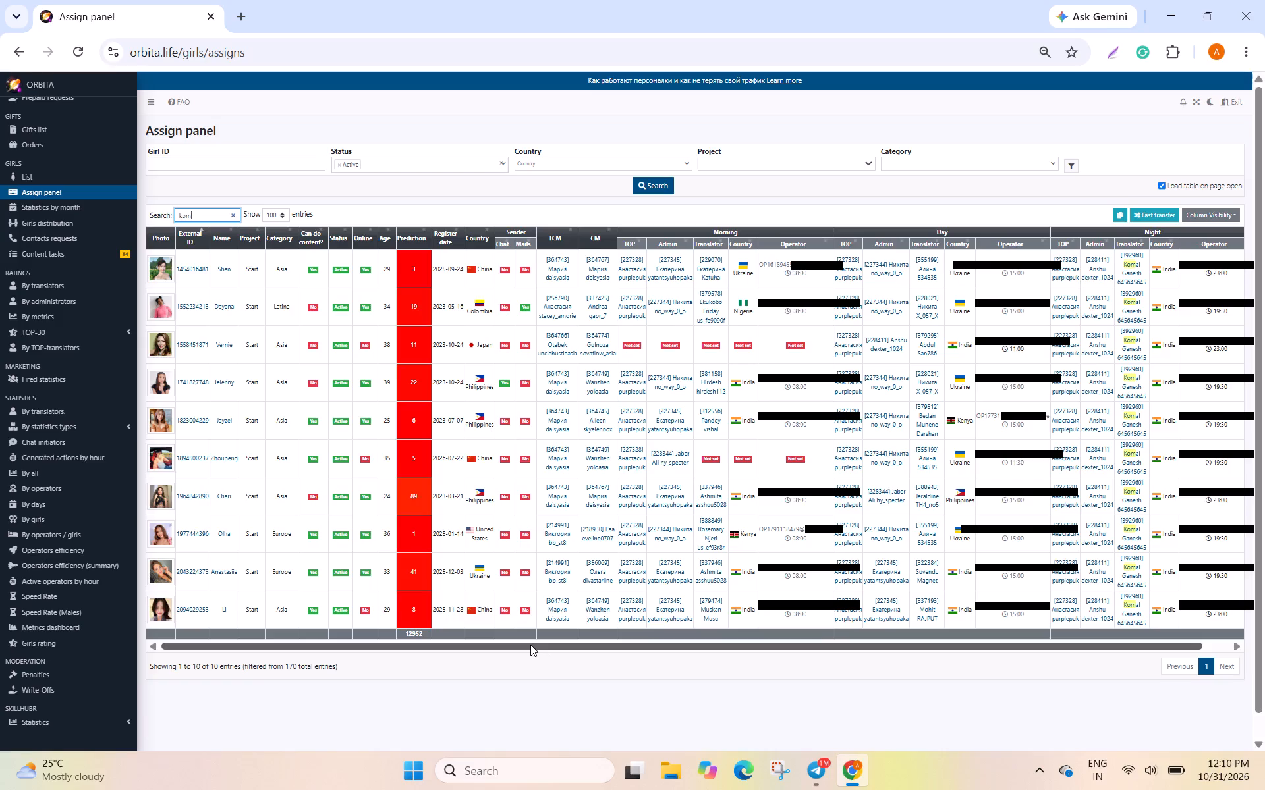
# Set the night-shift translator of Li, listed under Komal, to Shraddha, select that shift's operator, and save the assignment.
pyautogui.moveTo(536, 643); pyautogui.dragTo(998, 675)
pyautogui.click(1231, 610)
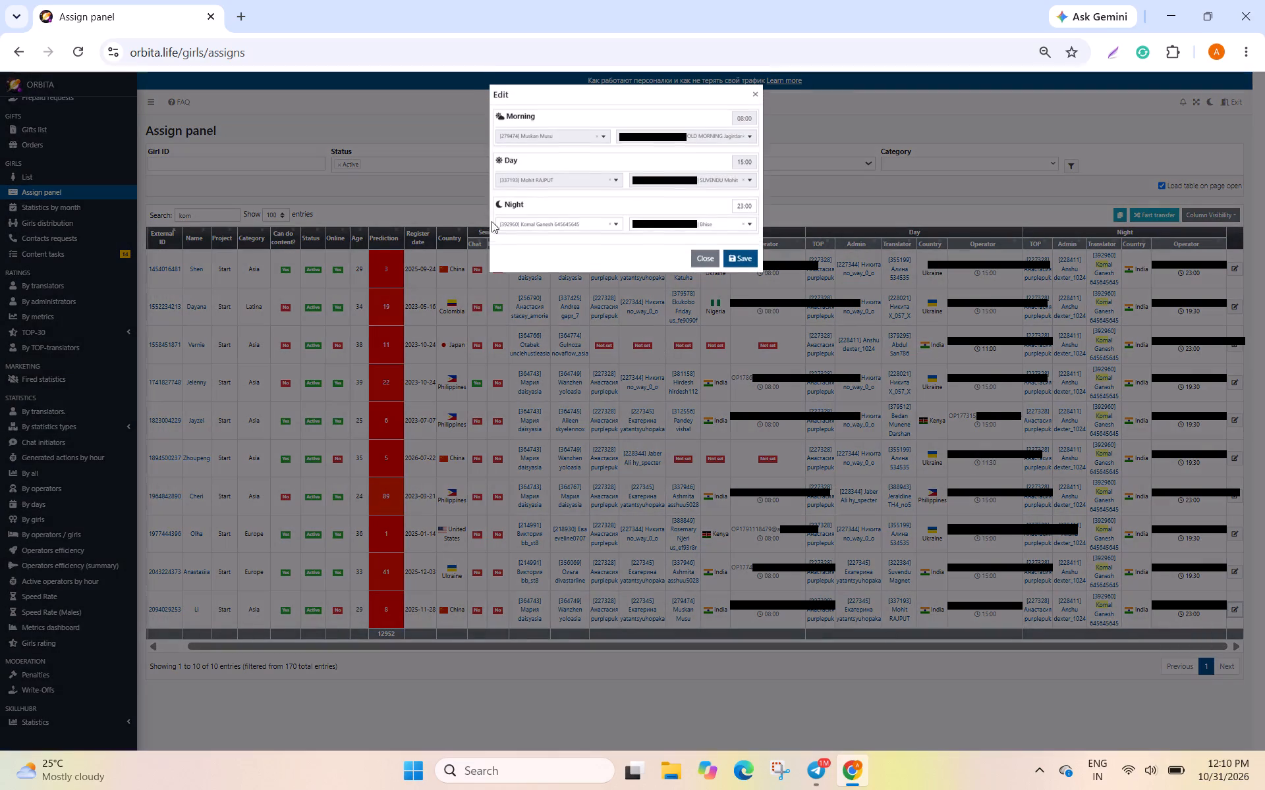
pyautogui.click(529, 226)
pyautogui.click(520, 238)
pyautogui.press('s')
pyautogui.press('h')
pyautogui.press('r')
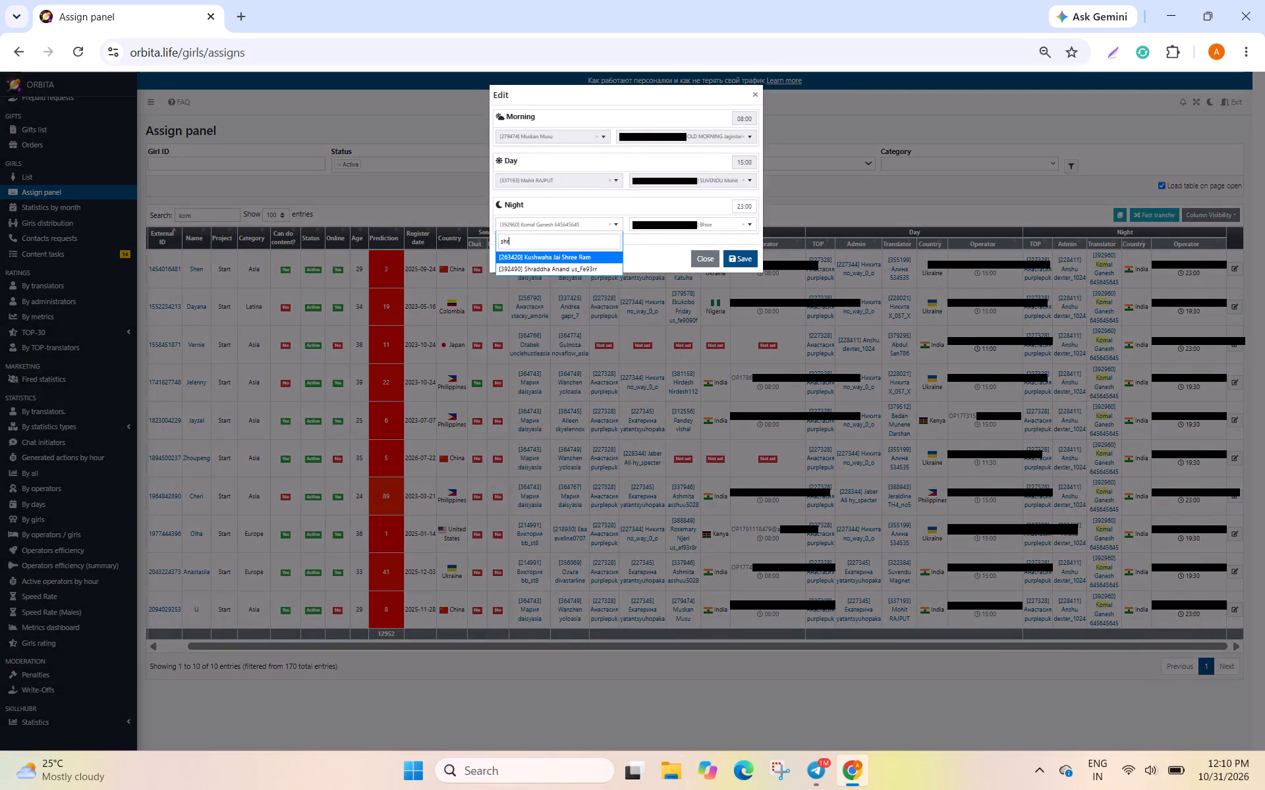
pyautogui.click(538, 268)
pyautogui.click(643, 228)
pyautogui.click(644, 255)
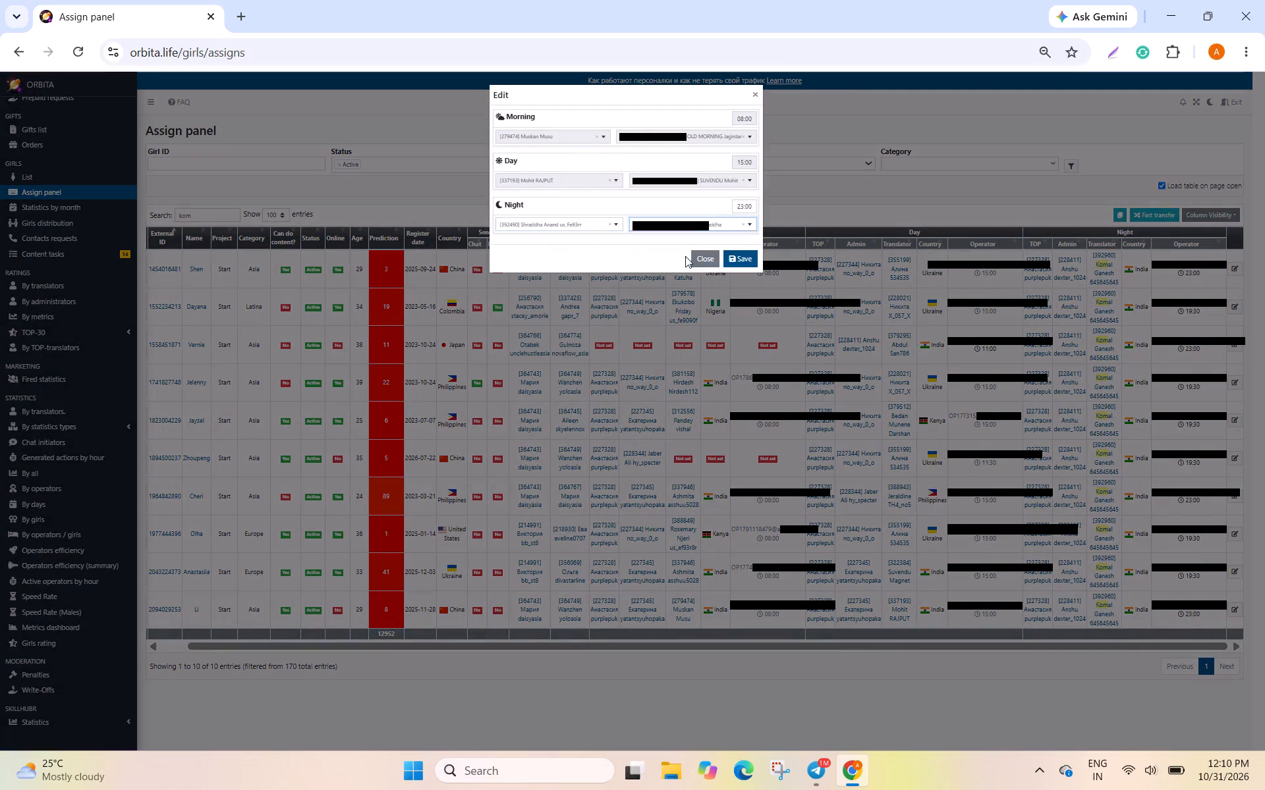
pyautogui.moveTo(716, 257); pyautogui.dragTo(729, 261)
pyautogui.click(733, 261)
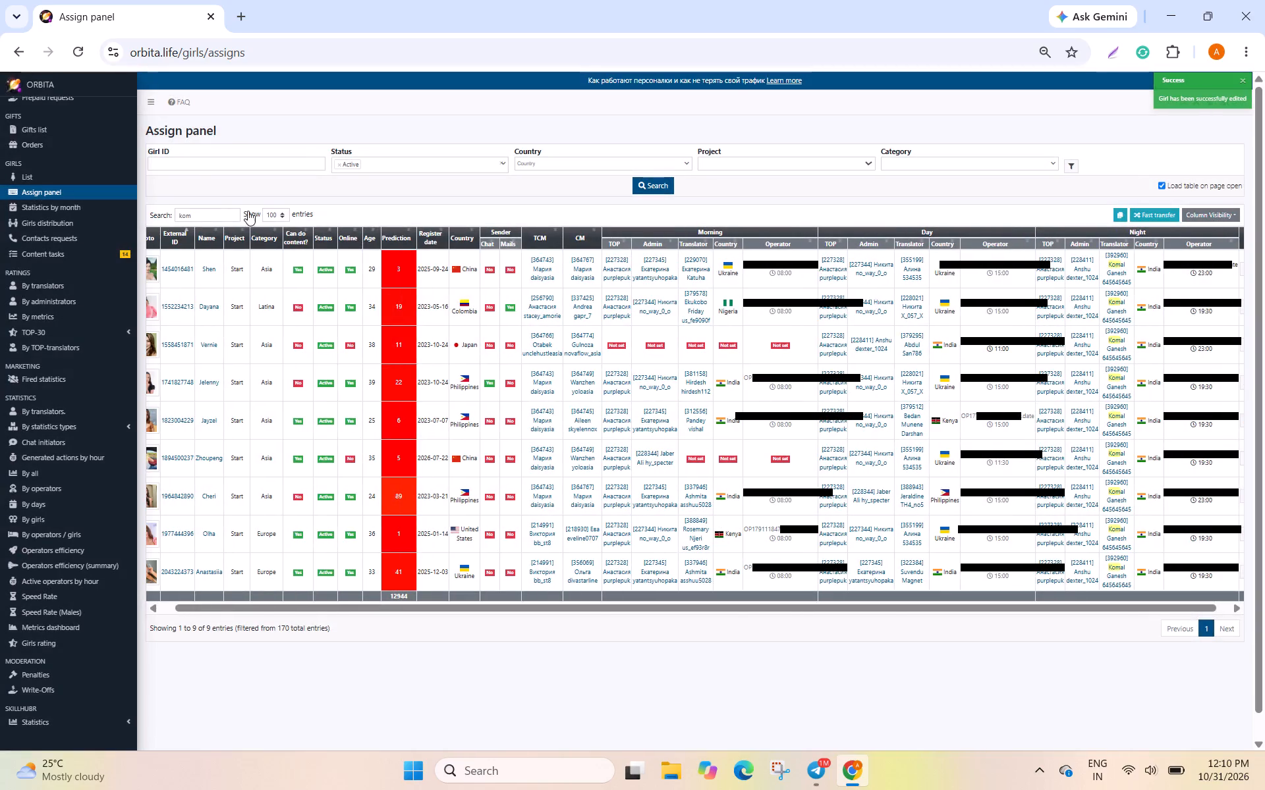
# Search the girls table for "shra" to check the girls assigned to translator Shraddha.
pyautogui.doubleClick(233, 213)
pyautogui.press('s')
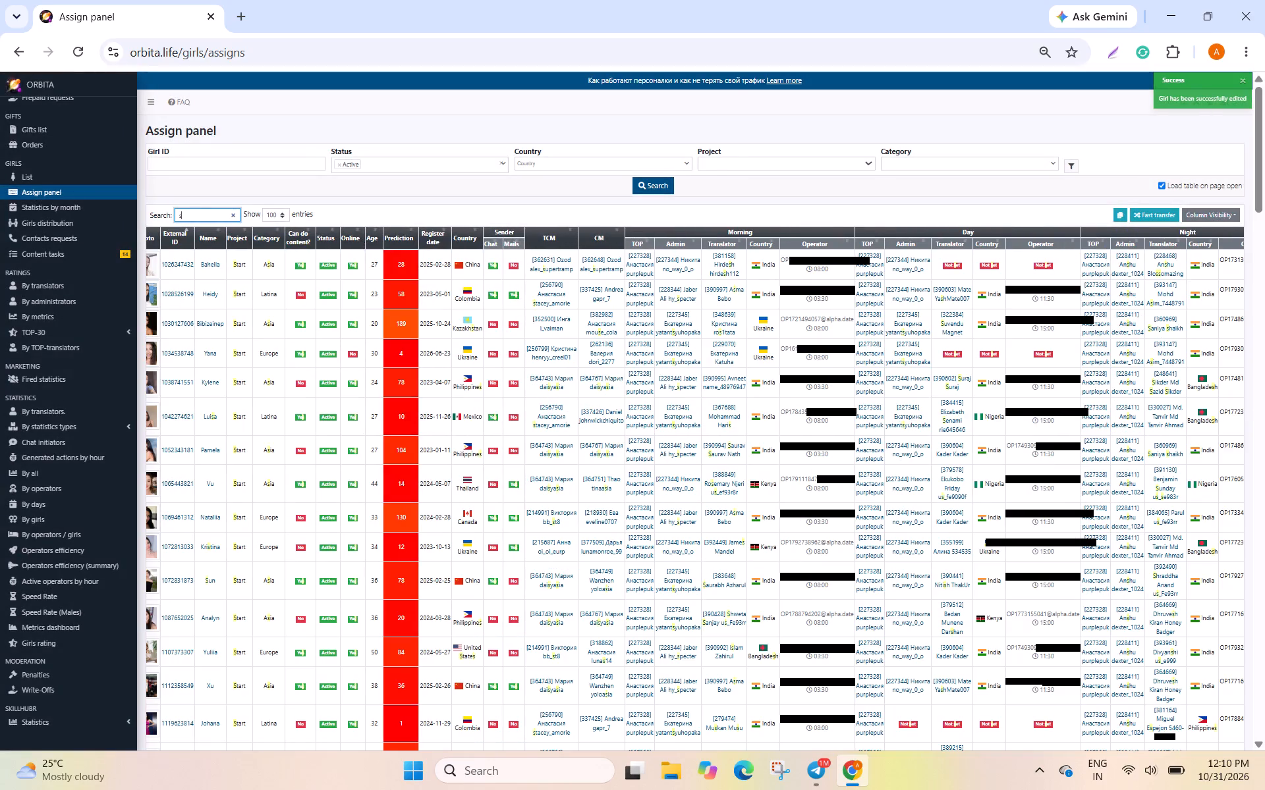
pyautogui.write('hr')
pyautogui.press('a')
pyautogui.scroll(-4, 340, 564)
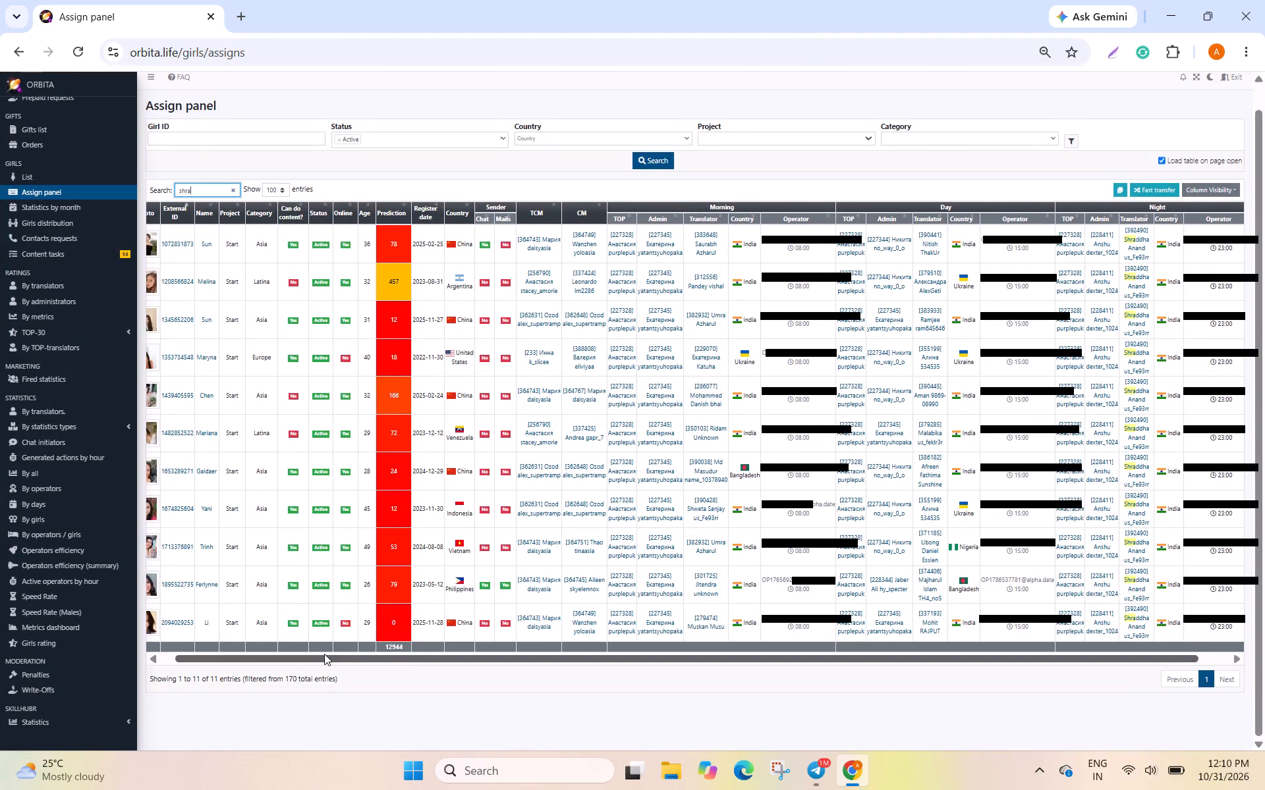
# Set the night-shift translator of Sun with prediction 12, listed under Shraddha, to Komal, select that shift's operator, and save the assignment.
pyautogui.moveTo(324, 654); pyautogui.dragTo(211, 648)
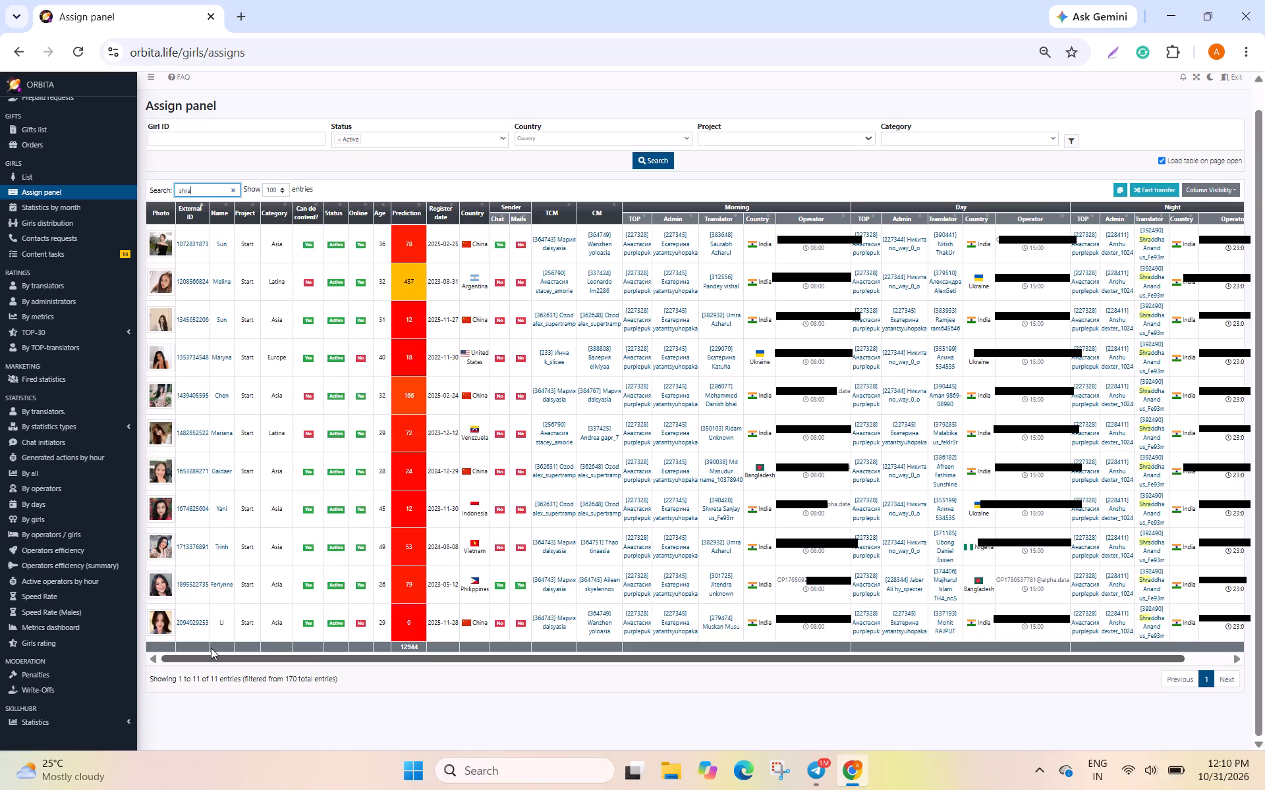
pyautogui.moveTo(211, 648); pyautogui.dragTo(211, 648)
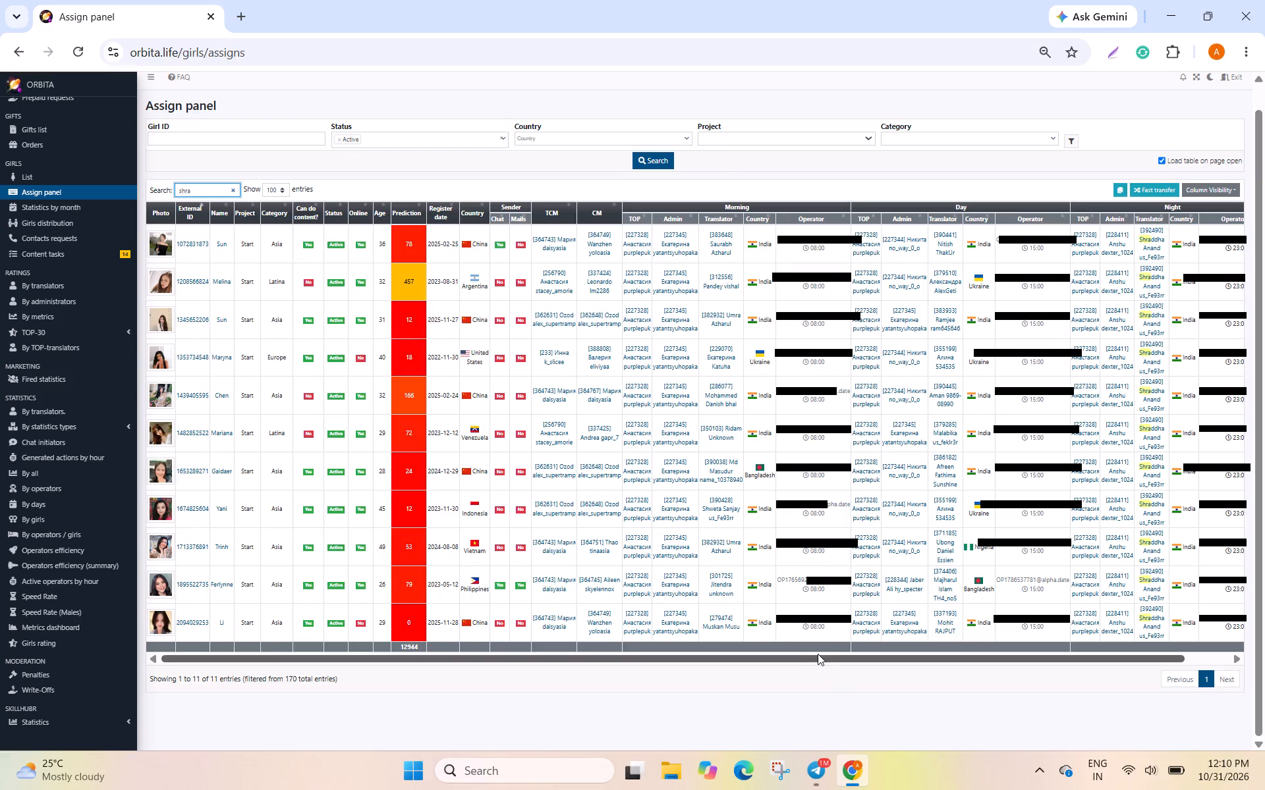
pyautogui.moveTo(814, 659); pyautogui.dragTo(1077, 664)
pyautogui.click(1237, 321)
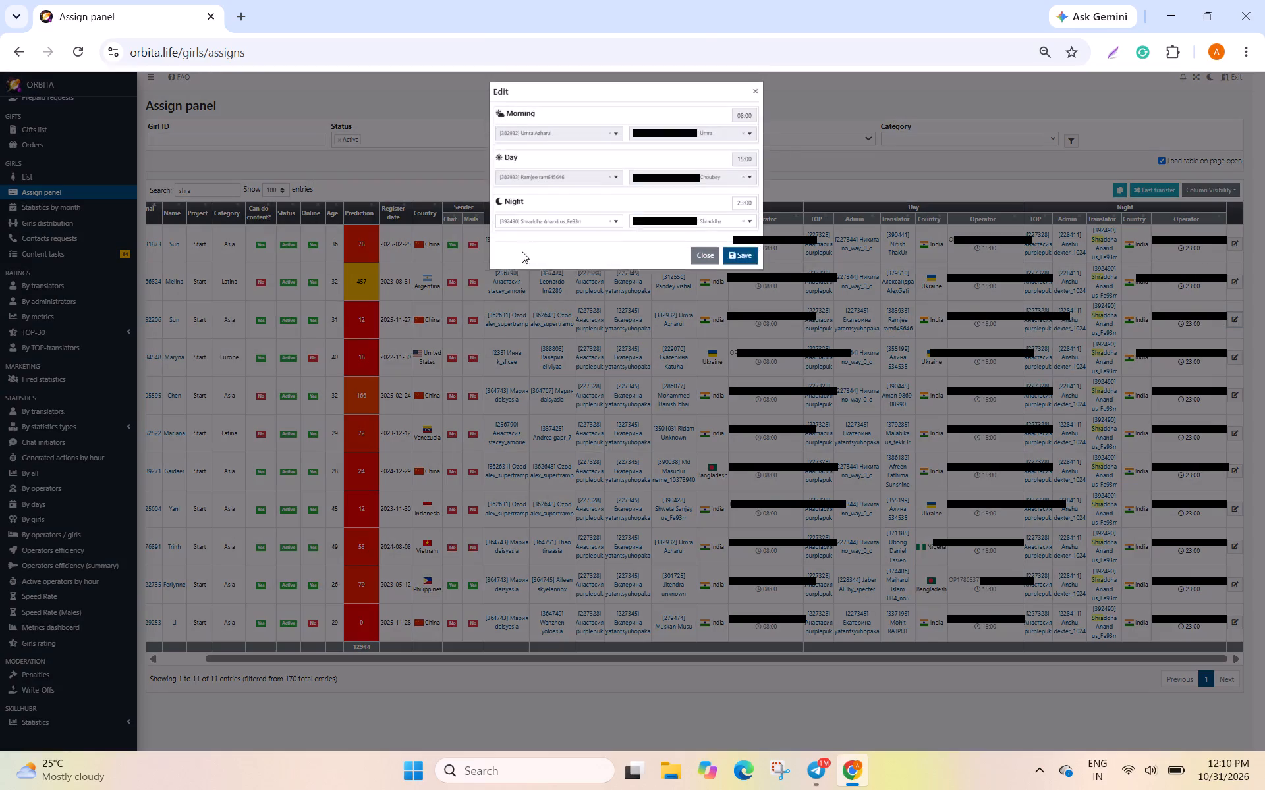
pyautogui.click(534, 226)
pyautogui.click(530, 240)
pyautogui.press('k')
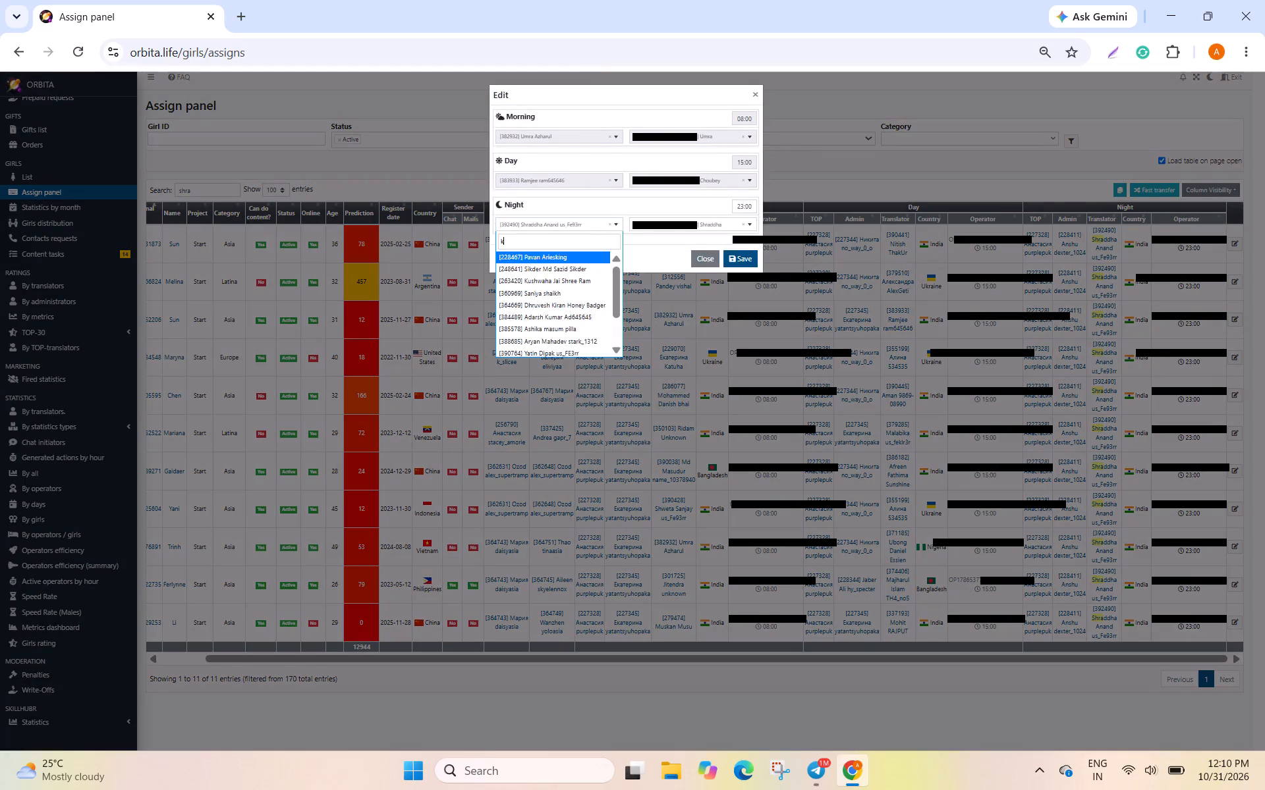
pyautogui.press('o')
pyautogui.press('m')
pyautogui.click(513, 255)
pyautogui.click(634, 226)
pyautogui.click(651, 250)
pyautogui.click(651, 257)
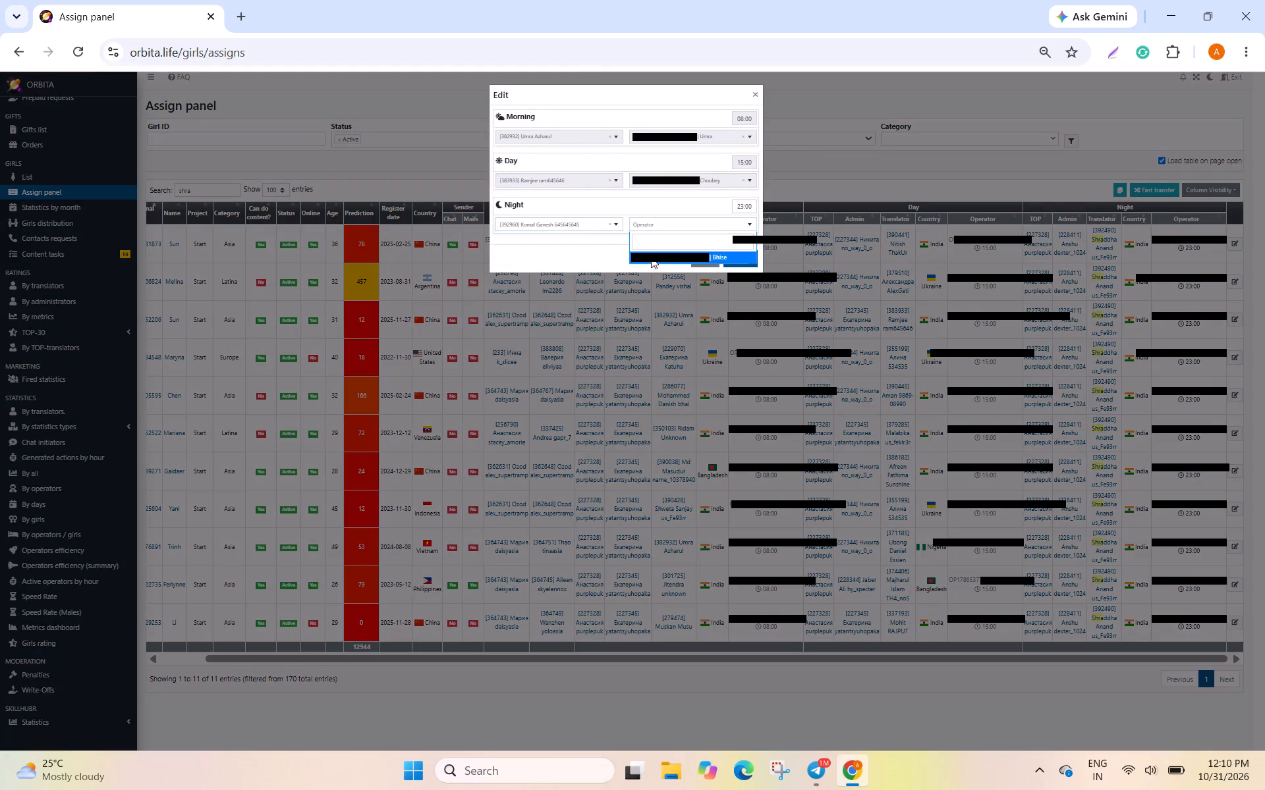
pyautogui.click(754, 257)
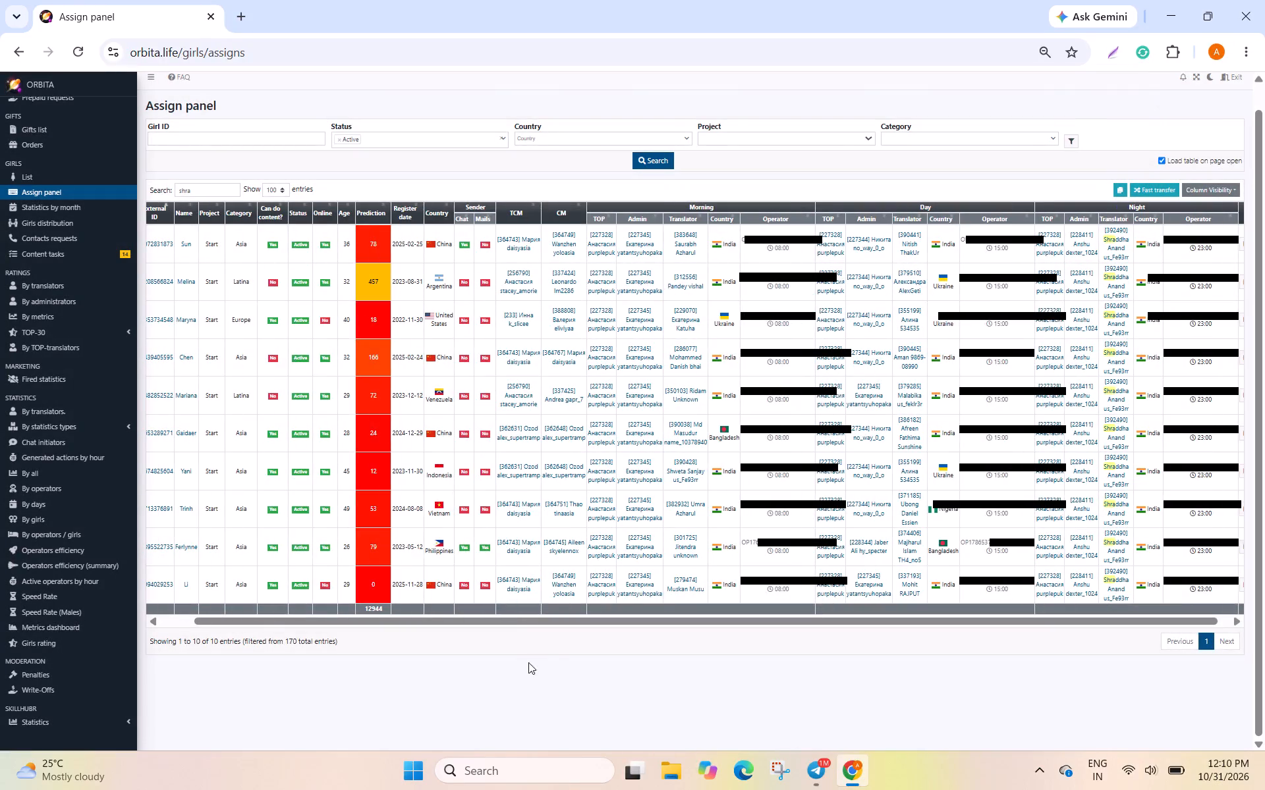
# Review the girls still listed under Shraddha and open the dashboard.
pyautogui.moveTo(513, 620); pyautogui.dragTo(223, 616)
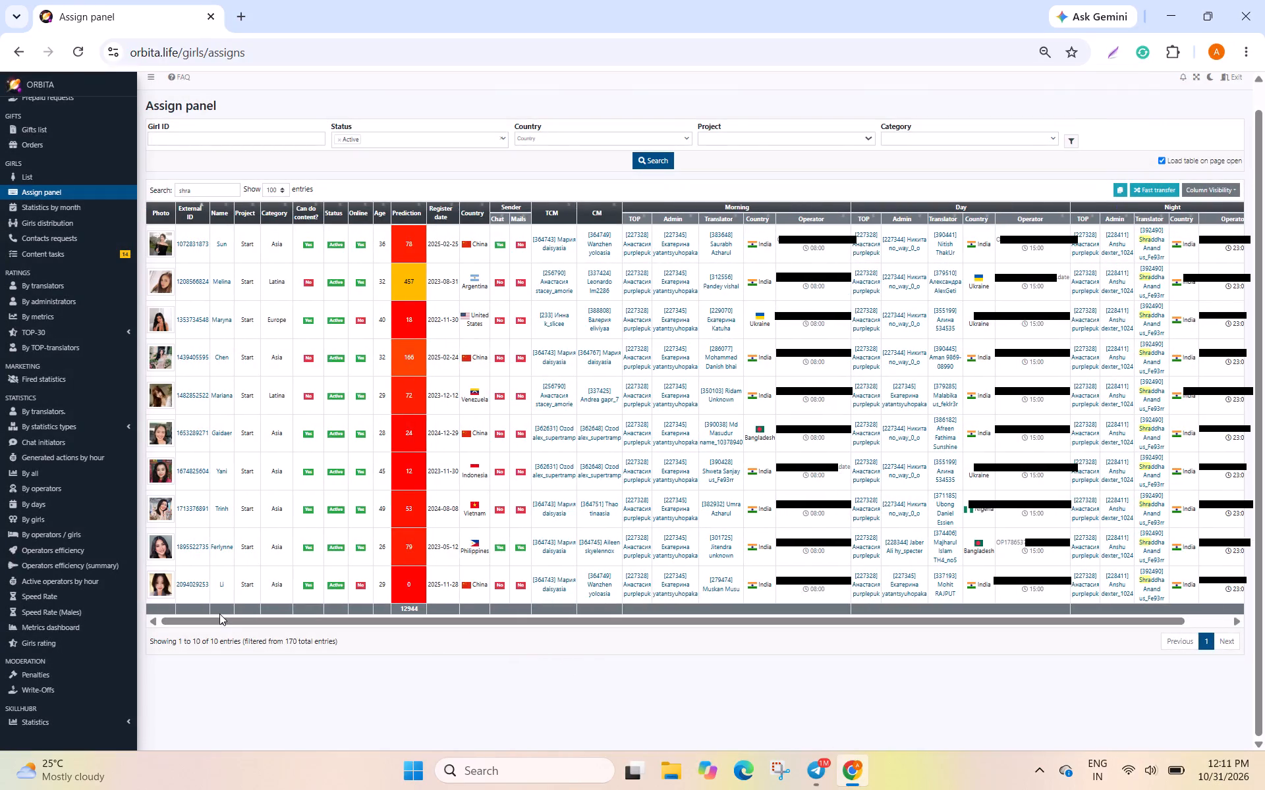
pyautogui.click(20, 86)
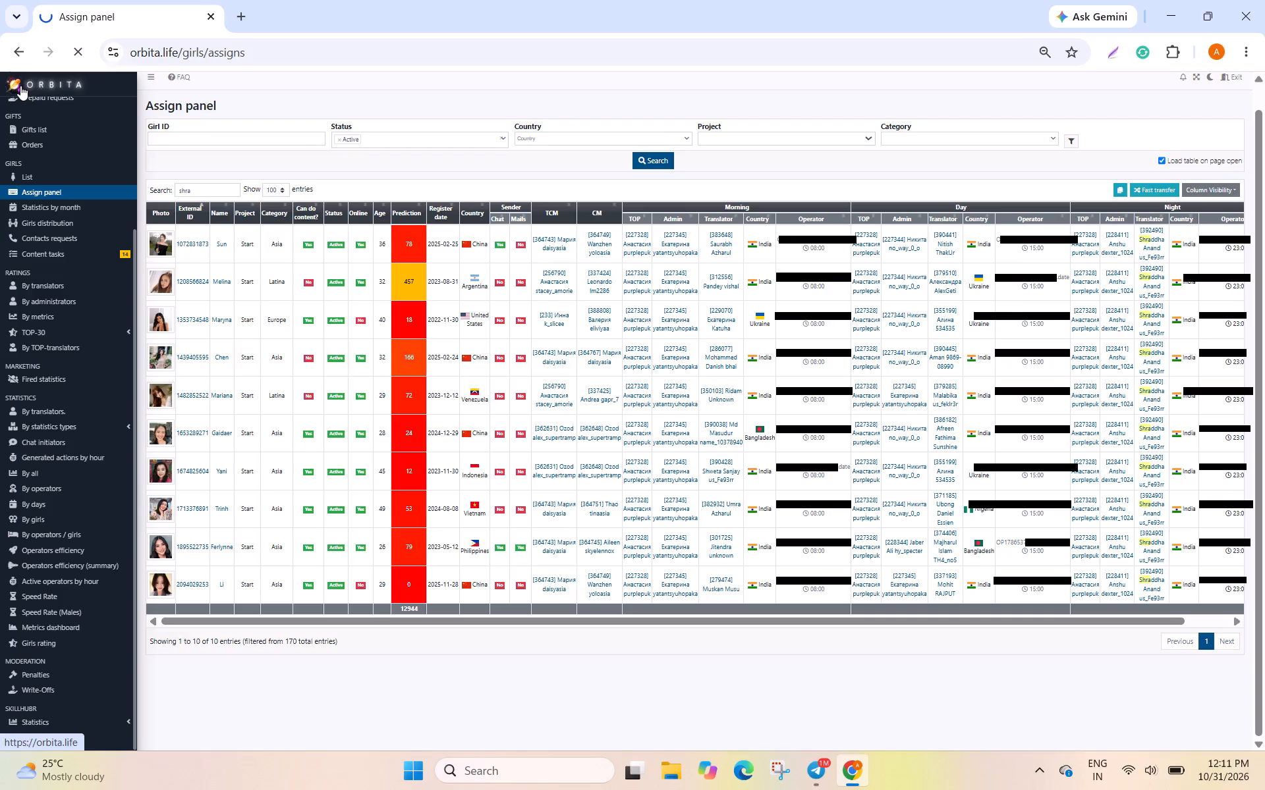
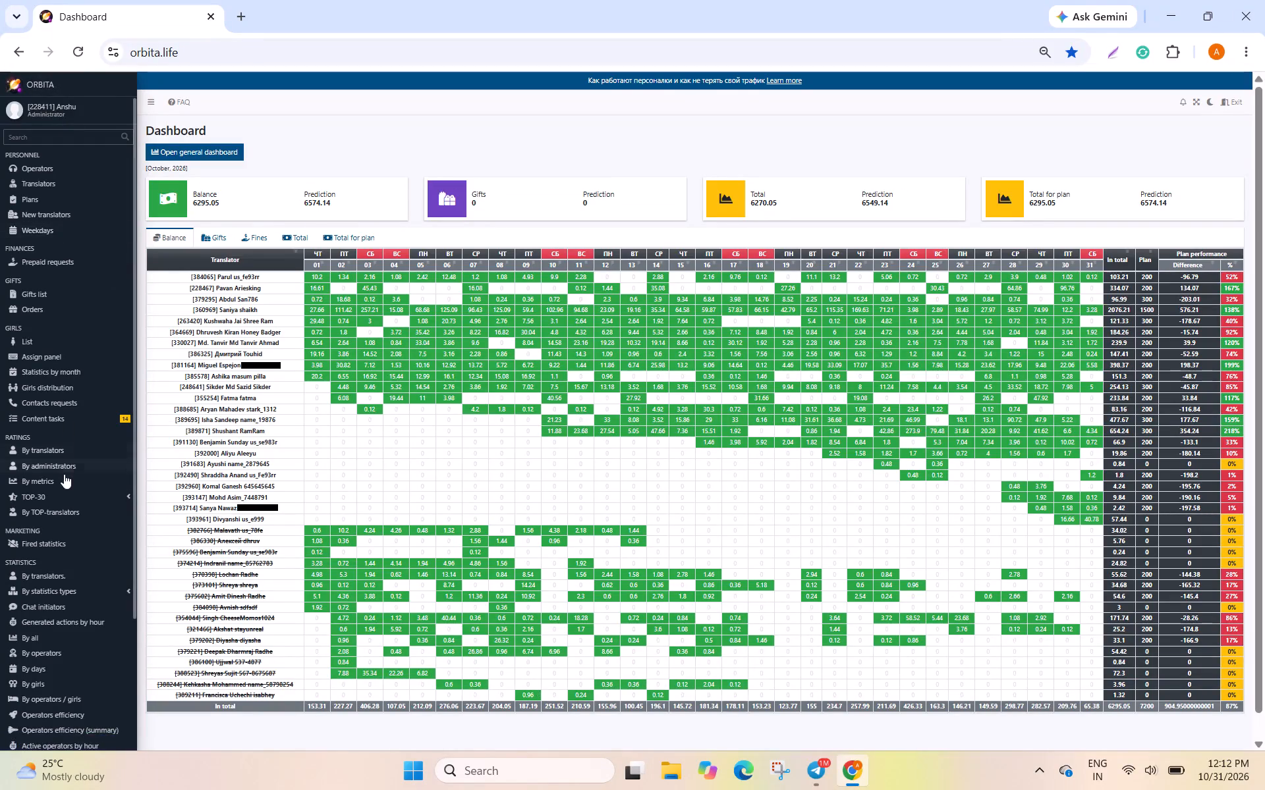
# Reload the dashboard to refresh the October 2026 balance figures by translator.
pyautogui.scroll(-13, 47, 592)
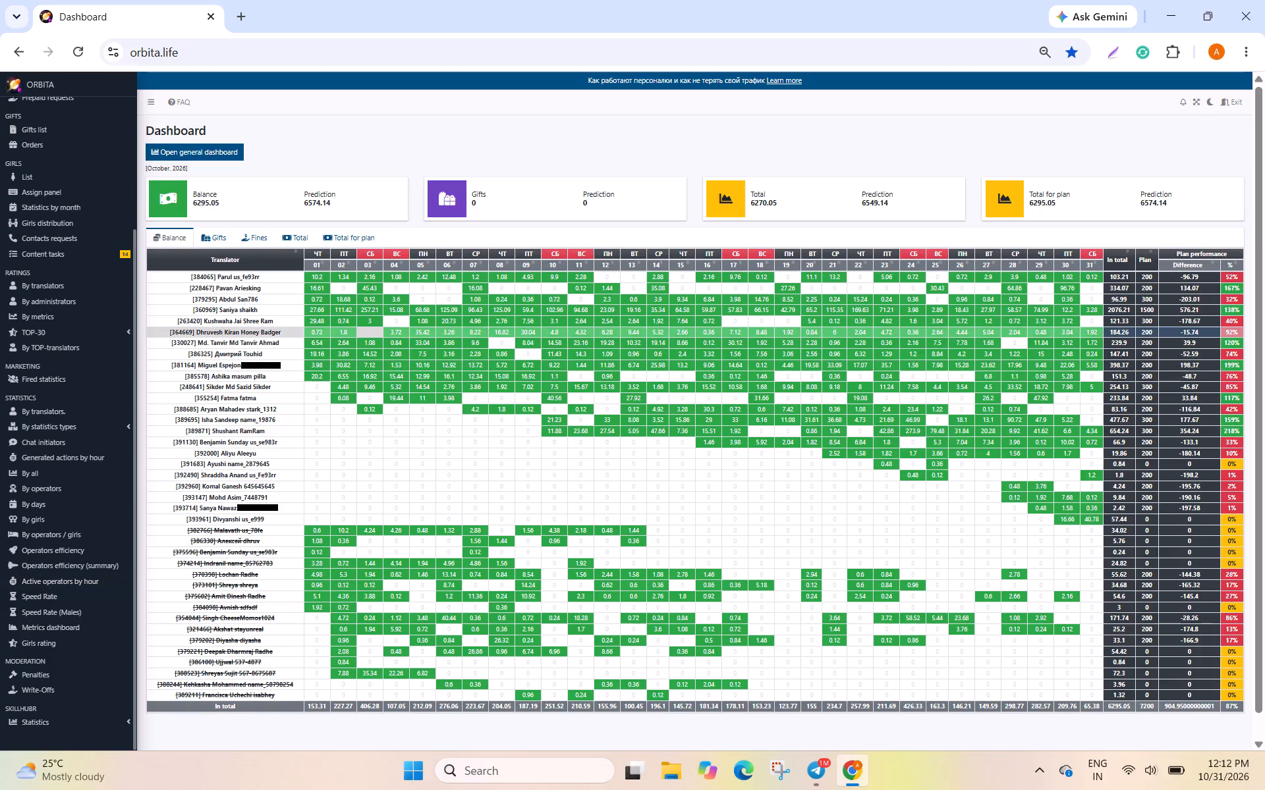
pyautogui.click(53, 74)
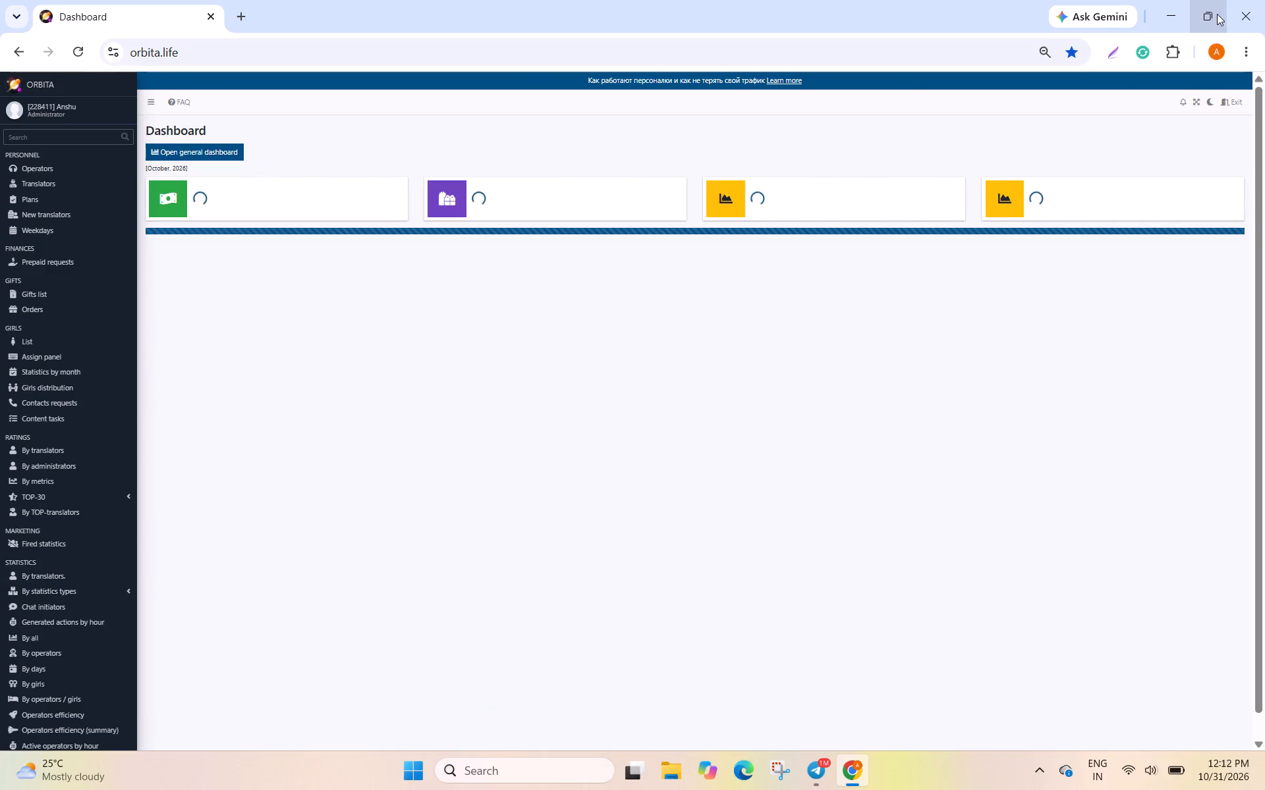